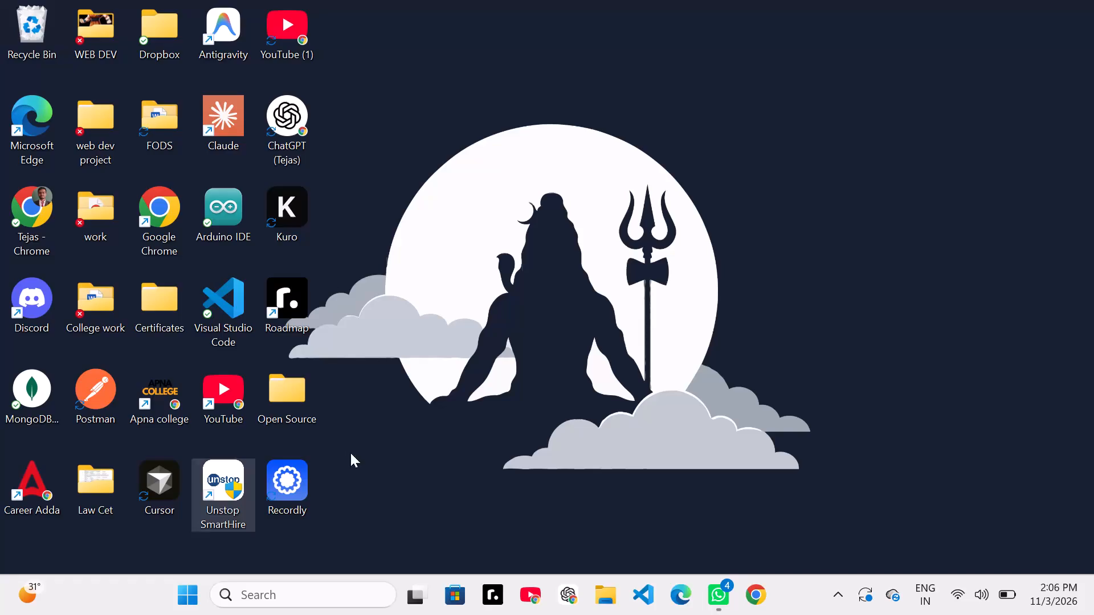
Launch the Kuro application from the desktop.
{"action": "double_click", "coordinate": [273, 216]}
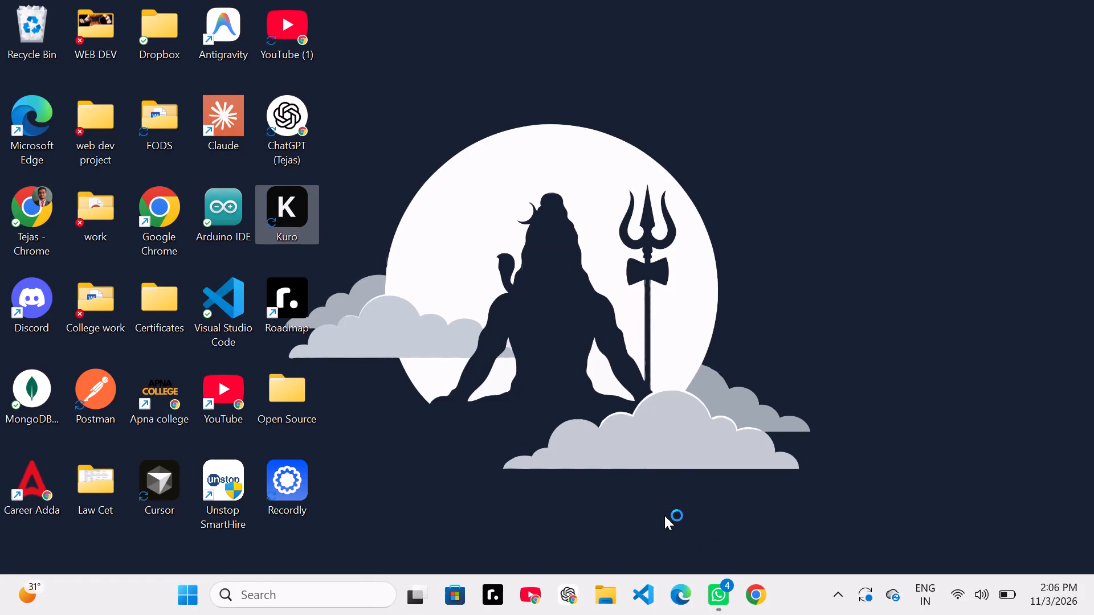
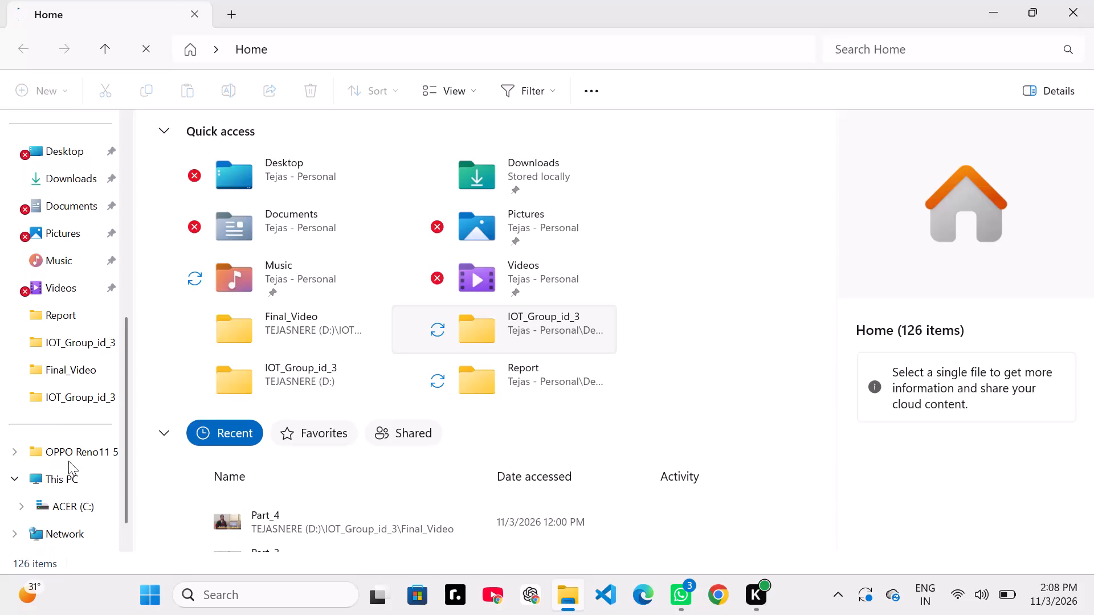
Open the AI_NCD_IoT_Report_FInal Word document from the IOT_Group_id_3 folder on the D: USB drive.
{"action": "left_click", "coordinate": [62, 479]}
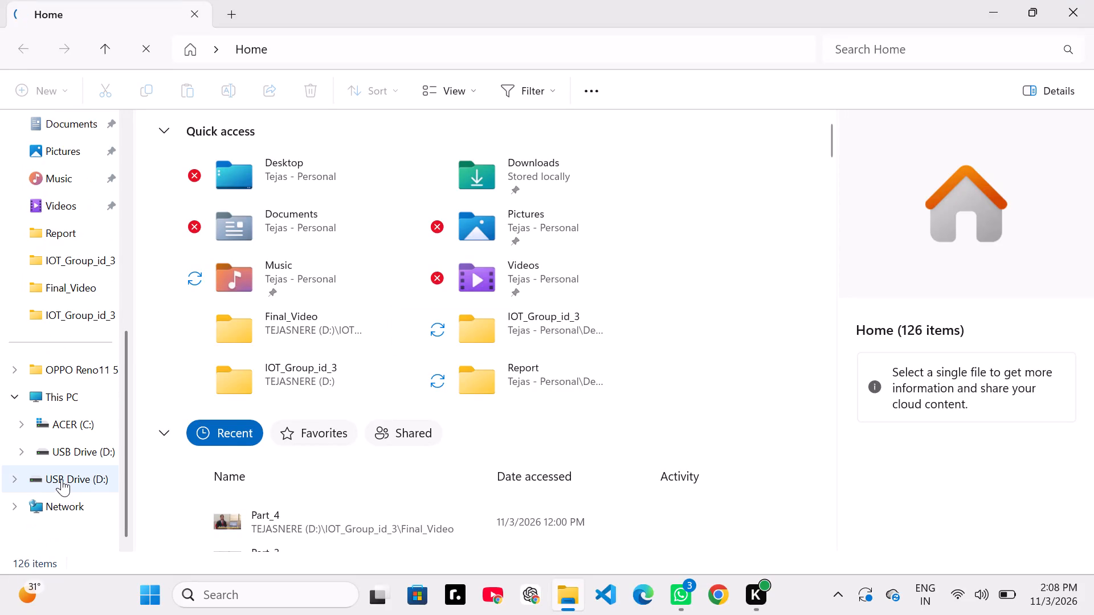
{"action": "left_click", "coordinate": [84, 445]}
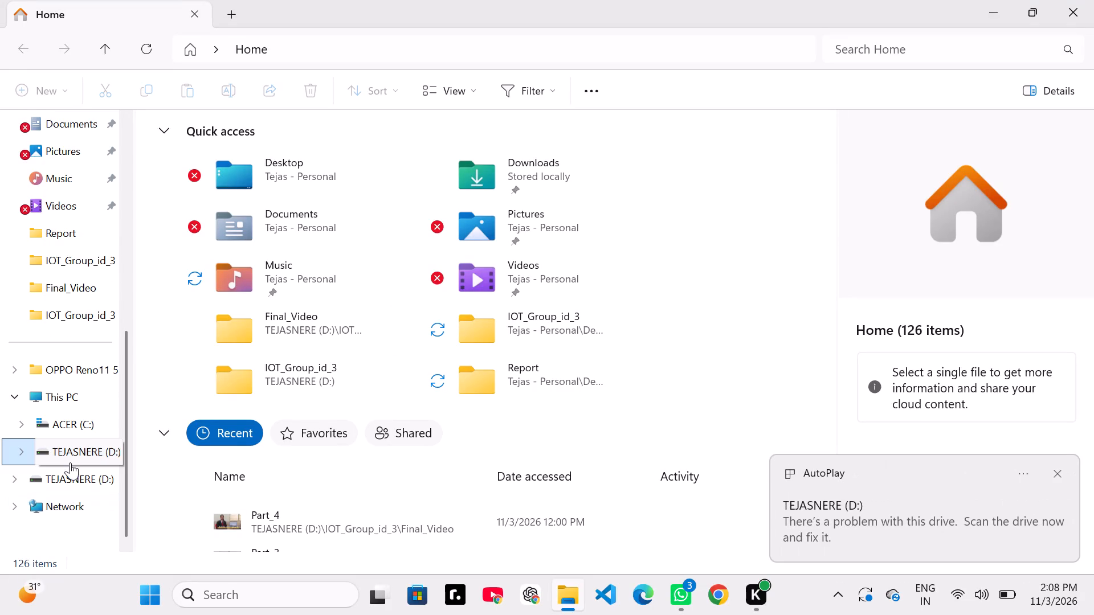
{"action": "left_click", "coordinate": [70, 457]}
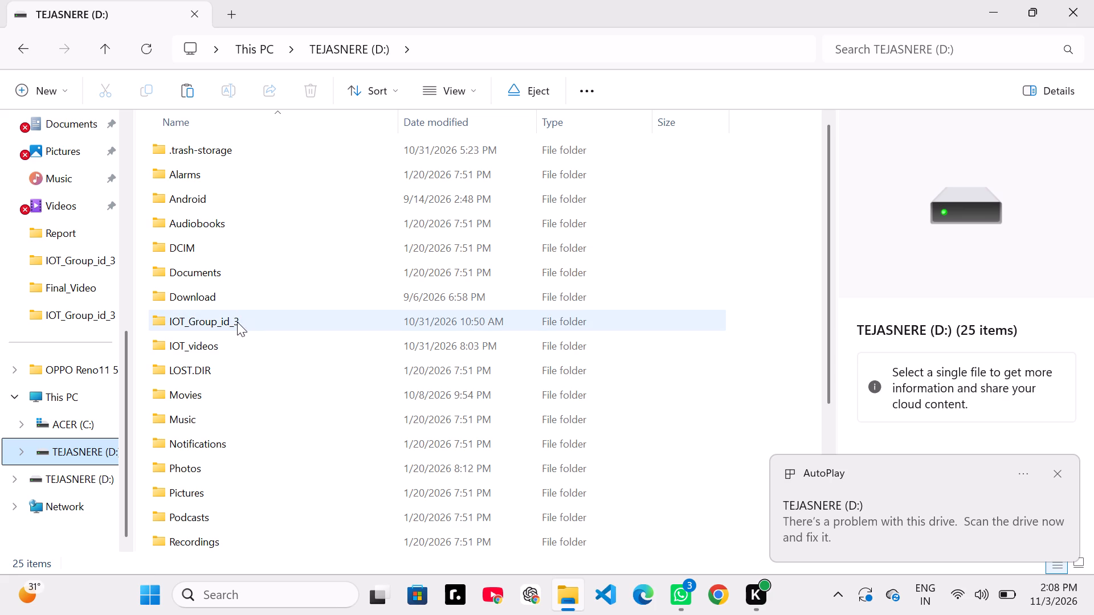
{"action": "double_click", "coordinate": [210, 317]}
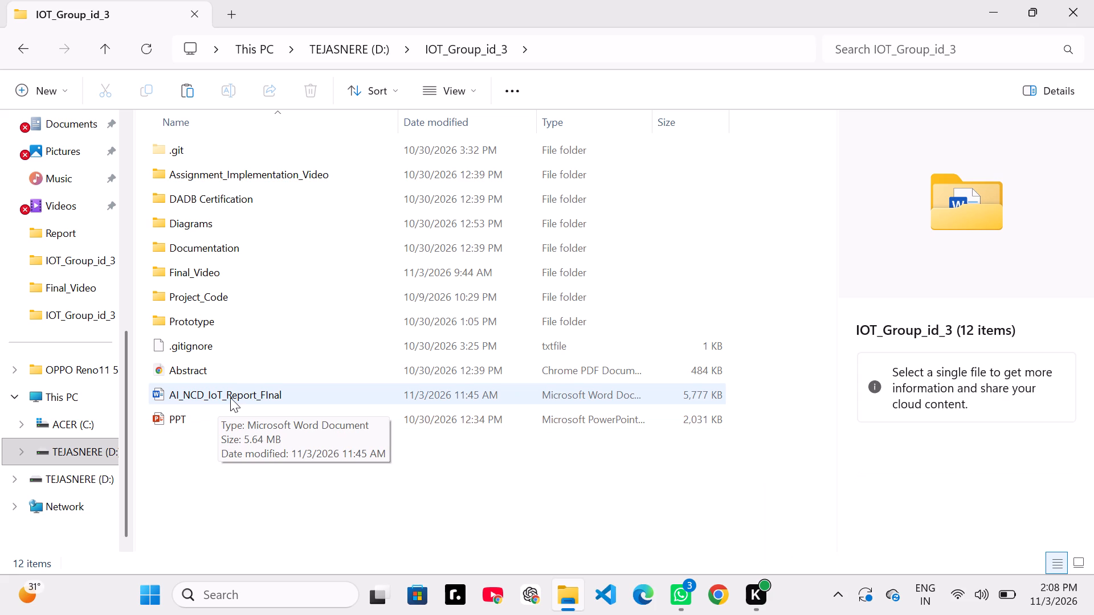
{"action": "double_click", "coordinate": [230, 397]}
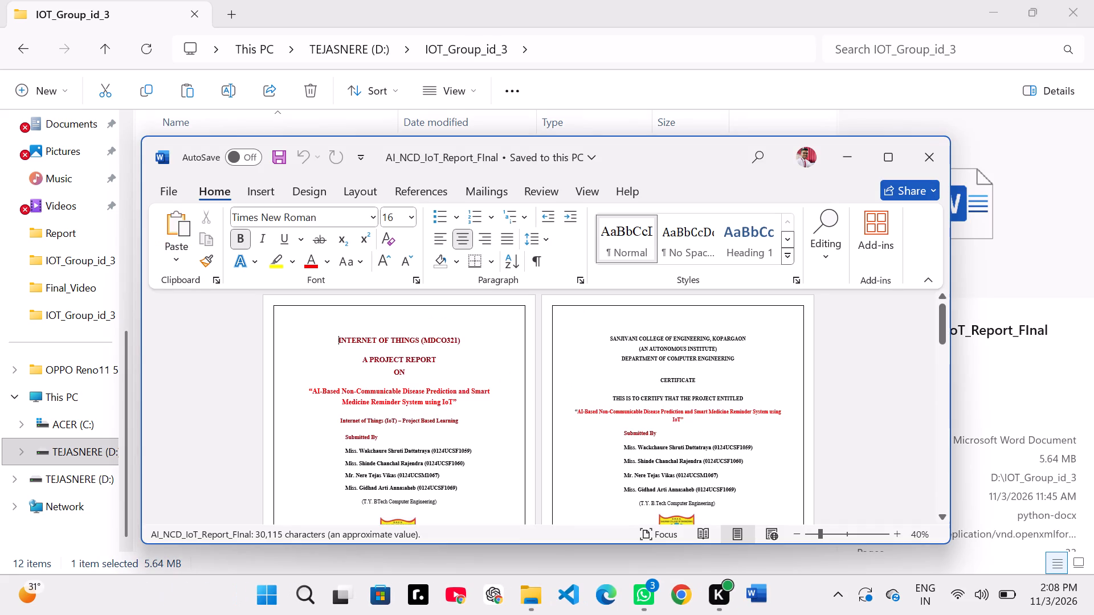
{"action": "scroll", "coordinate": [569, 440], "scroll_direction": "down", "scroll_amount": 2}
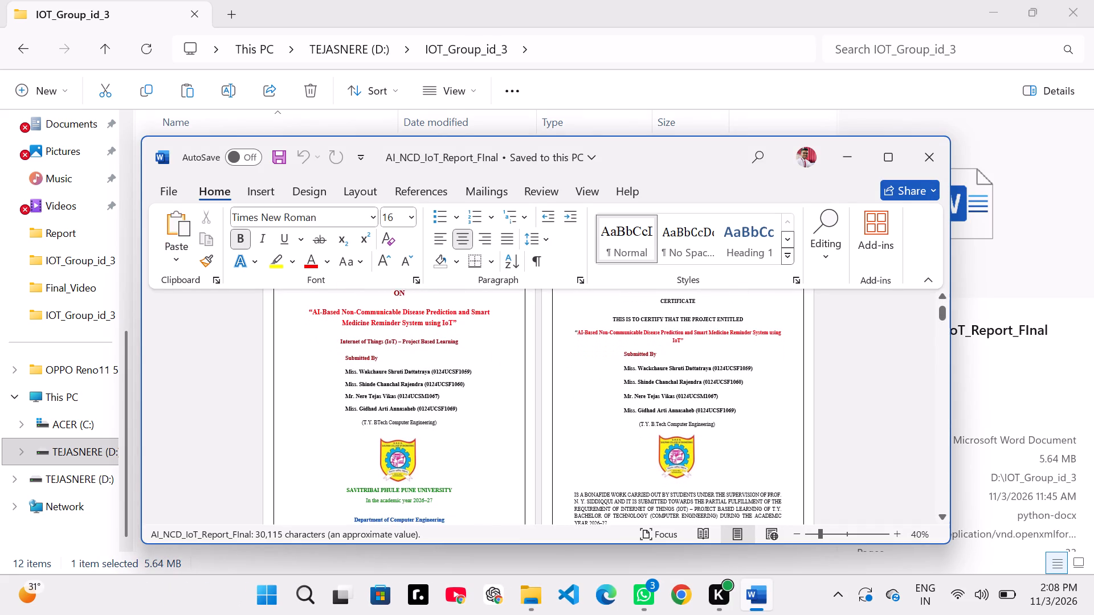
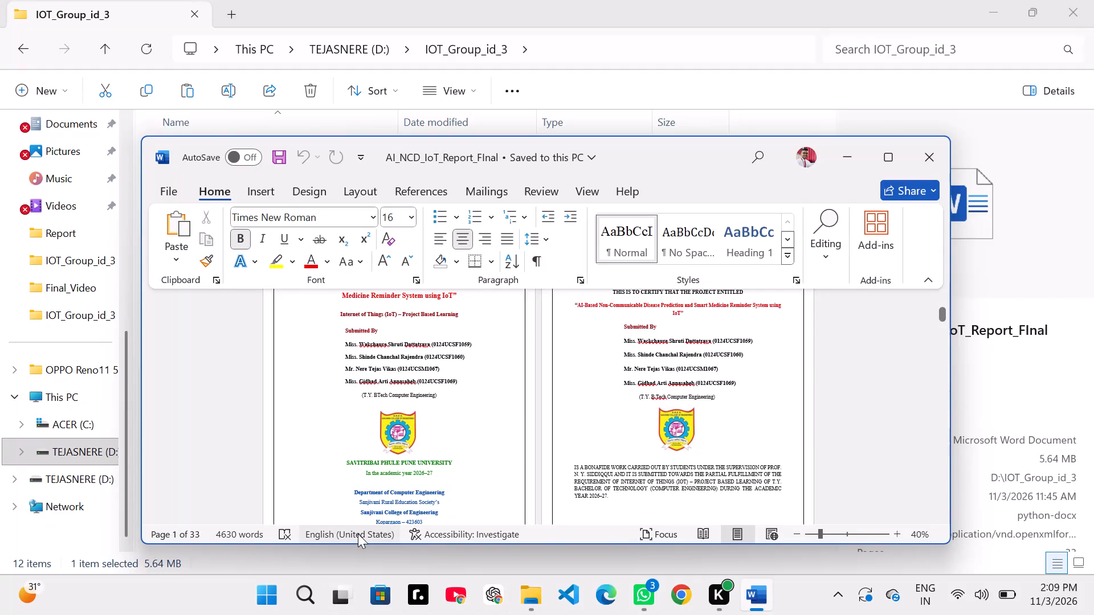
Save the report as a PDF named AI_NCD_IoT_Report_FInal in the IOT_Group_id_3 folder inside IOT PROJECT, opening it after publishing.
{"action": "scroll", "coordinate": [358, 534], "scroll_direction": "down", "scroll_amount": 2}
{"action": "scroll", "coordinate": [472, 465], "scroll_direction": "down", "scroll_amount": 2}
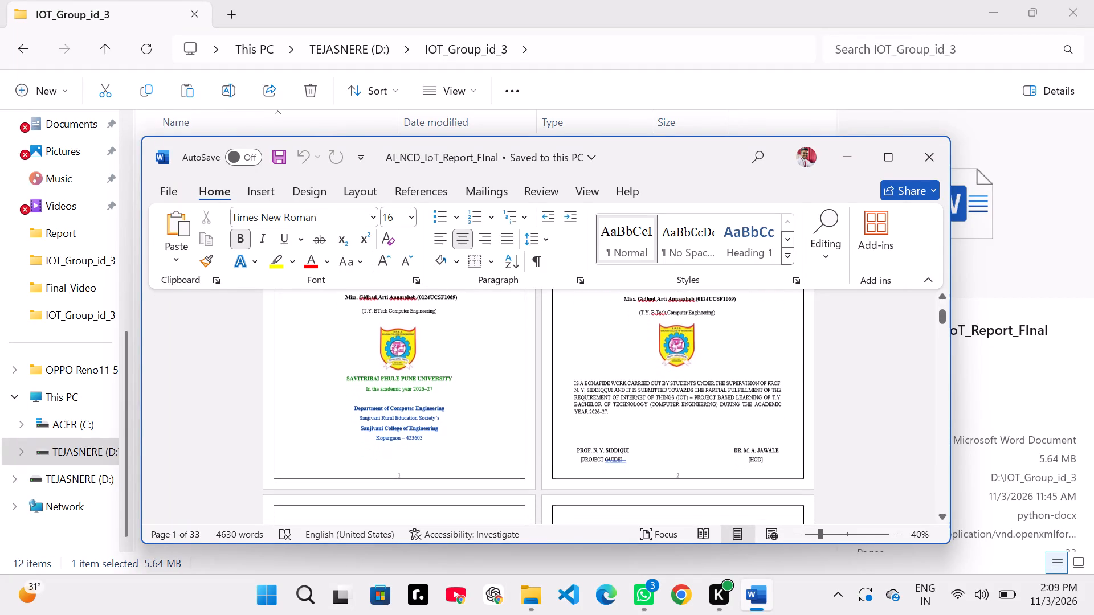
{"action": "scroll", "coordinate": [472, 465], "scroll_direction": "down", "scroll_amount": 4}
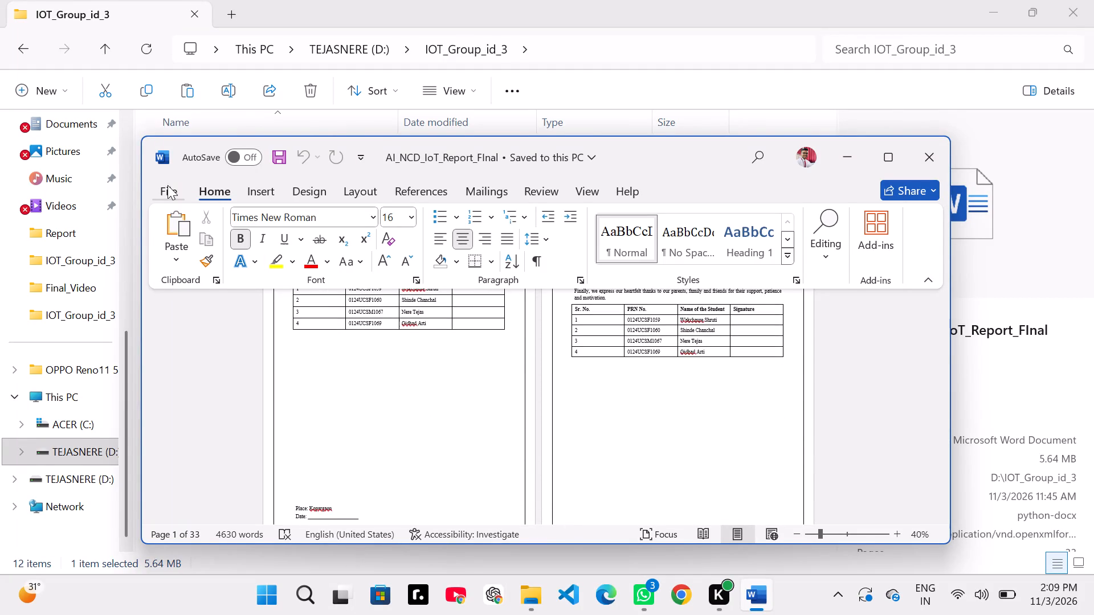
{"action": "left_click", "coordinate": [169, 185]}
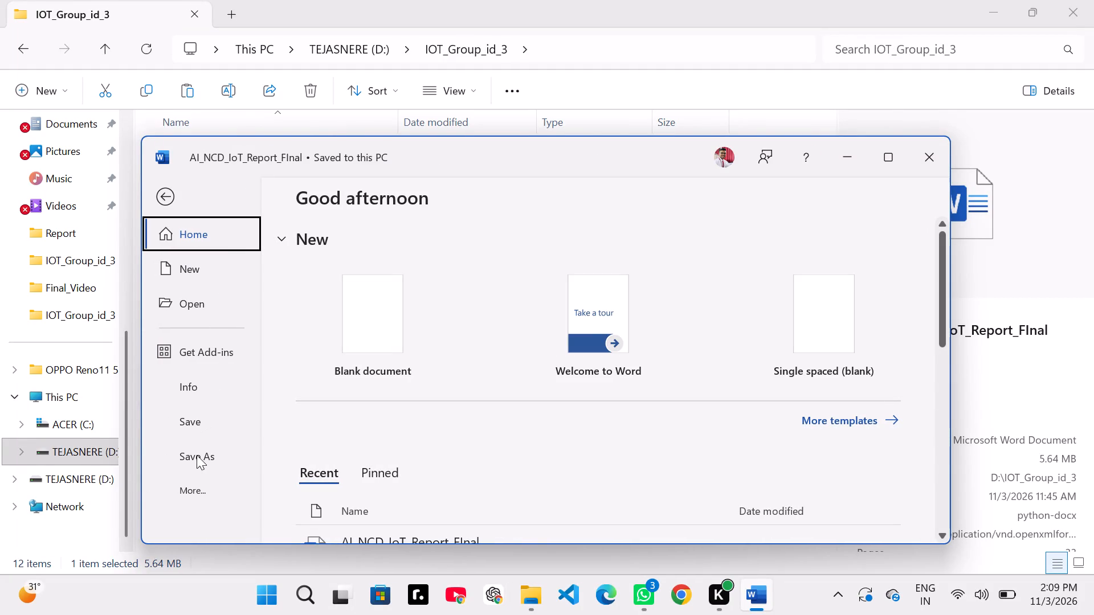
{"action": "left_click", "coordinate": [197, 455]}
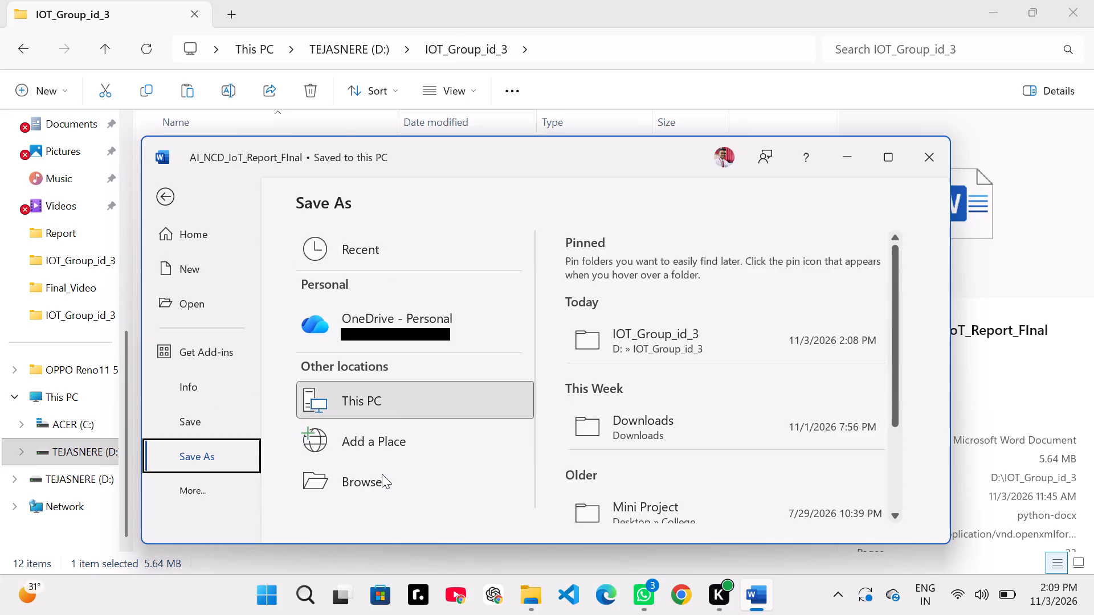
{"action": "left_click", "coordinate": [646, 349]}
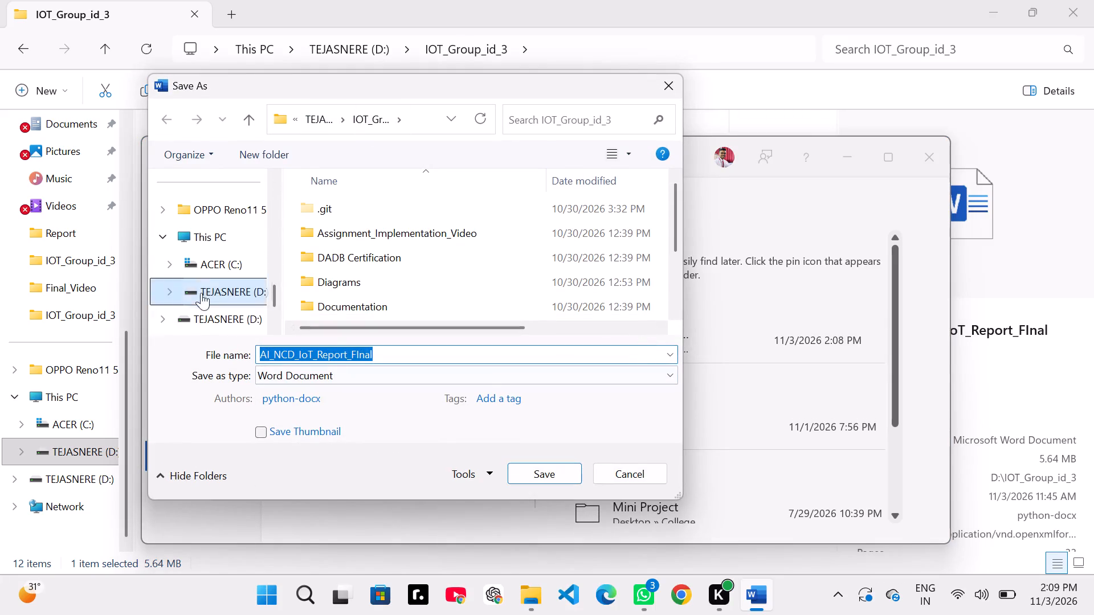
{"action": "scroll", "coordinate": [210, 270], "scroll_direction": "up", "scroll_amount": 1}
{"action": "left_click", "coordinate": [209, 185]}
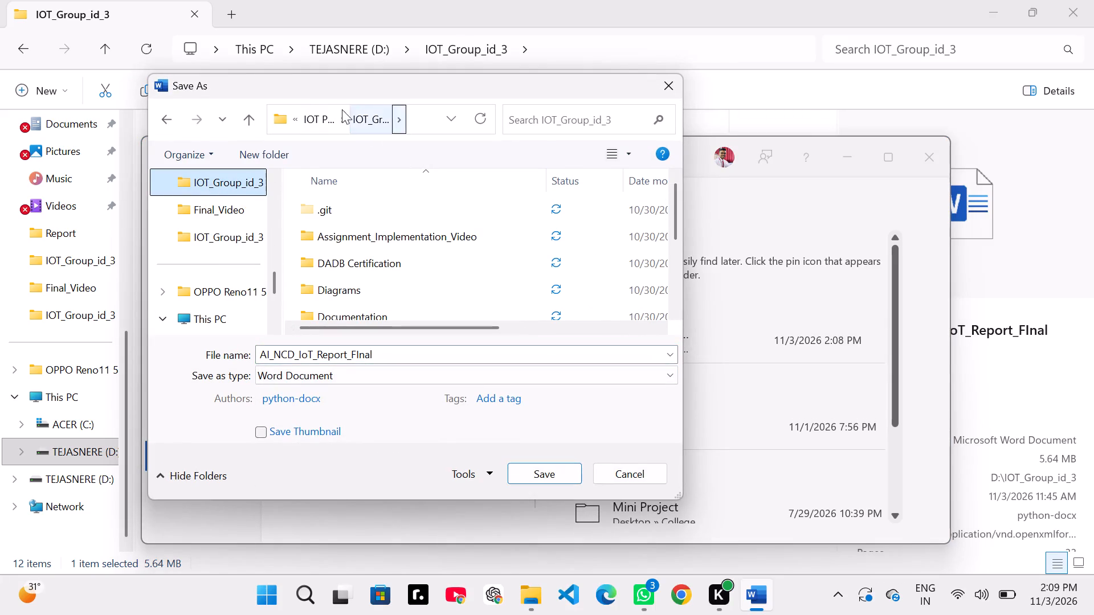
{"action": "scroll", "coordinate": [374, 287], "scroll_direction": "down", "scroll_amount": 1}
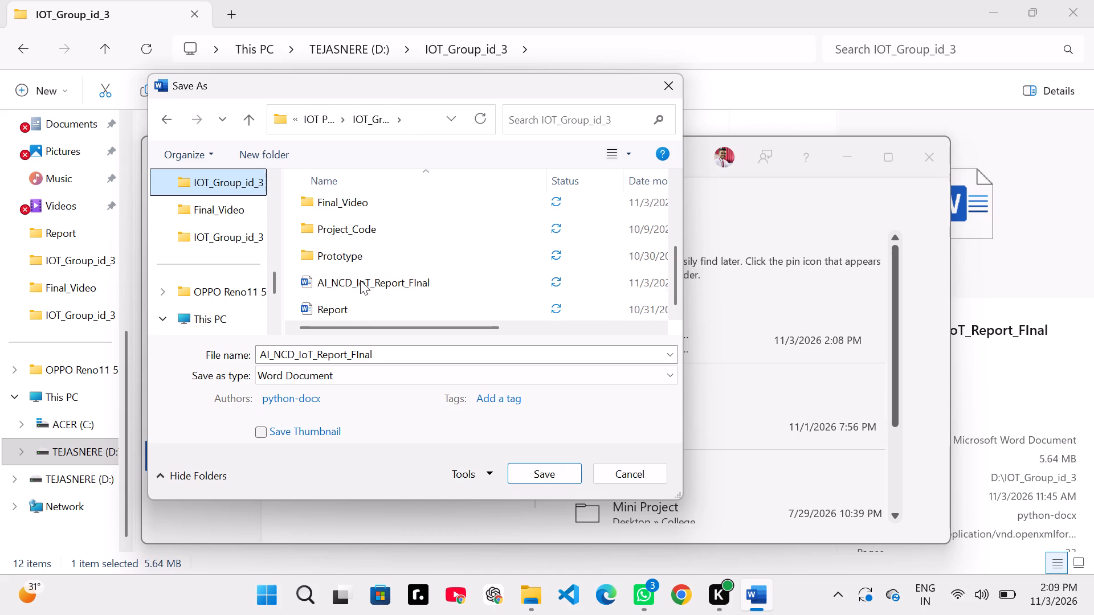
{"action": "left_click", "coordinate": [345, 376]}
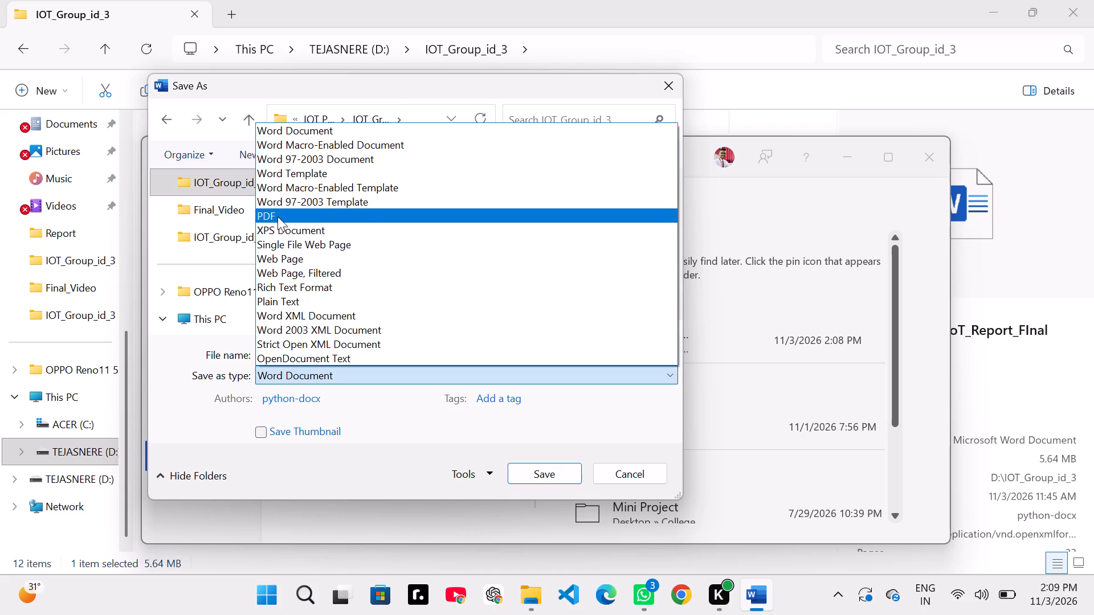
{"action": "left_click", "coordinate": [277, 218]}
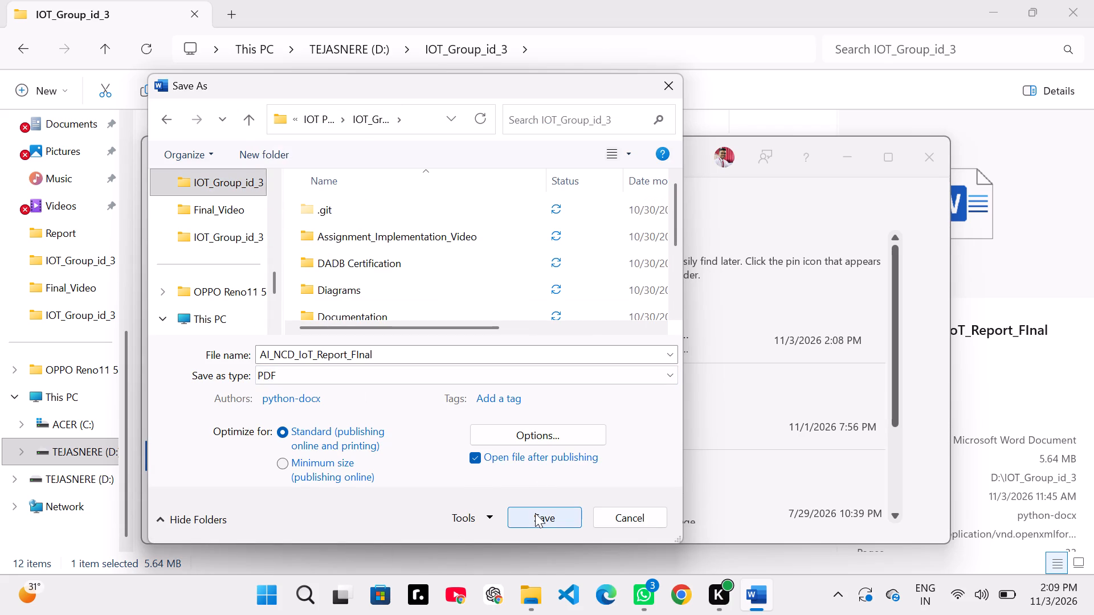
{"action": "left_click", "coordinate": [535, 513]}
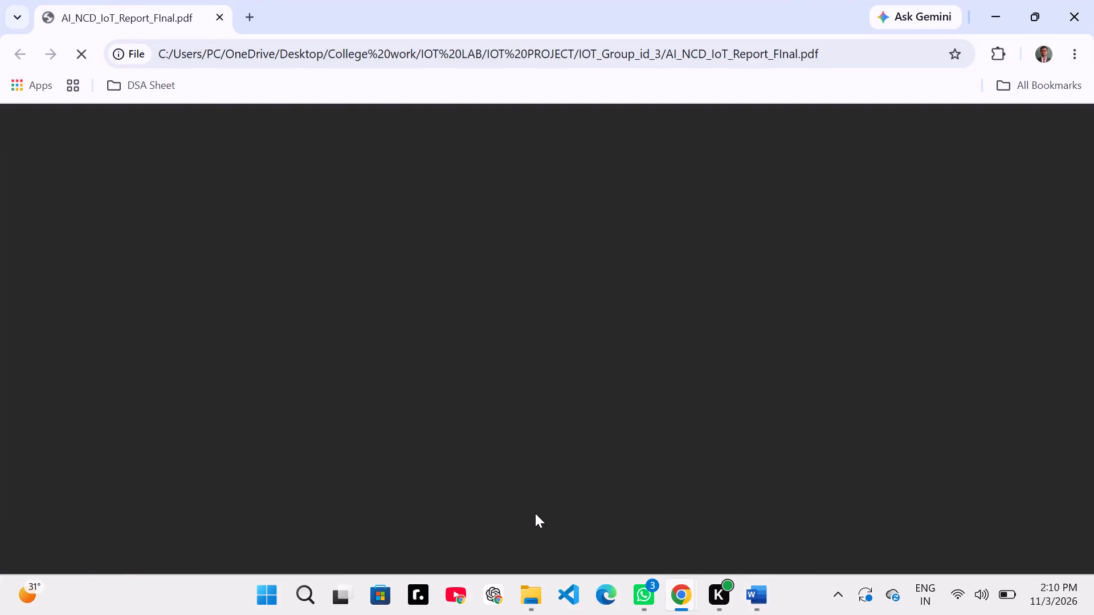
Review the layout of the exported PDF report from the cover page through the Methodology section.
{"action": "scroll", "coordinate": [511, 425], "scroll_direction": "down", "scroll_amount": 2}
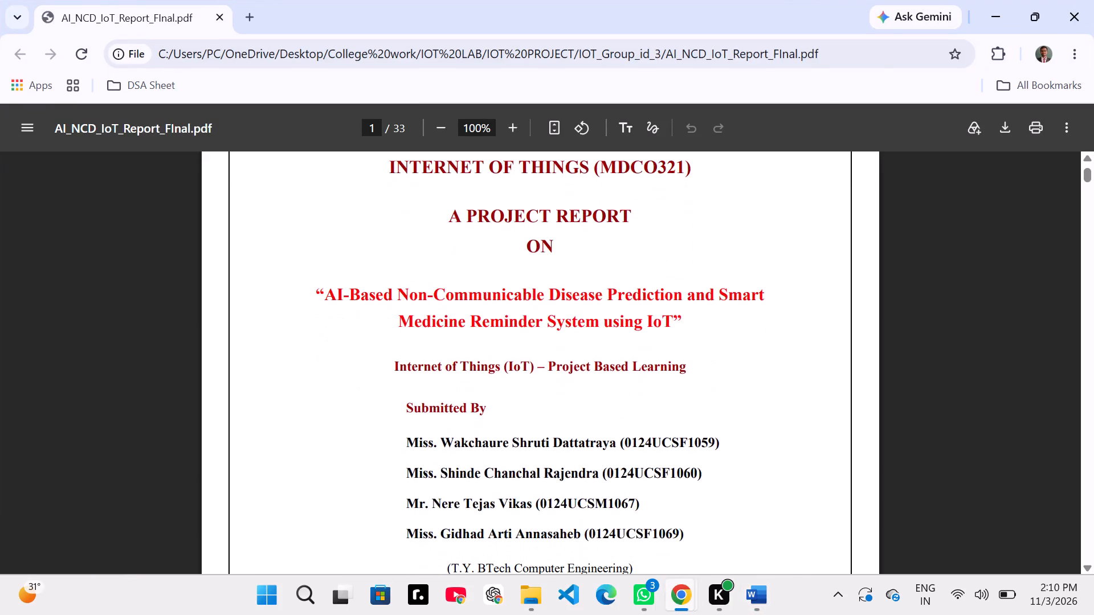
{"action": "scroll", "coordinate": [511, 425], "scroll_direction": "down", "scroll_amount": 1}
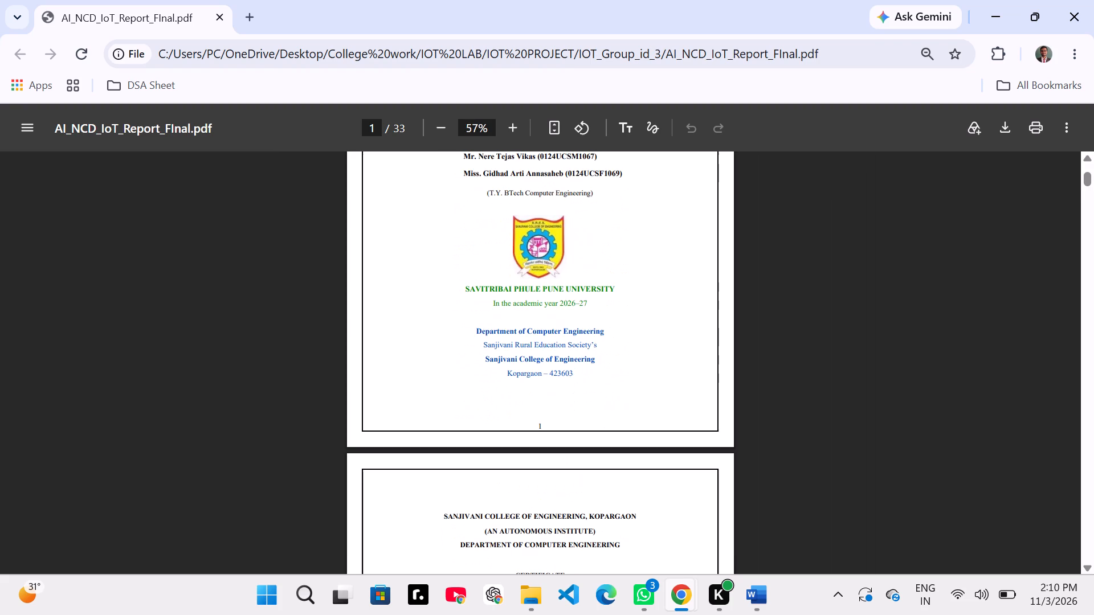
{"action": "scroll", "coordinate": [511, 425], "scroll_direction": "up", "scroll_amount": 2}
{"action": "scroll", "coordinate": [511, 425], "scroll_direction": "down", "scroll_amount": 2}
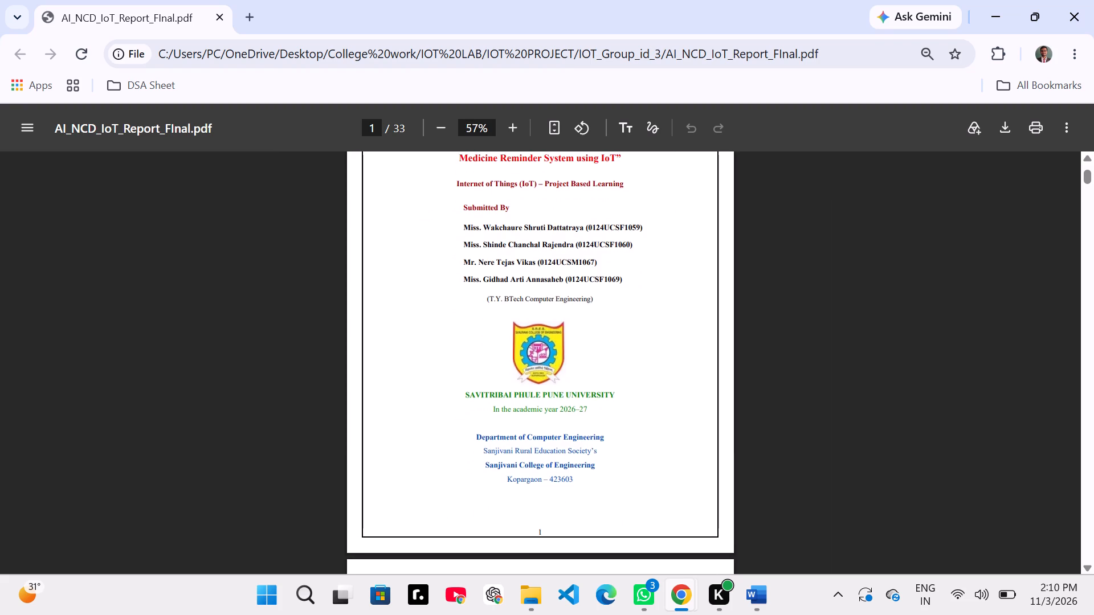
{"action": "scroll", "coordinate": [511, 425], "scroll_direction": "up", "scroll_amount": 4}
{"action": "scroll", "coordinate": [511, 425], "scroll_direction": "down", "scroll_amount": 6}
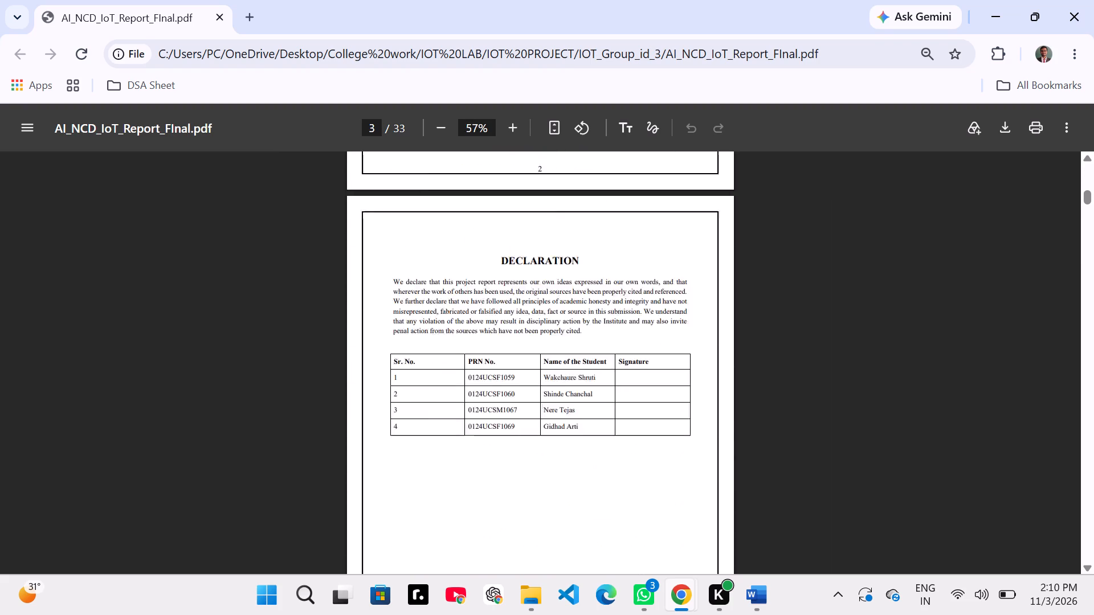
{"action": "scroll", "coordinate": [511, 425], "scroll_direction": "down", "scroll_amount": 7}
{"action": "scroll", "coordinate": [511, 425], "scroll_direction": "up", "scroll_amount": 1}
{"action": "scroll", "coordinate": [511, 425], "scroll_direction": "down", "scroll_amount": 5}
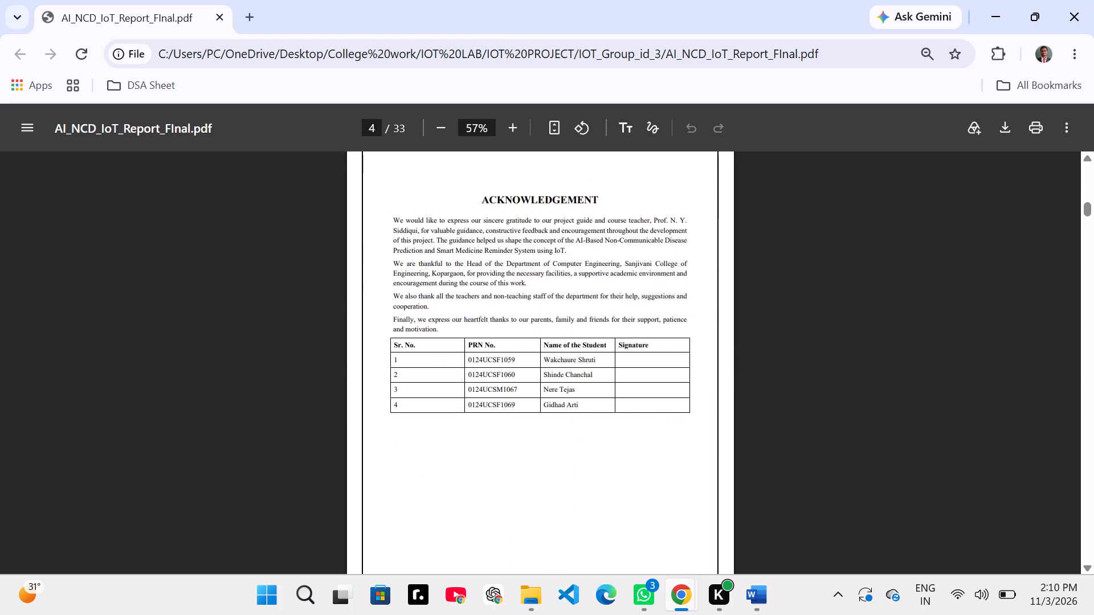
{"action": "scroll", "coordinate": [511, 425], "scroll_direction": "down", "scroll_amount": 8}
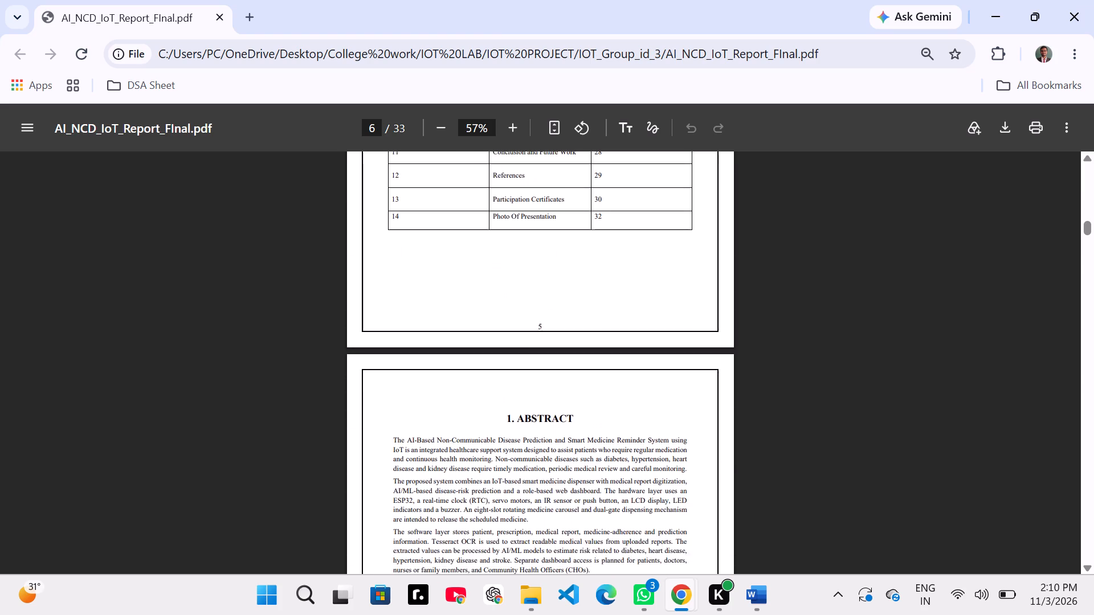
{"action": "scroll", "coordinate": [511, 425], "scroll_direction": "down", "scroll_amount": 9}
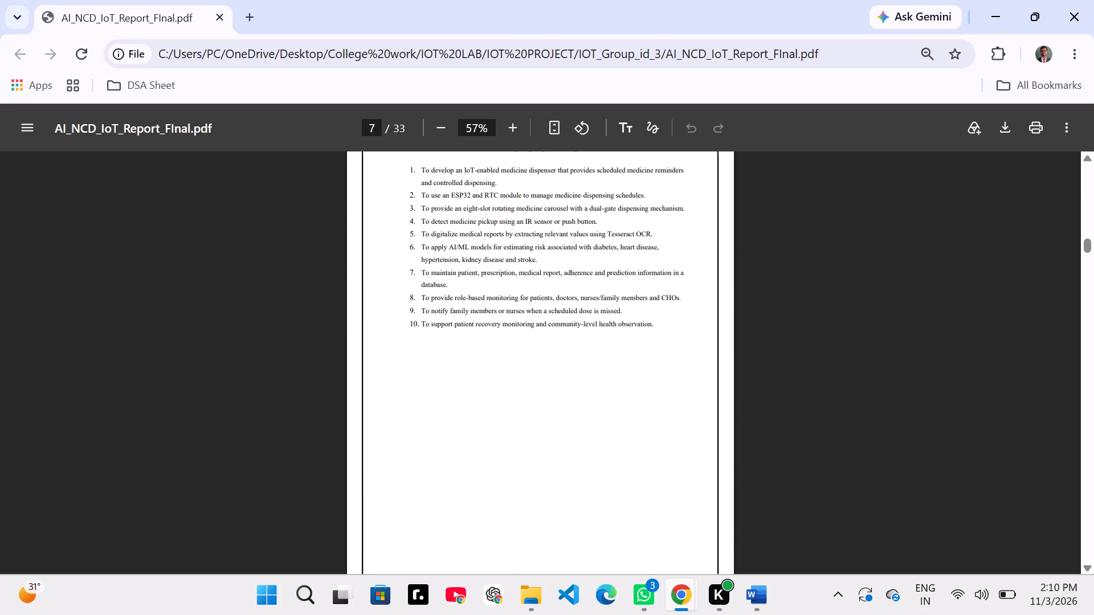
{"action": "scroll", "coordinate": [511, 425], "scroll_direction": "down", "scroll_amount": 9}
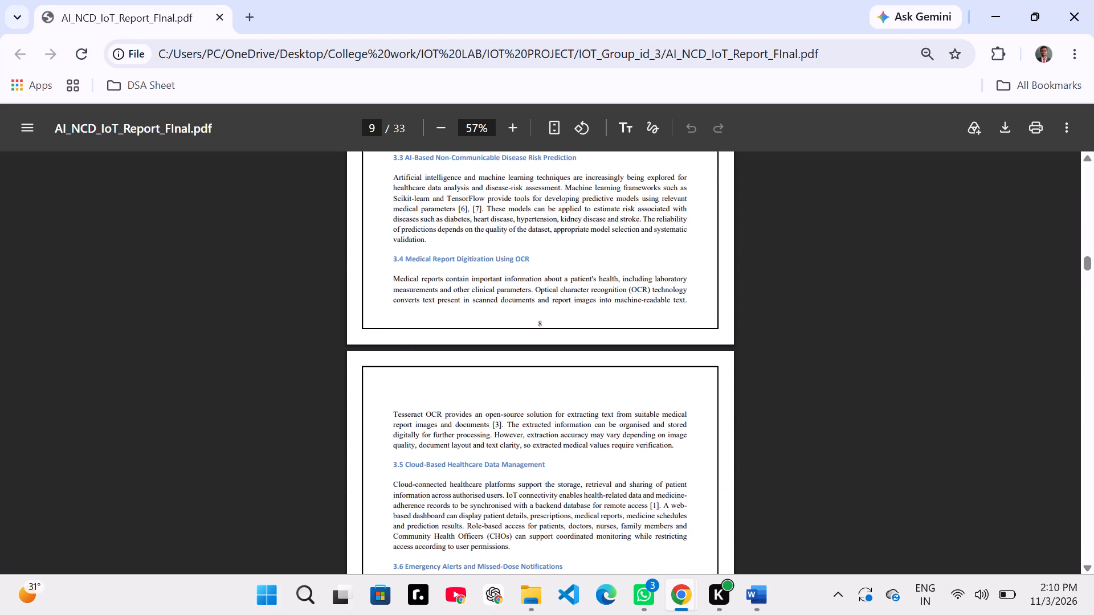
{"action": "scroll", "coordinate": [511, 425], "scroll_direction": "down", "scroll_amount": 6}
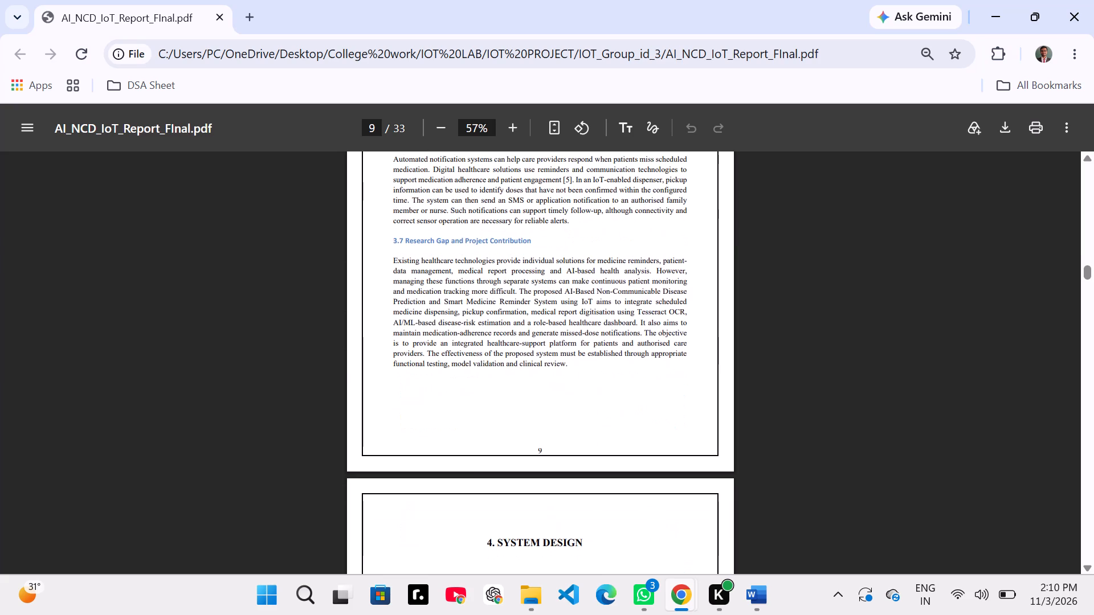
{"action": "scroll", "coordinate": [511, 425], "scroll_direction": "down", "scroll_amount": 9}
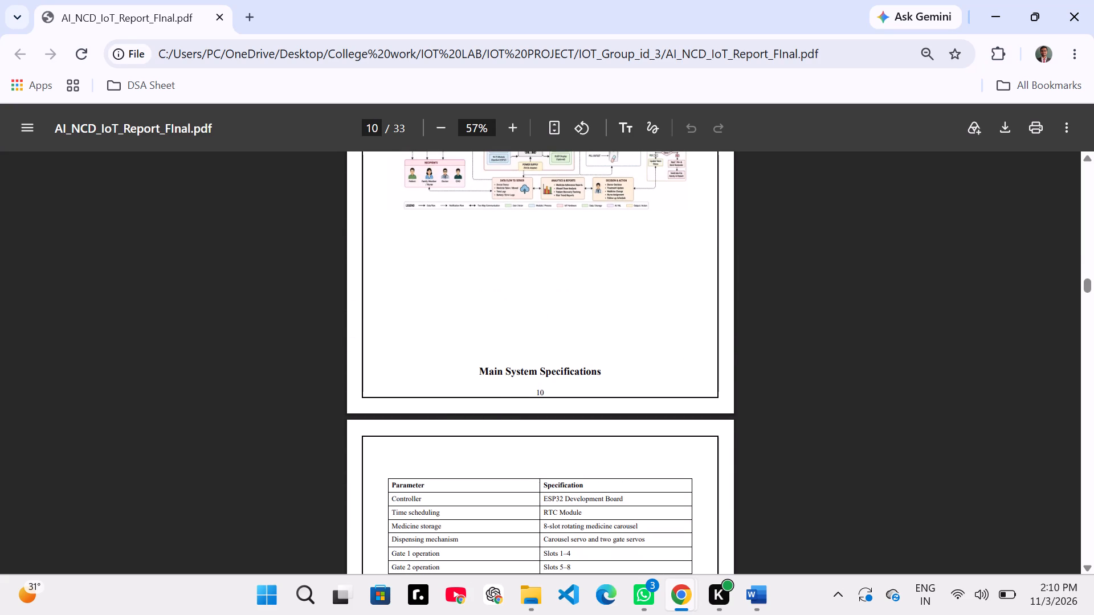
{"action": "scroll", "coordinate": [525, 479], "scroll_direction": "down", "scroll_amount": 7}
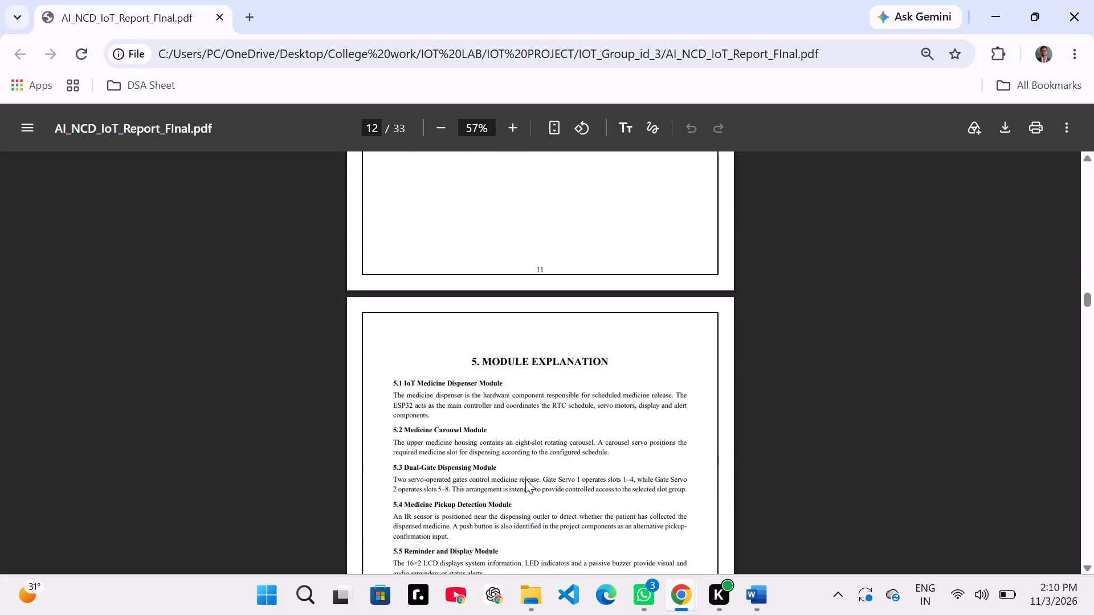
{"action": "scroll", "coordinate": [525, 479], "scroll_direction": "down", "scroll_amount": 9}
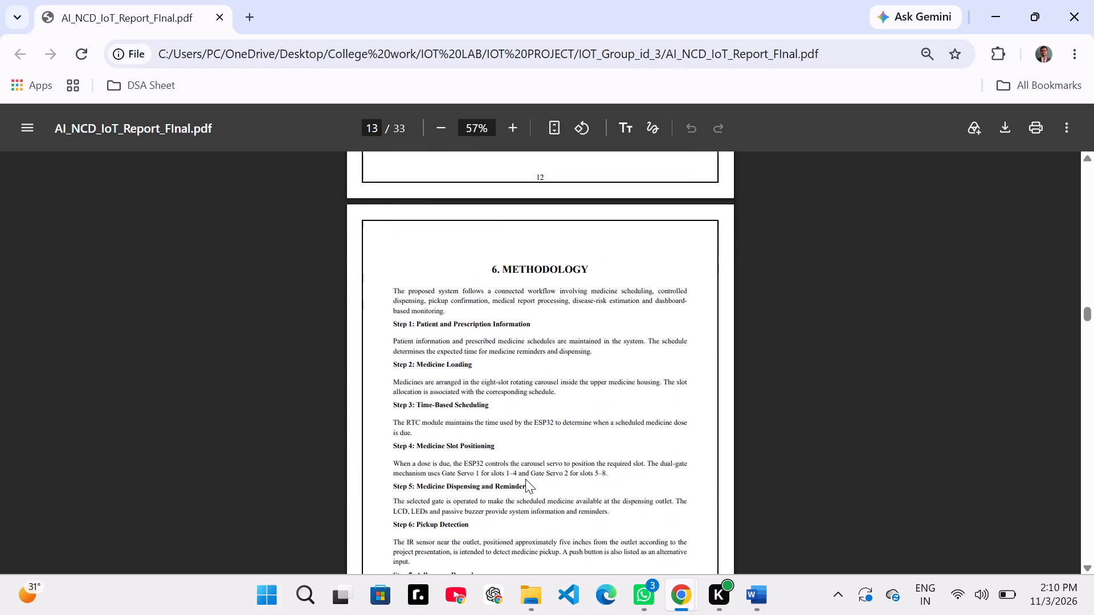
{"action": "scroll", "coordinate": [525, 479], "scroll_direction": "down", "scroll_amount": 3}
Switch to Word and insert a line break before the "Main System Specifications" heading on page 10, moving it above its table on page 11.
{"action": "left_click", "coordinate": [765, 587]}
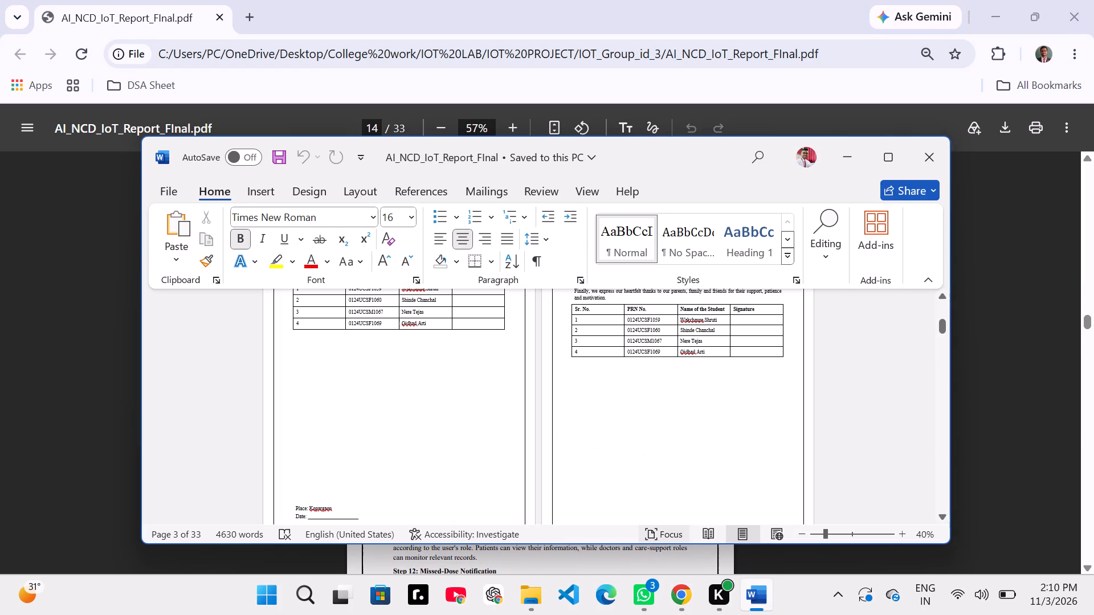
{"action": "scroll", "coordinate": [562, 460], "scroll_direction": "up", "scroll_amount": 5}
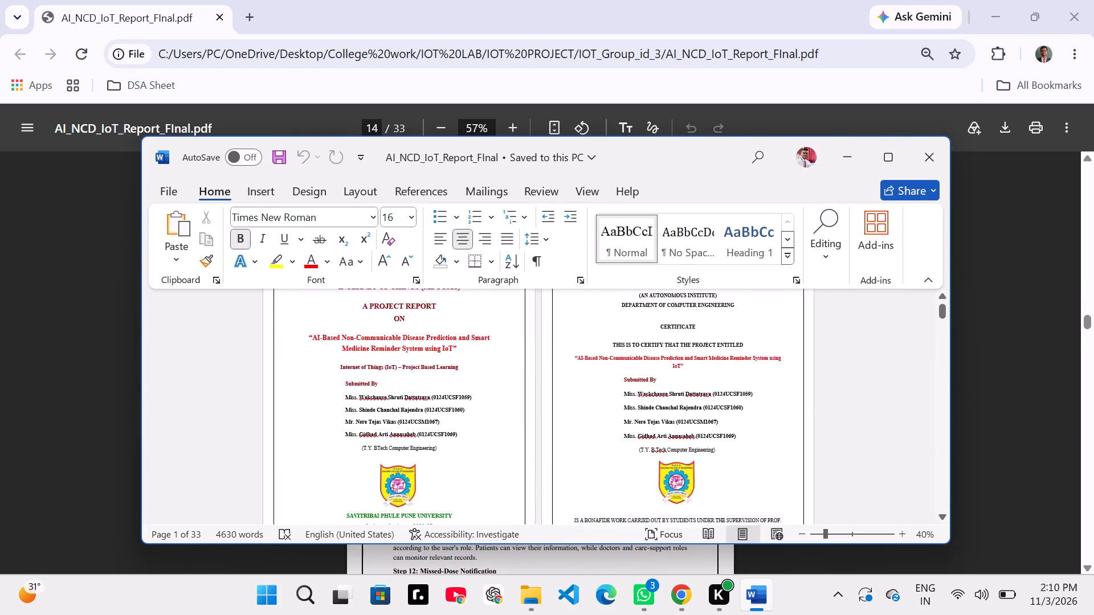
{"action": "scroll", "coordinate": [562, 460], "scroll_direction": "up", "scroll_amount": 1}
{"action": "scroll", "coordinate": [562, 460], "scroll_direction": "down", "scroll_amount": 9}
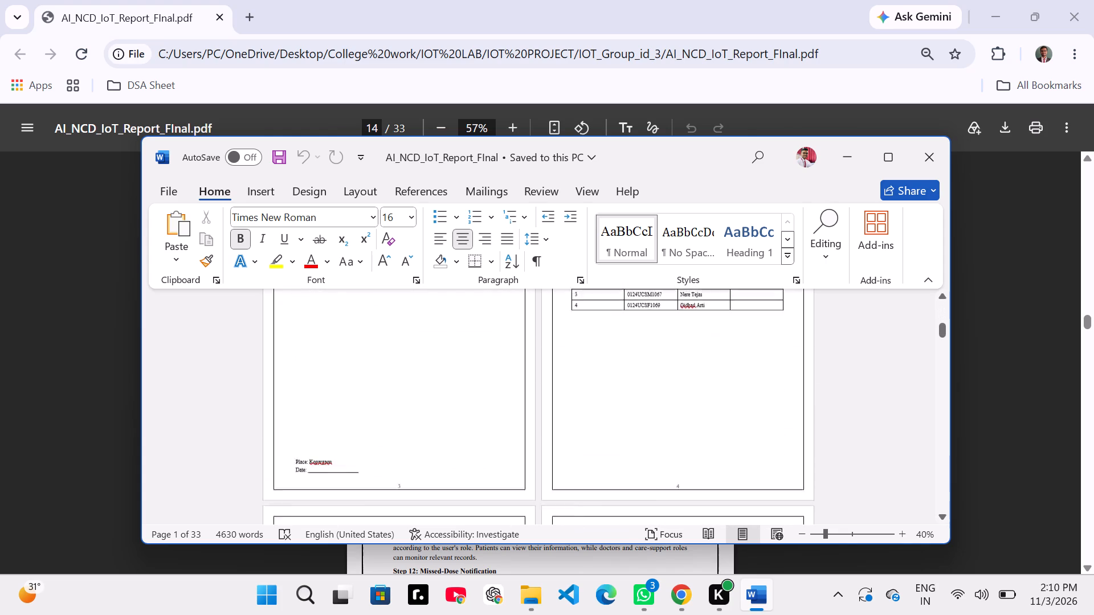
{"action": "scroll", "coordinate": [562, 460], "scroll_direction": "down", "scroll_amount": 3}
{"action": "scroll", "coordinate": [562, 460], "scroll_direction": "up", "scroll_amount": 1}
{"action": "scroll", "coordinate": [562, 460], "scroll_direction": "down", "scroll_amount": 1}
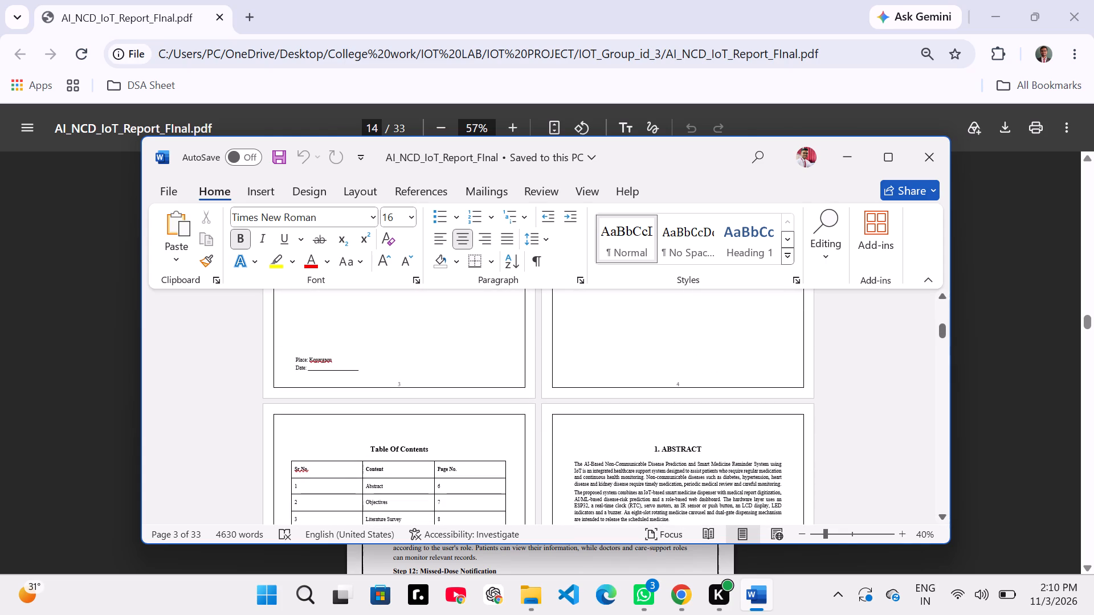
{"action": "scroll", "coordinate": [557, 456], "scroll_direction": "down", "scroll_amount": 6}
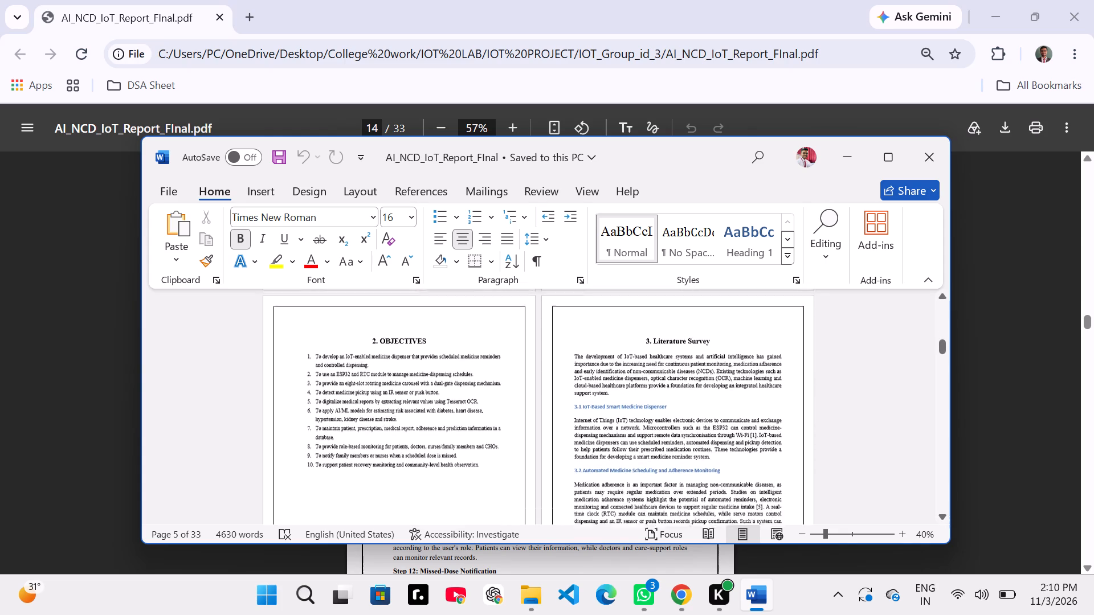
{"action": "scroll", "coordinate": [557, 456], "scroll_direction": "down", "scroll_amount": 5}
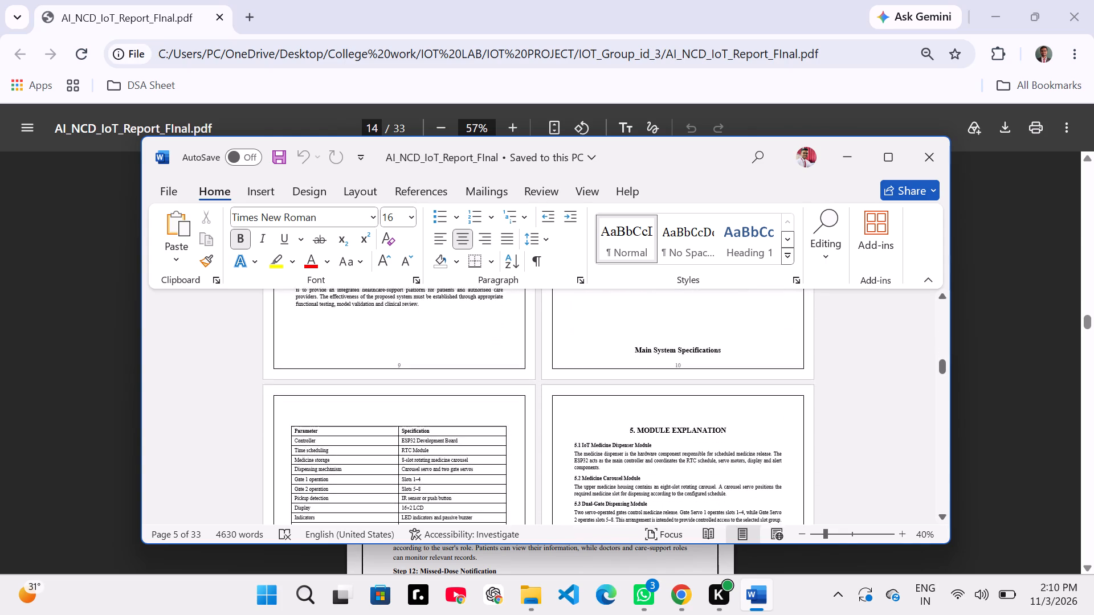
{"action": "left_click", "coordinate": [633, 341]}
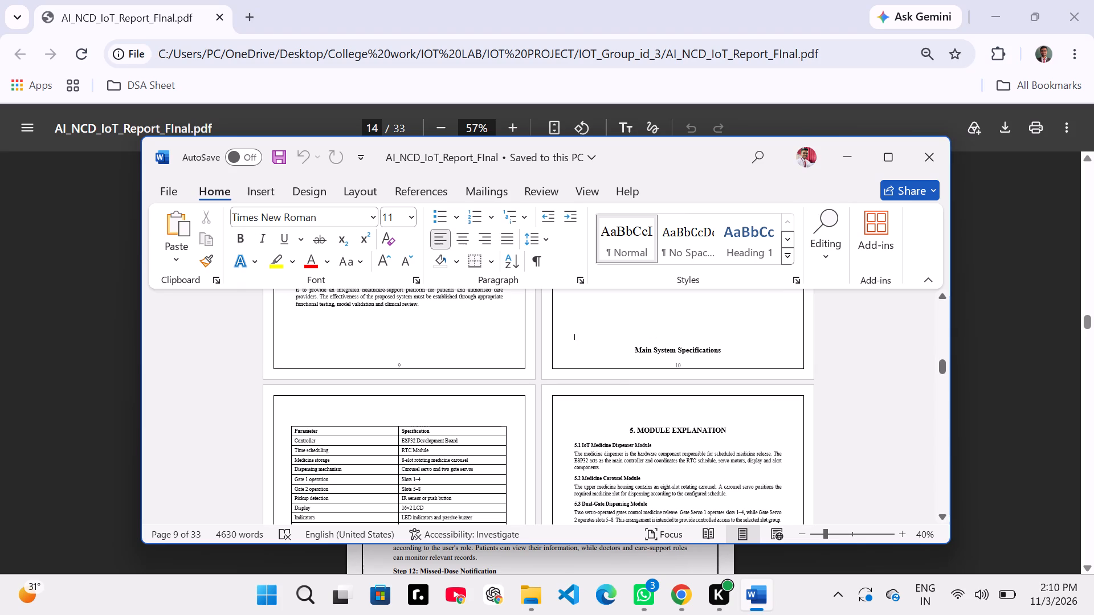
{"action": "left_click", "coordinate": [633, 348]}
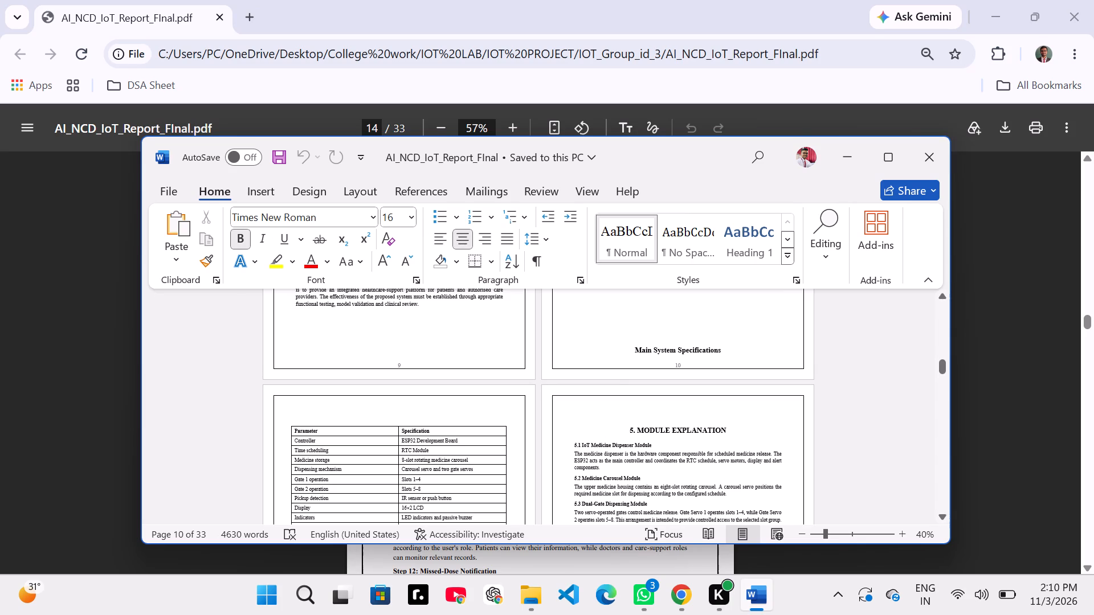
{"action": "key", "text": "shift+Return"}
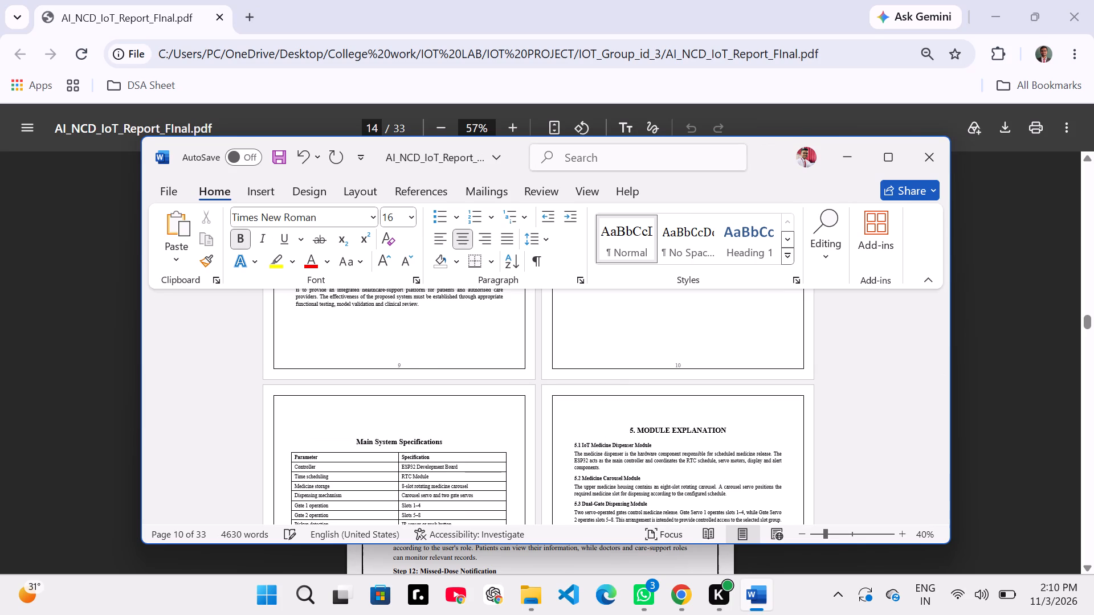
{"action": "key", "text": "BackSpace"}
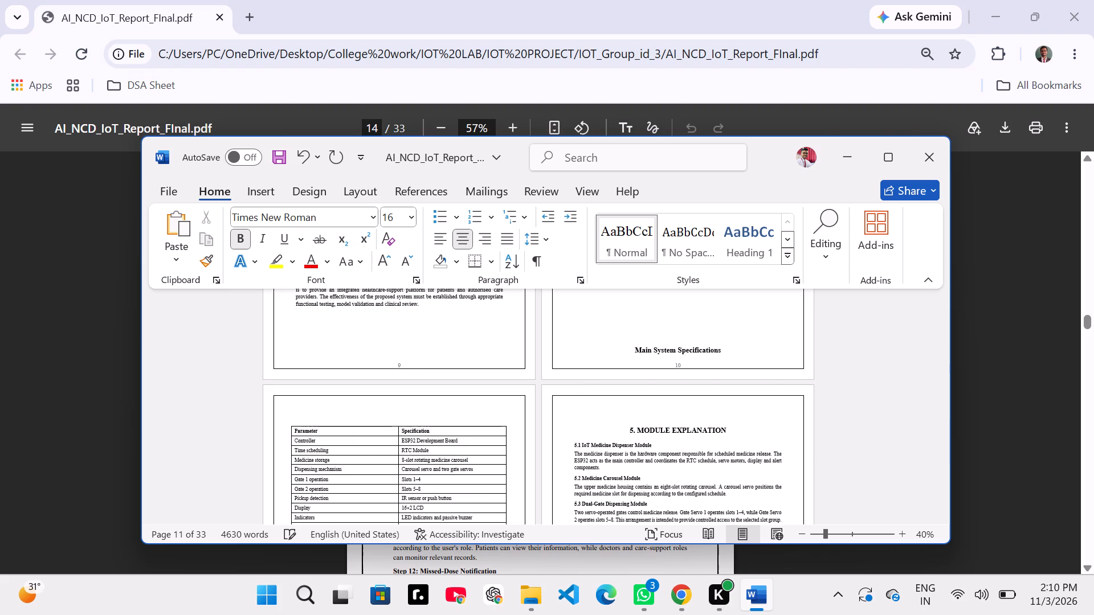
{"action": "key", "text": "shift+Return"}
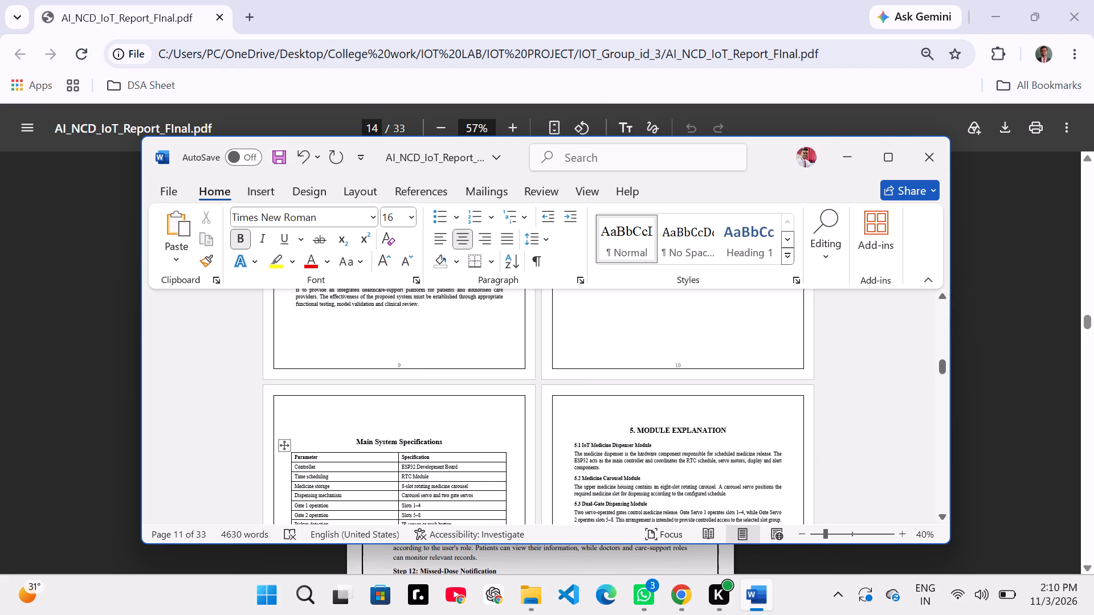
Set the line spacing of the "Main System Specifications" heading on page 11 to 1.5.
{"action": "left_click_drag", "start_coordinate": [356, 438], "coordinate": [450, 433]}
{"action": "left_click_drag", "start_coordinate": [356, 438], "coordinate": [470, 439]}
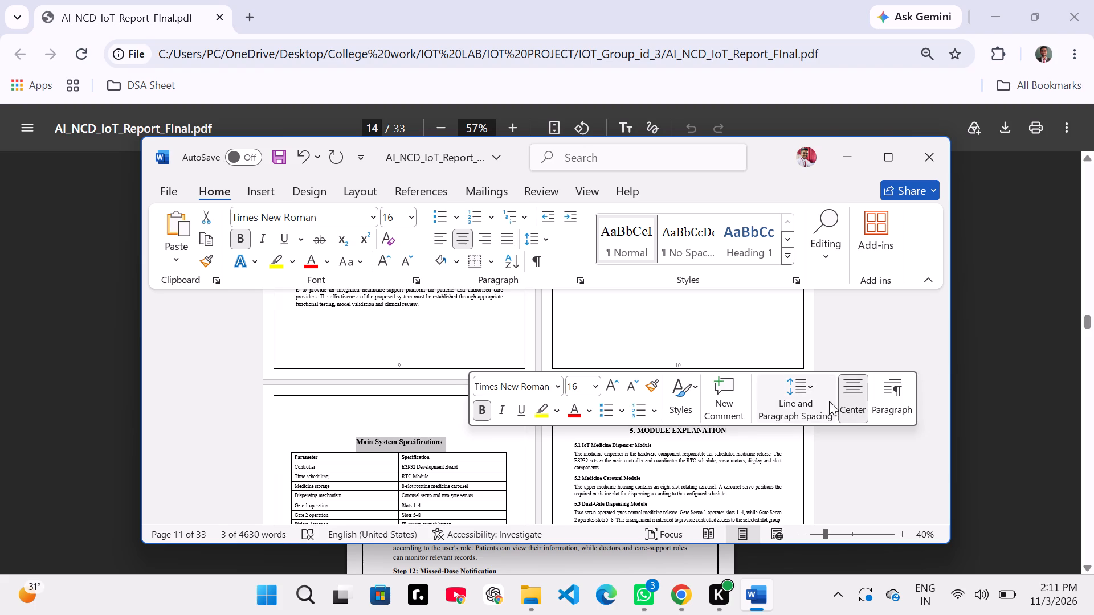
{"action": "left_click", "coordinate": [815, 396]}
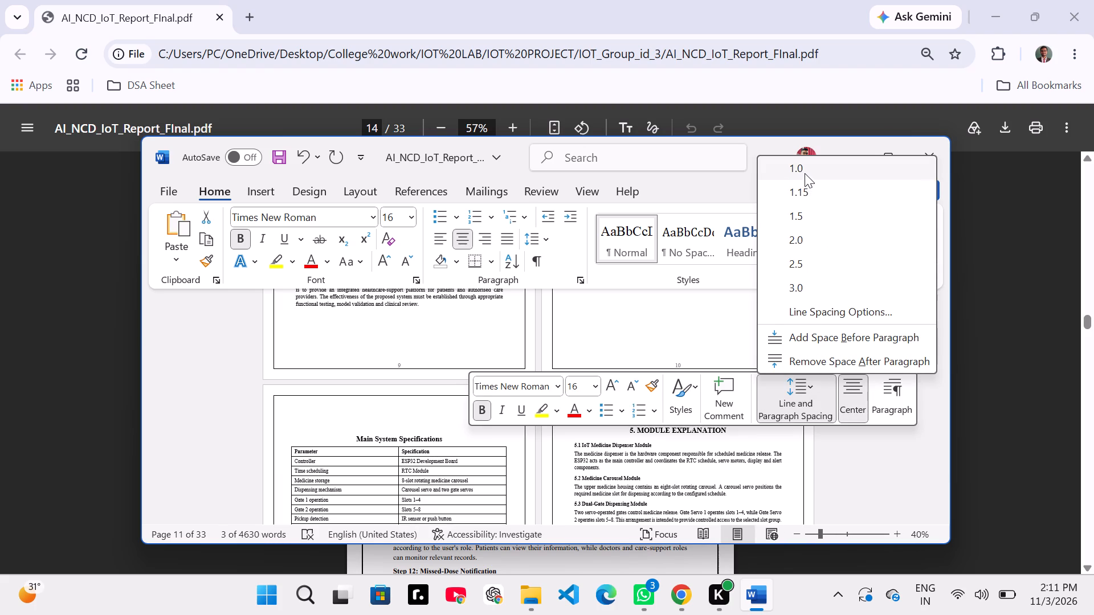
{"action": "left_click", "coordinate": [800, 210]}
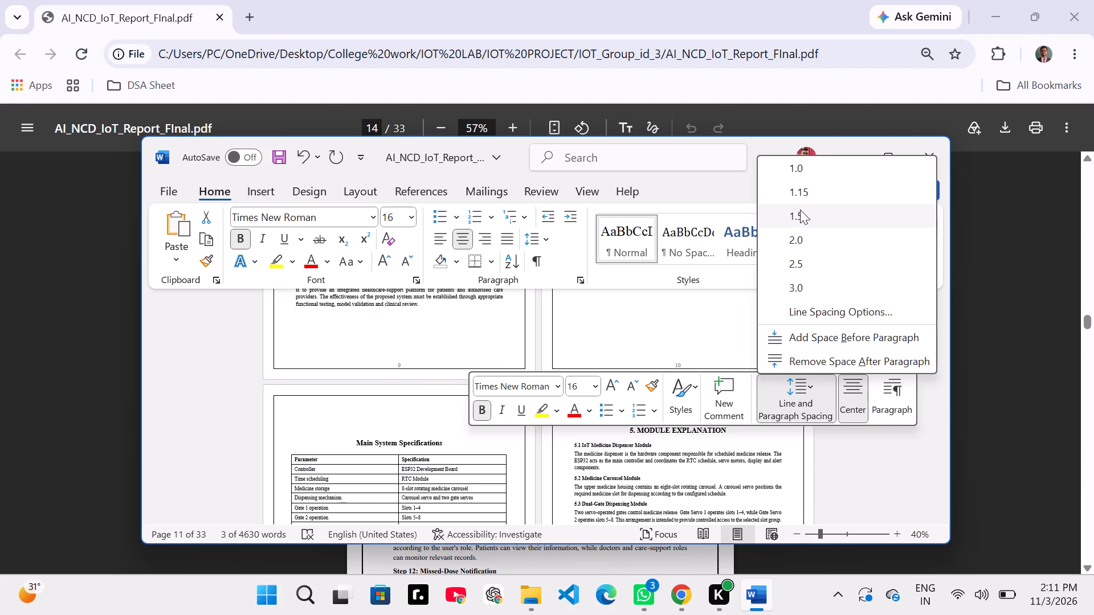
Rework the blank line above the "Main System Specifications" heading on page 11, using a manual line break to place the left-aligned heading above its table.
{"action": "scroll", "coordinate": [395, 441], "scroll_direction": "down", "scroll_amount": 2}
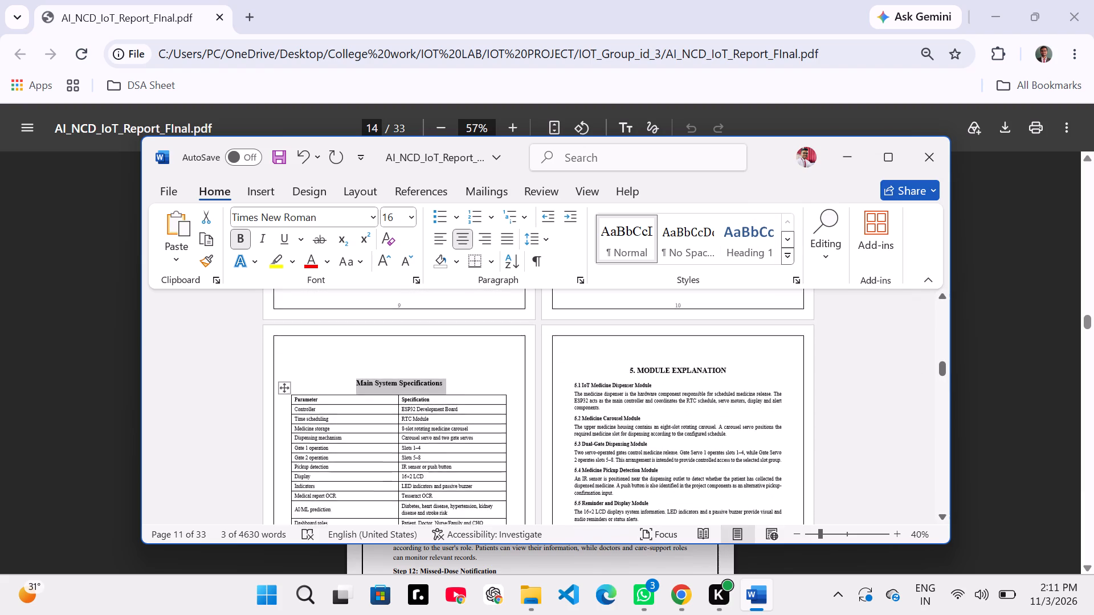
{"action": "scroll", "coordinate": [379, 416], "scroll_direction": "down", "scroll_amount": 2}
{"action": "scroll", "coordinate": [379, 416], "scroll_direction": "up", "scroll_amount": 1}
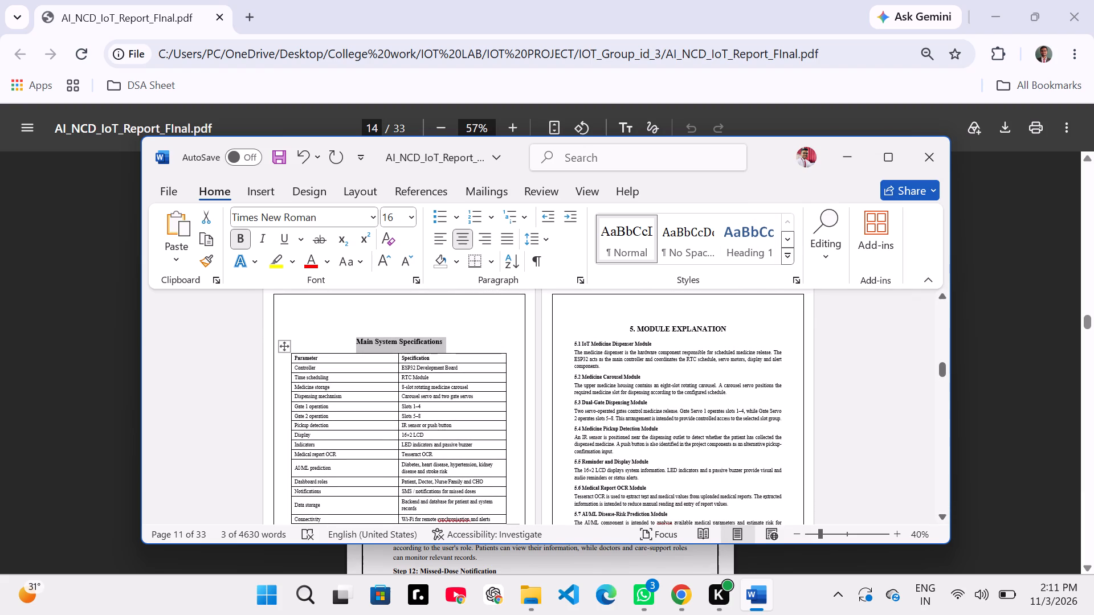
{"action": "left_click", "coordinate": [482, 330]}
{"action": "scroll", "coordinate": [482, 330], "scroll_direction": "up", "scroll_amount": 1}
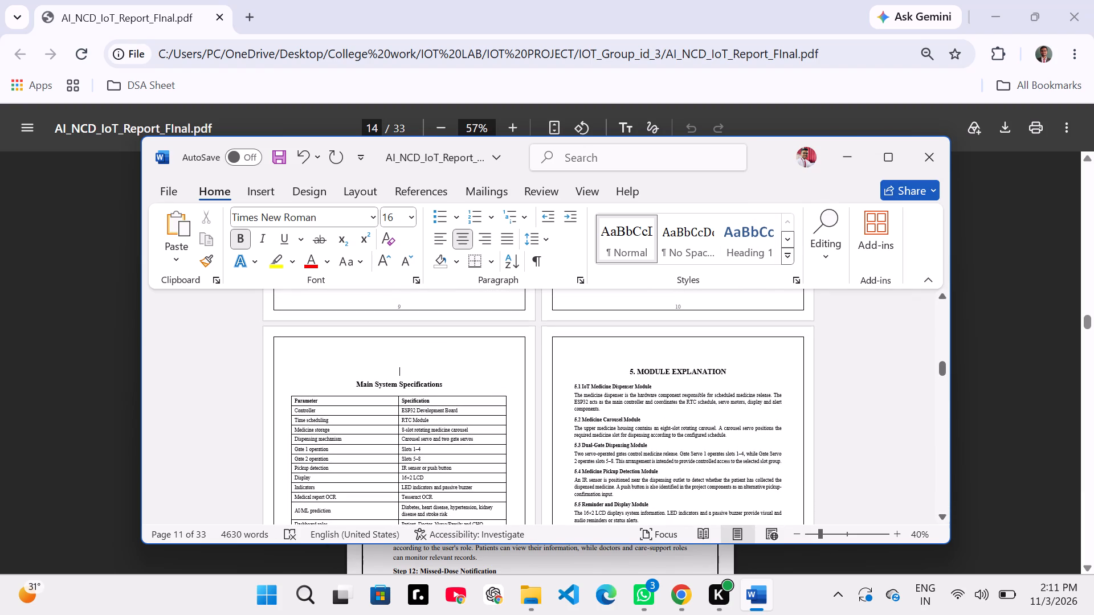
{"action": "scroll", "coordinate": [452, 381], "scroll_direction": "up", "scroll_amount": 1}
{"action": "key", "text": "BackSpace"}
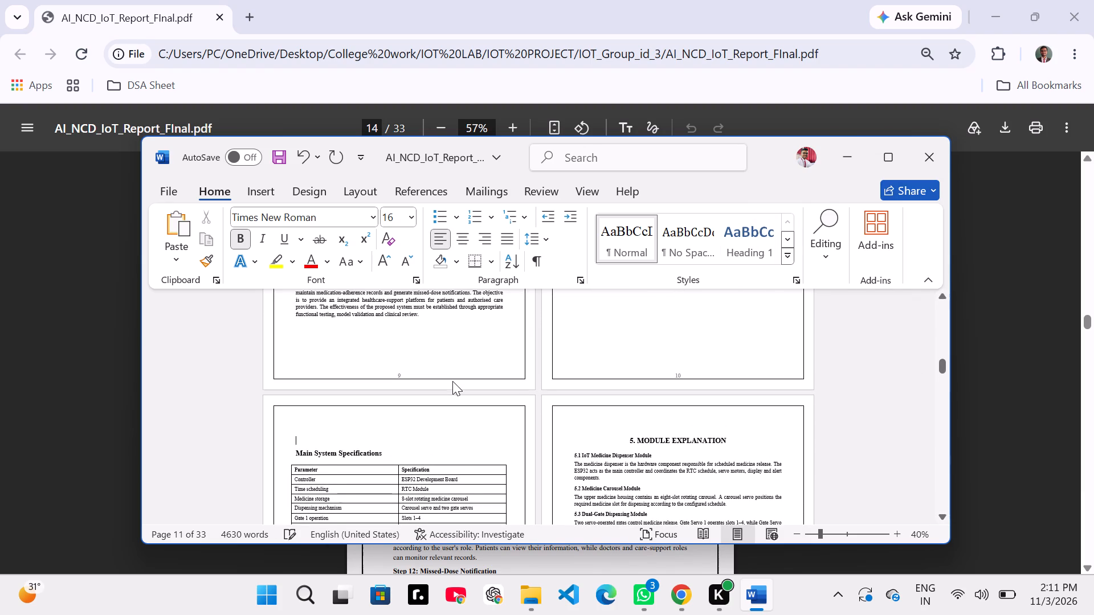
{"action": "key", "text": "BackSpace"}
{"action": "key", "text": "shift+Return"}
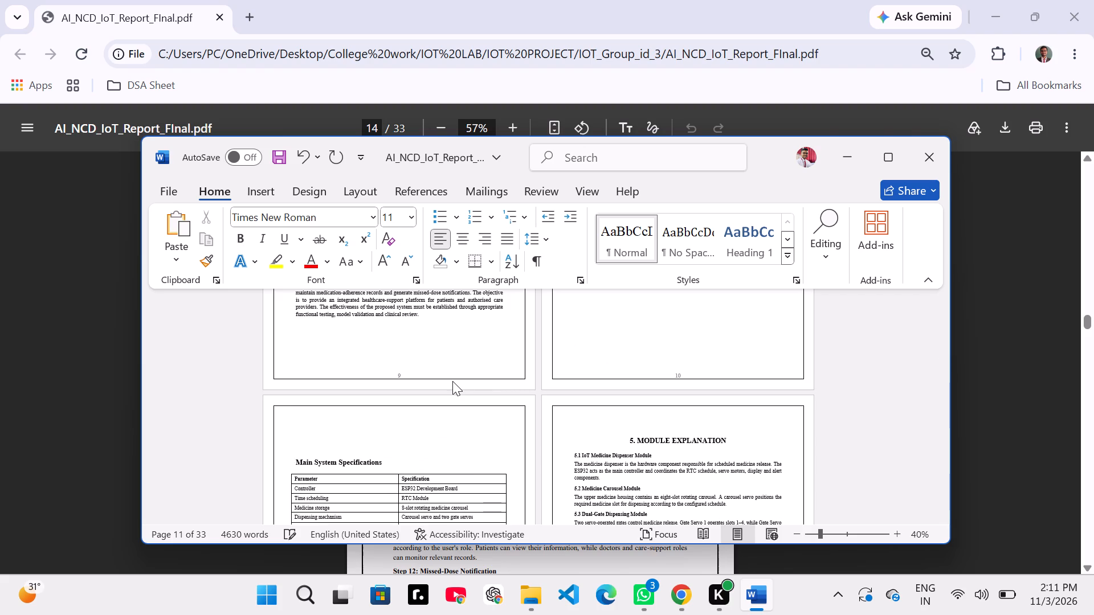
{"action": "key", "text": "Down"}
{"action": "key", "text": "BackSpace"}
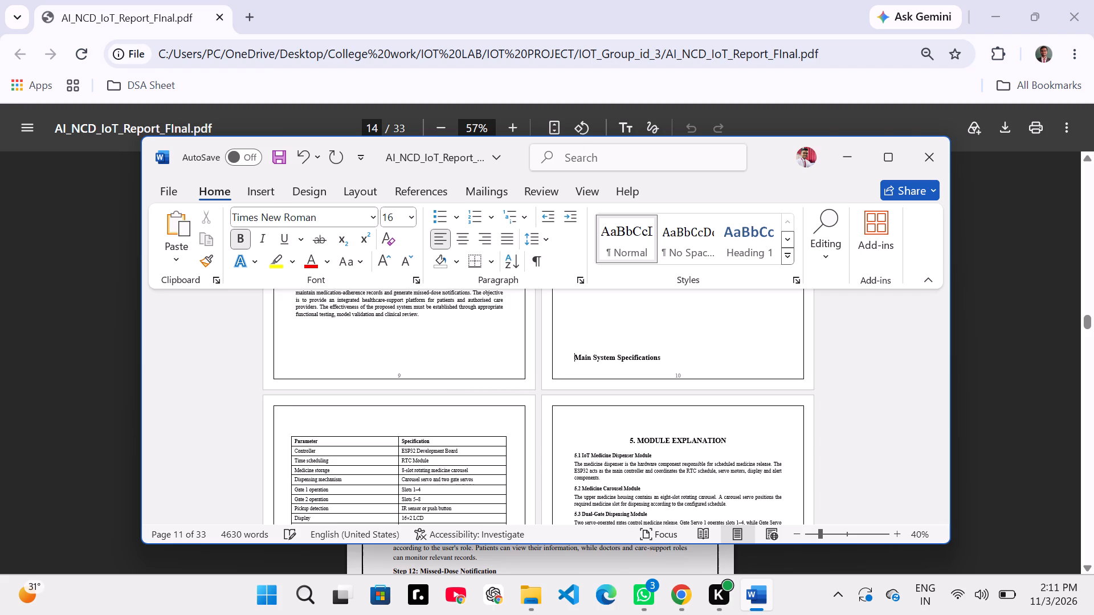
{"action": "key", "text": "shift+Return"}
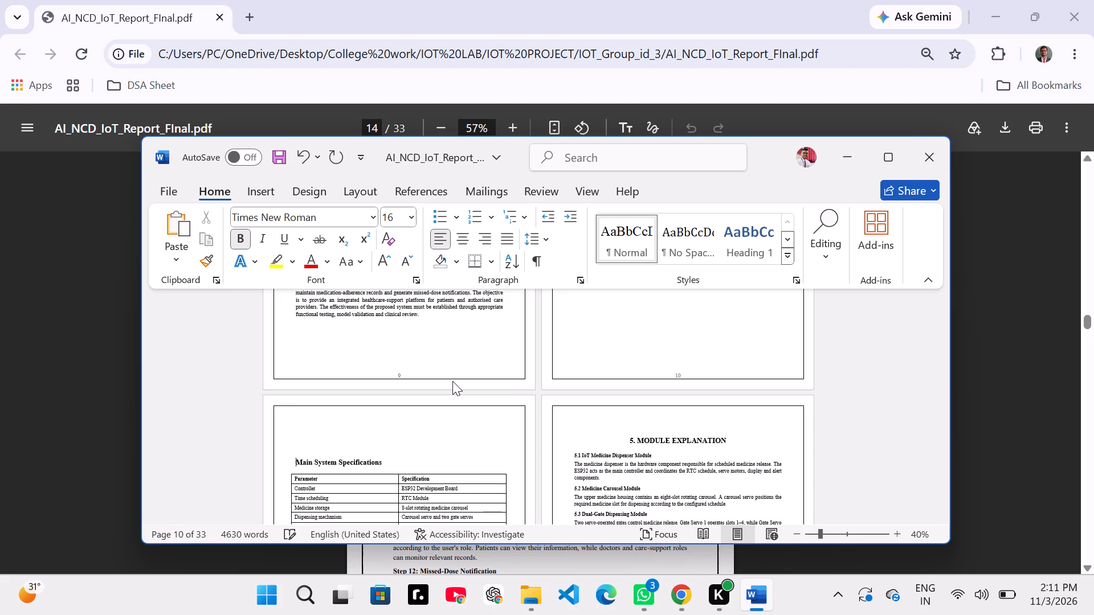
Indent the "Main System Specifications" heading with 28 leading spaces so it sits centred above its table.
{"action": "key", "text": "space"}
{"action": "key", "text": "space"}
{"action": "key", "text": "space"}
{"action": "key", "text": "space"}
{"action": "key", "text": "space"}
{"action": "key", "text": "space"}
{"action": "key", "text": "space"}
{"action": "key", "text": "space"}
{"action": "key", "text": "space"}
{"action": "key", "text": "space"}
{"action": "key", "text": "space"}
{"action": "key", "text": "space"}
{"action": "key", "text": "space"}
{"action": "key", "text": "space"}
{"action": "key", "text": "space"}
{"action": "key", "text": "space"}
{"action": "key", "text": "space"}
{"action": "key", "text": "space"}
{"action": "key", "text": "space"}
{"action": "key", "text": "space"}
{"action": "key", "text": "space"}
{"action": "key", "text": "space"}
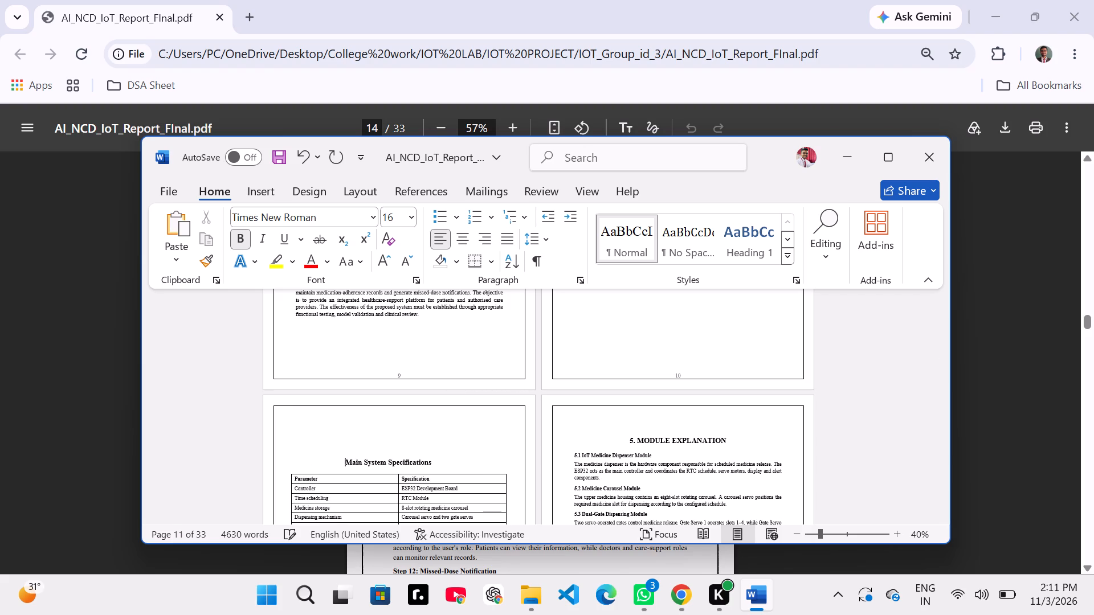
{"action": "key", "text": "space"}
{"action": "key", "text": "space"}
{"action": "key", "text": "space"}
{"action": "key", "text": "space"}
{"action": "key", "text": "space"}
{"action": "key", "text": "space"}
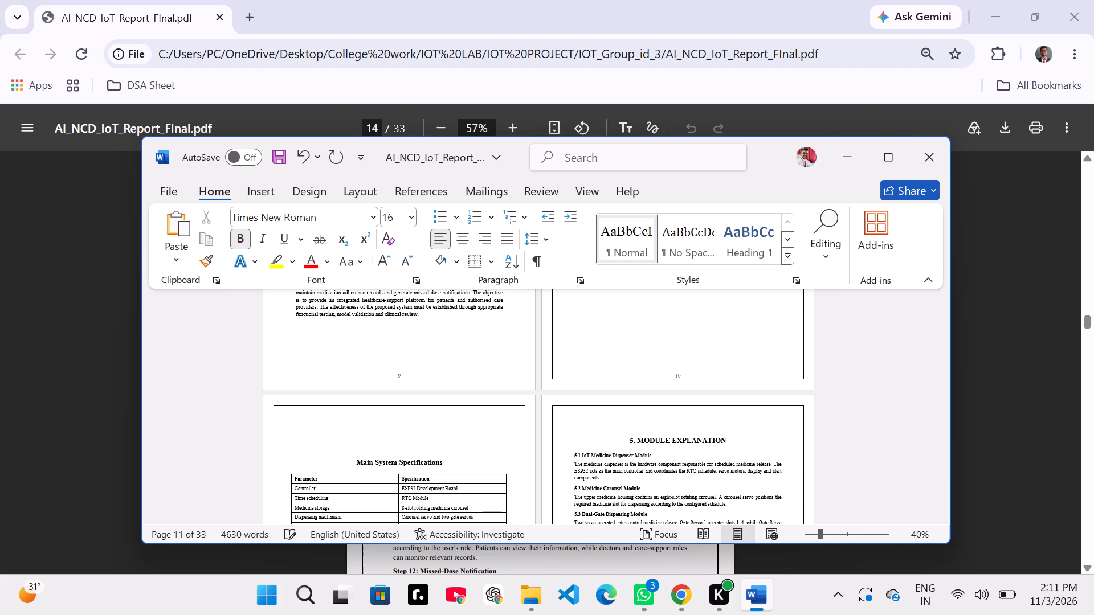
Change "synchronisation" to "synchronization" in the Connectivity row of the Main System Specifications table and save the document.
{"action": "scroll", "coordinate": [475, 434], "scroll_direction": "down", "scroll_amount": 2}
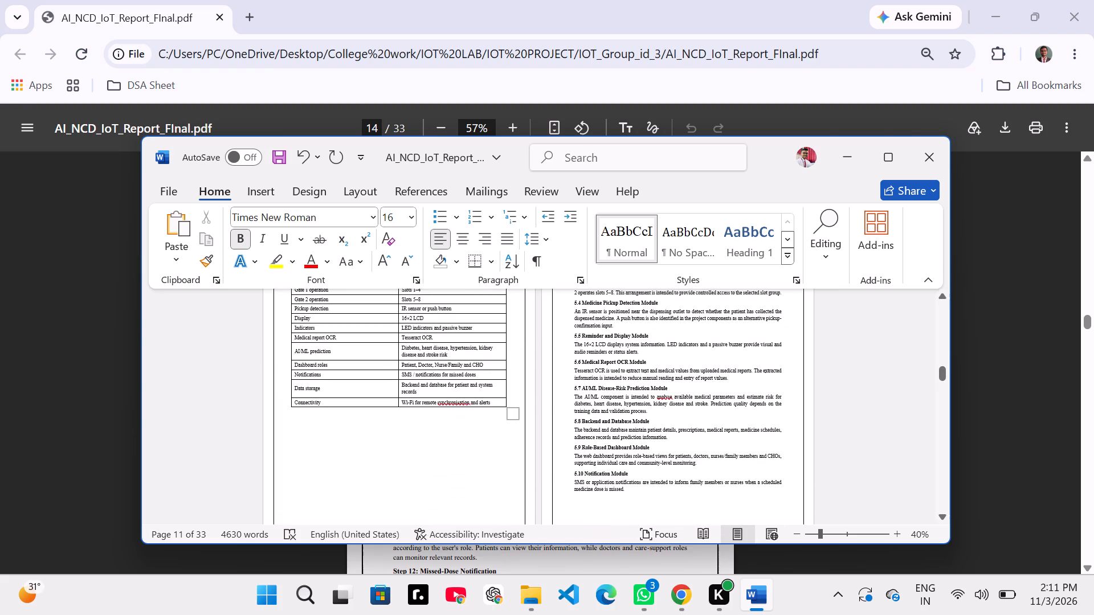
{"action": "scroll", "coordinate": [447, 405], "scroll_direction": "up", "scroll_amount": 10, "text": "ctrl"}
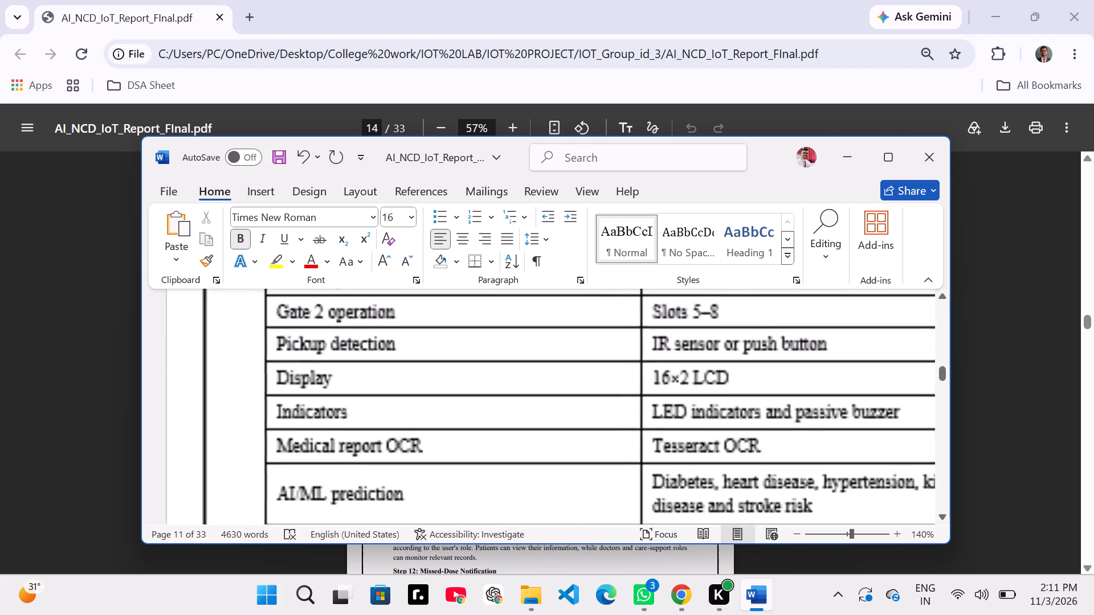
{"action": "scroll", "coordinate": [447, 405], "scroll_direction": "left", "scroll_amount": 2}
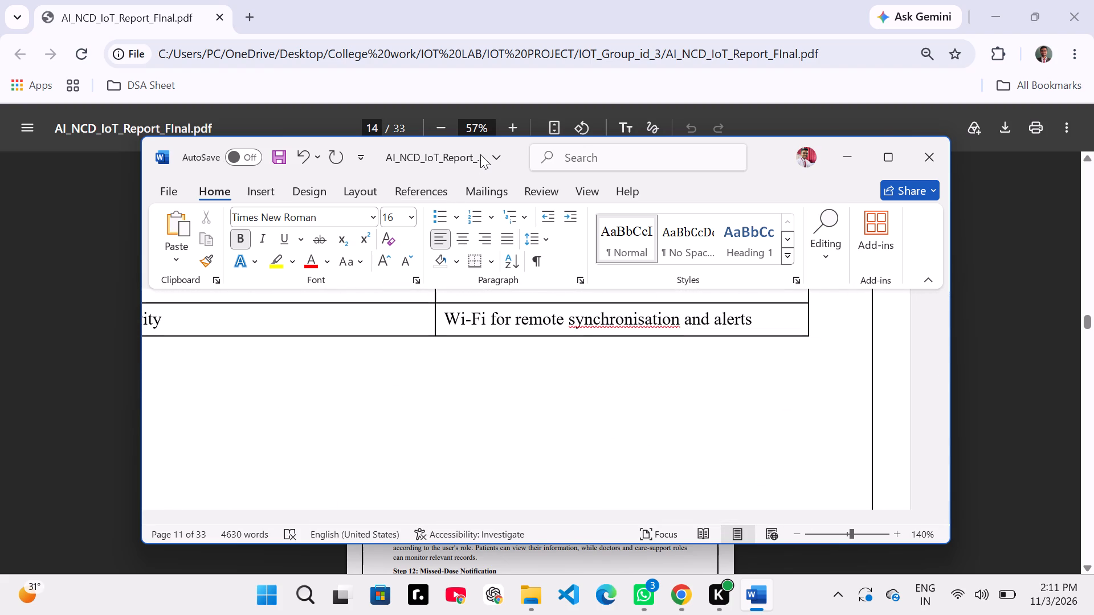
{"action": "left_click", "coordinate": [480, 154]}
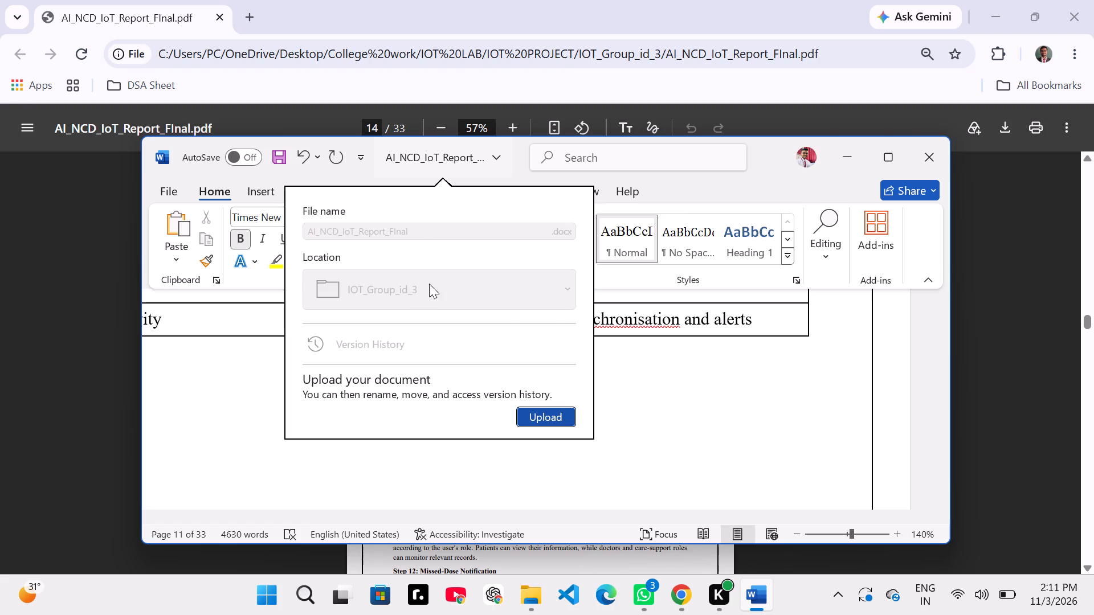
{"action": "left_click", "coordinate": [209, 397]}
{"action": "scroll", "coordinate": [509, 349], "scroll_direction": "up", "scroll_amount": 2}
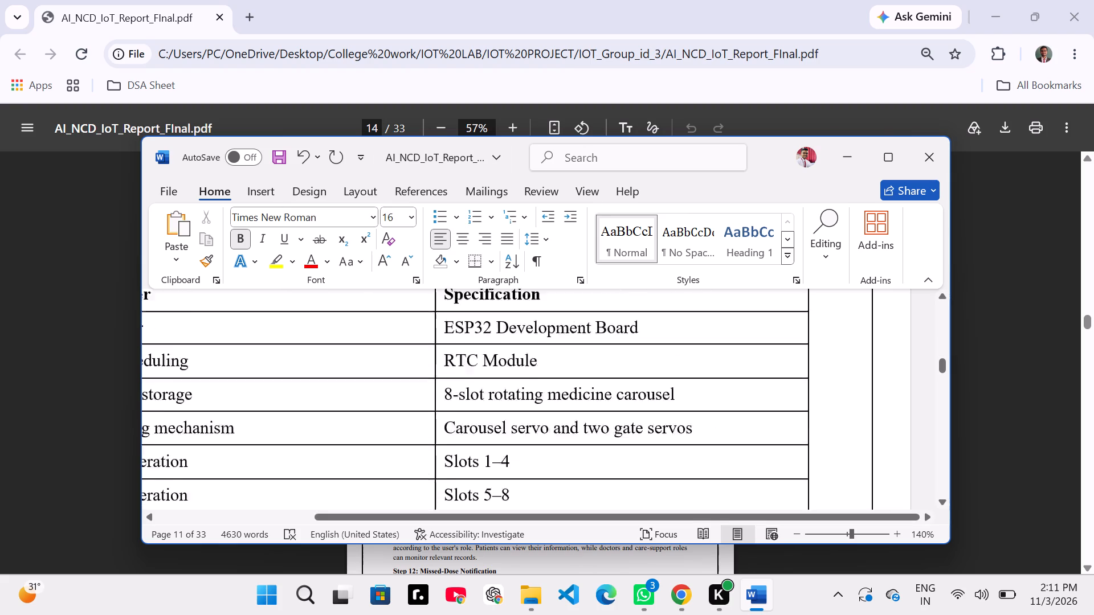
{"action": "scroll", "coordinate": [509, 349], "scroll_direction": "down", "scroll_amount": 2}
{"action": "left_click", "coordinate": [644, 437]}
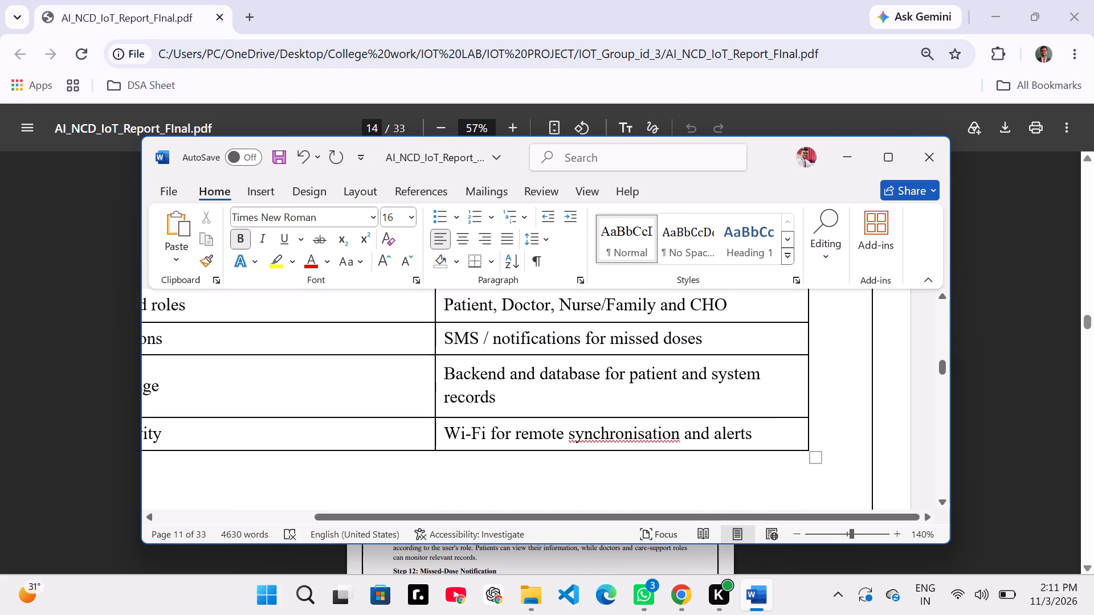
{"action": "key", "text": "BackSpace"}
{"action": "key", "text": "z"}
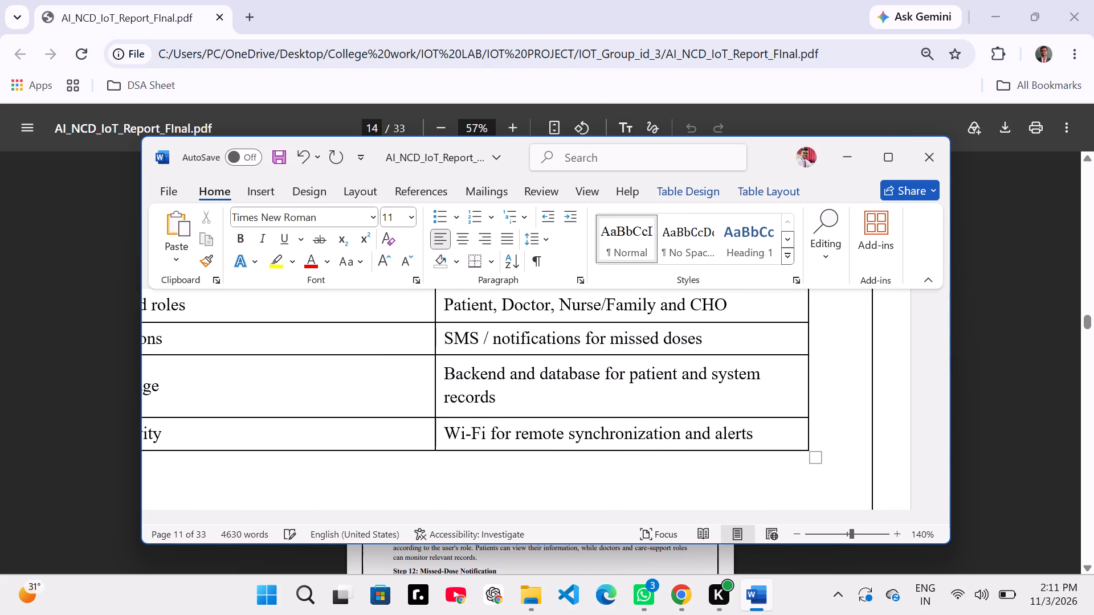
{"action": "key", "text": "ctrl+s"}
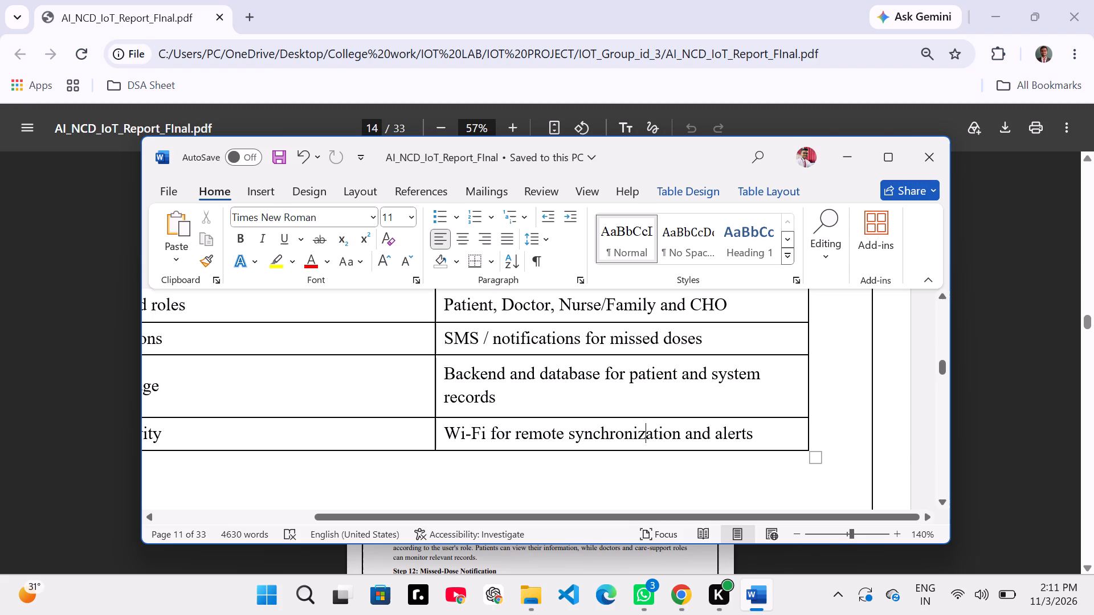
Change "organised" to "organized" in section 7.1 Hardware Implementation on page 16 and save the document.
{"action": "scroll", "coordinate": [868, 429], "scroll_direction": "down", "scroll_amount": 5, "text": "ctrl"}
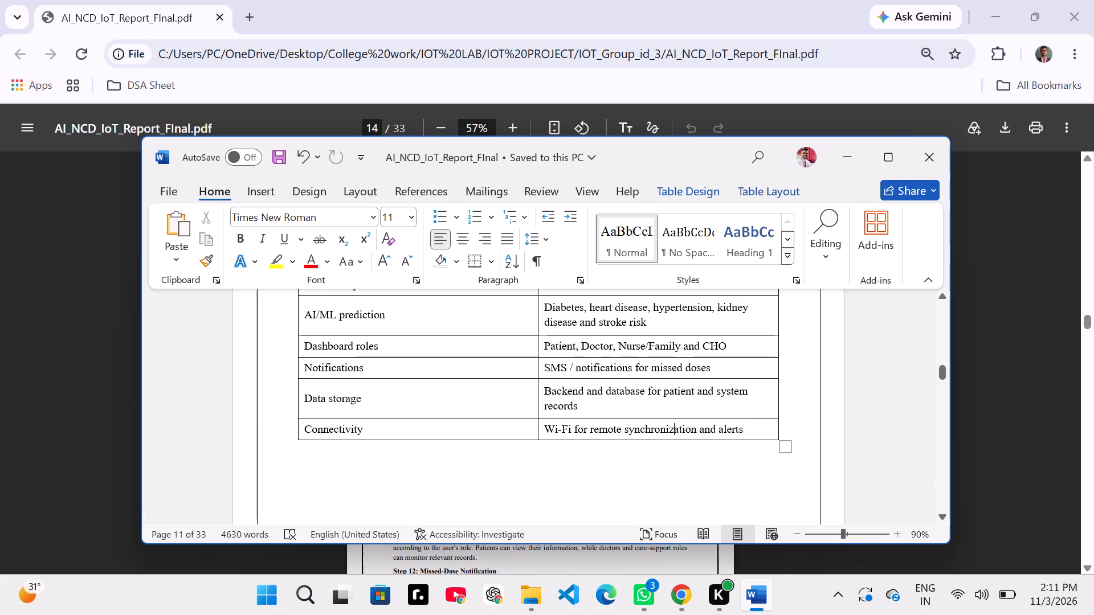
{"action": "scroll", "coordinate": [758, 462], "scroll_direction": "down", "scroll_amount": 6}
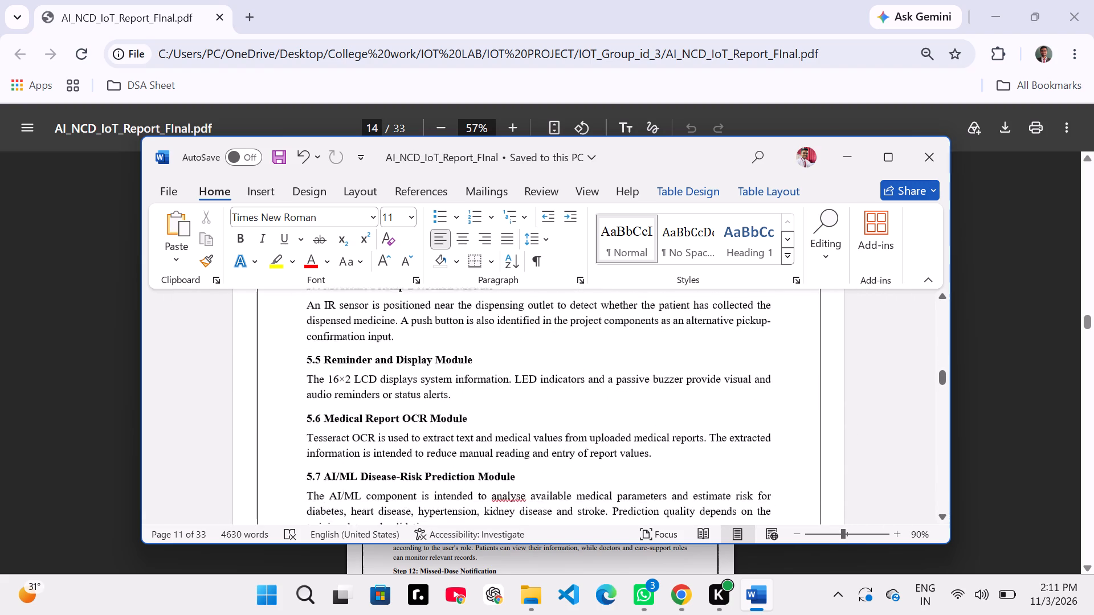
{"action": "scroll", "coordinate": [758, 462], "scroll_direction": "down", "scroll_amount": 6, "text": "ctrl"}
{"action": "scroll", "coordinate": [758, 462], "scroll_direction": "down", "scroll_amount": 3}
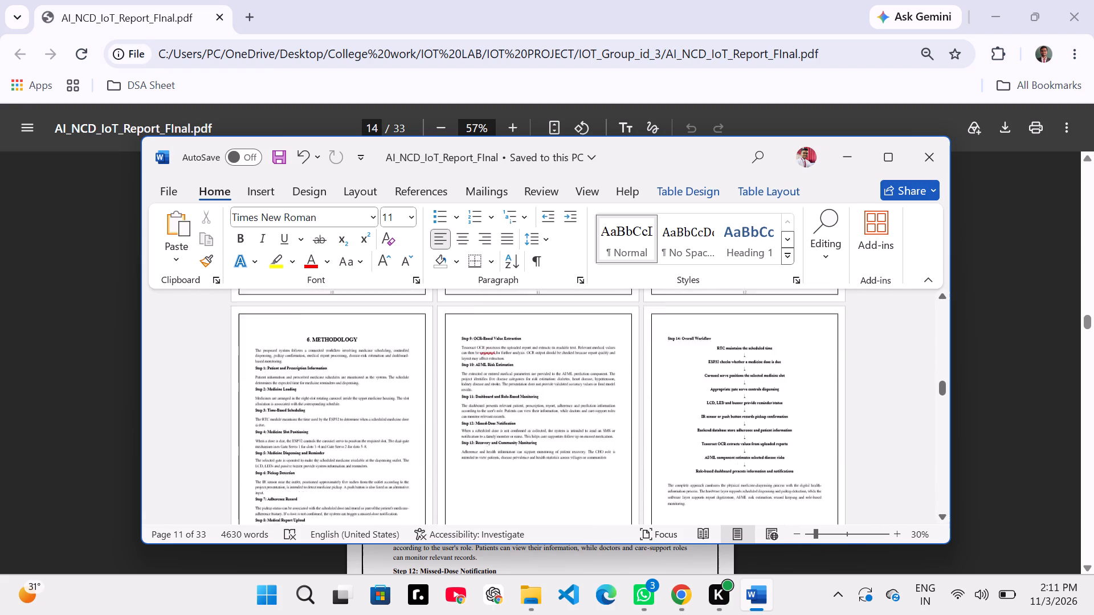
{"action": "scroll", "coordinate": [758, 462], "scroll_direction": "down", "scroll_amount": 7}
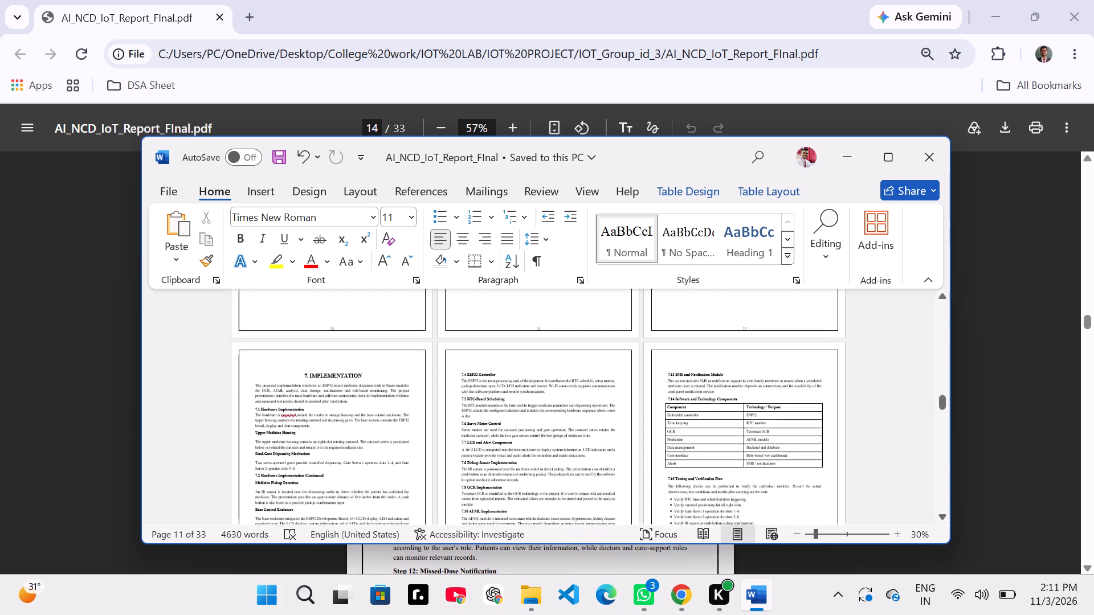
{"action": "scroll", "coordinate": [758, 462], "scroll_direction": "down", "scroll_amount": 3}
{"action": "scroll", "coordinate": [758, 462], "scroll_direction": "up", "scroll_amount": 1}
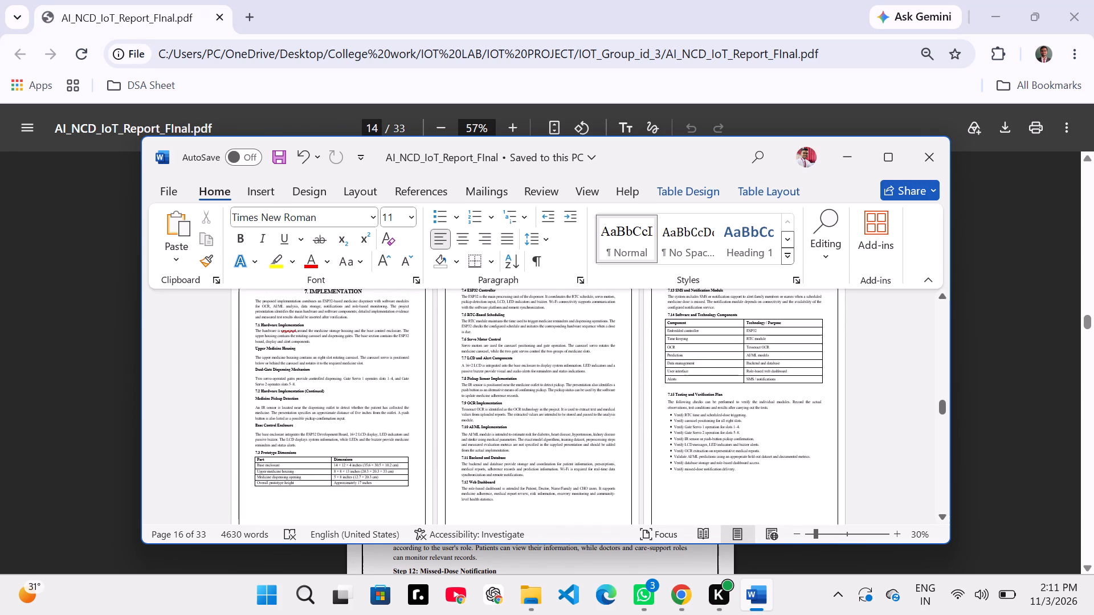
{"action": "scroll", "coordinate": [261, 414], "scroll_direction": "up", "scroll_amount": 8, "text": "ctrl"}
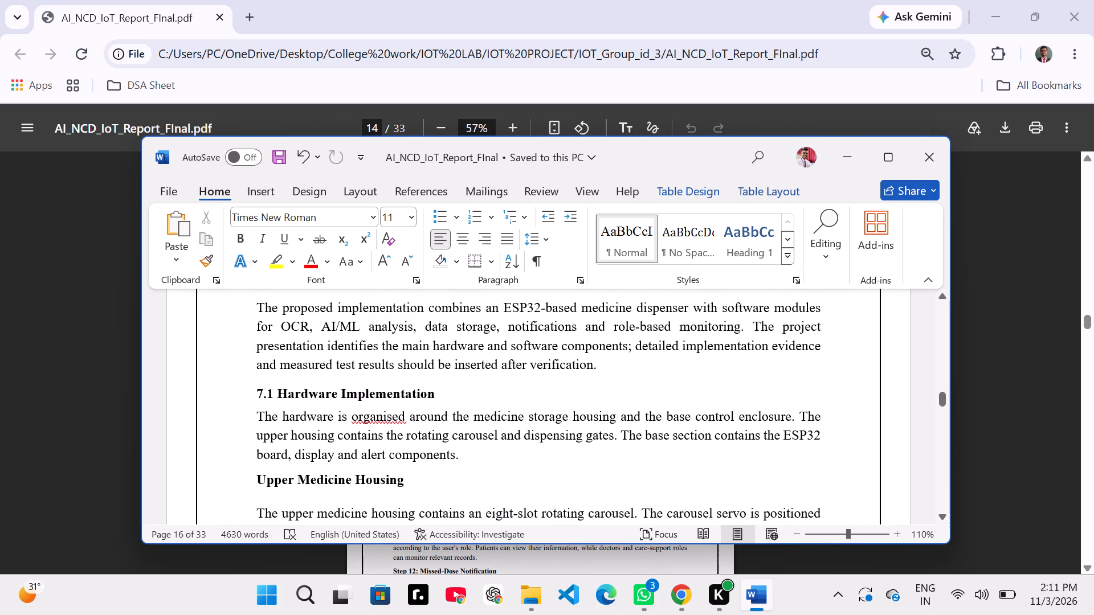
{"action": "left_click", "coordinate": [394, 412]}
{"action": "key", "text": "BackSpace"}
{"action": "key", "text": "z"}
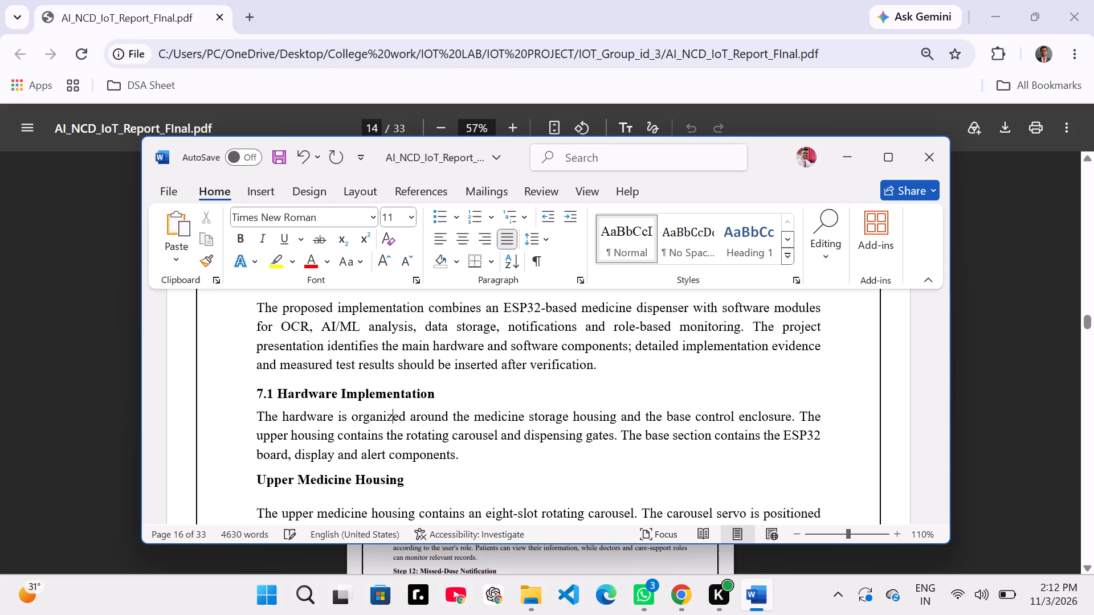
{"action": "scroll", "coordinate": [465, 428], "scroll_direction": "down", "scroll_amount": 9, "text": "ctrl"}
{"action": "key", "text": "ctrl+s"}
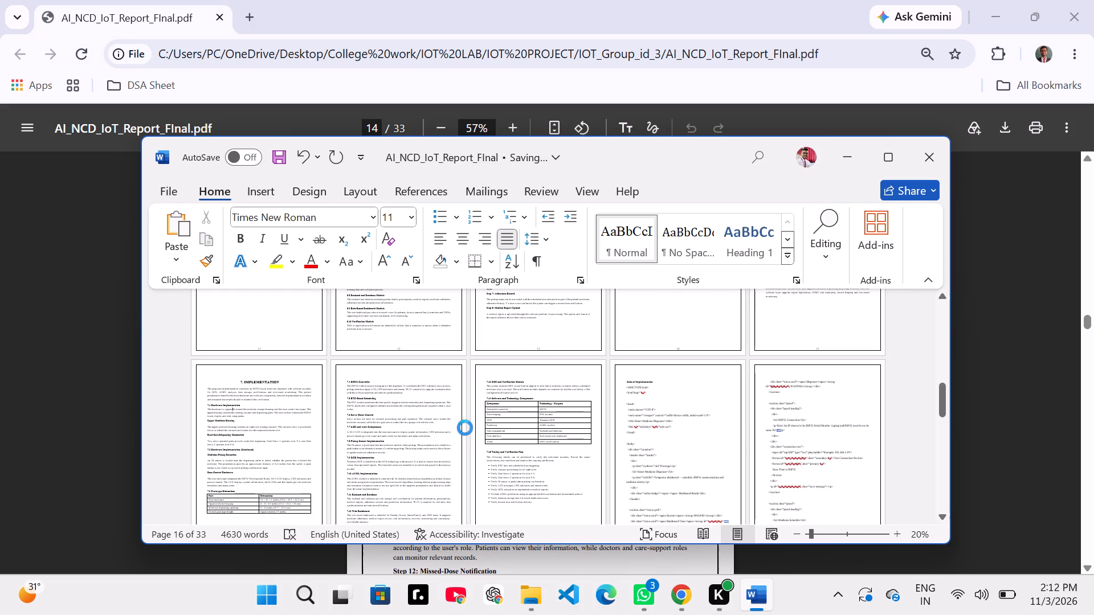
Review the layout of the remaining report pages from Implementation through the participation certificates, and close the document.
{"action": "scroll", "coordinate": [639, 403], "scroll_direction": "down", "scroll_amount": 1}
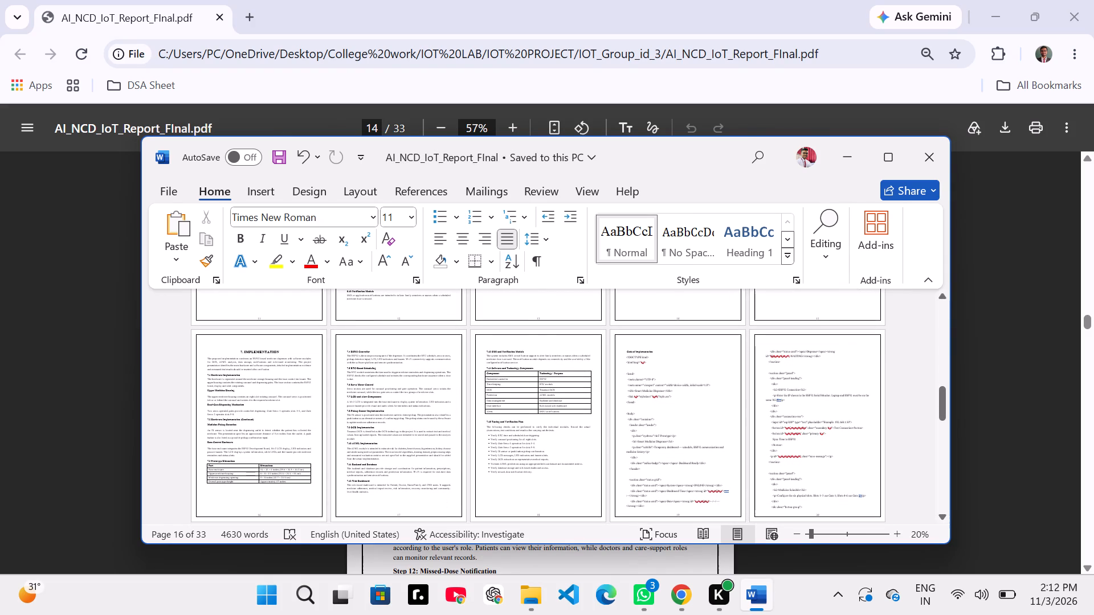
{"action": "scroll", "coordinate": [639, 403], "scroll_direction": "down", "scroll_amount": 8}
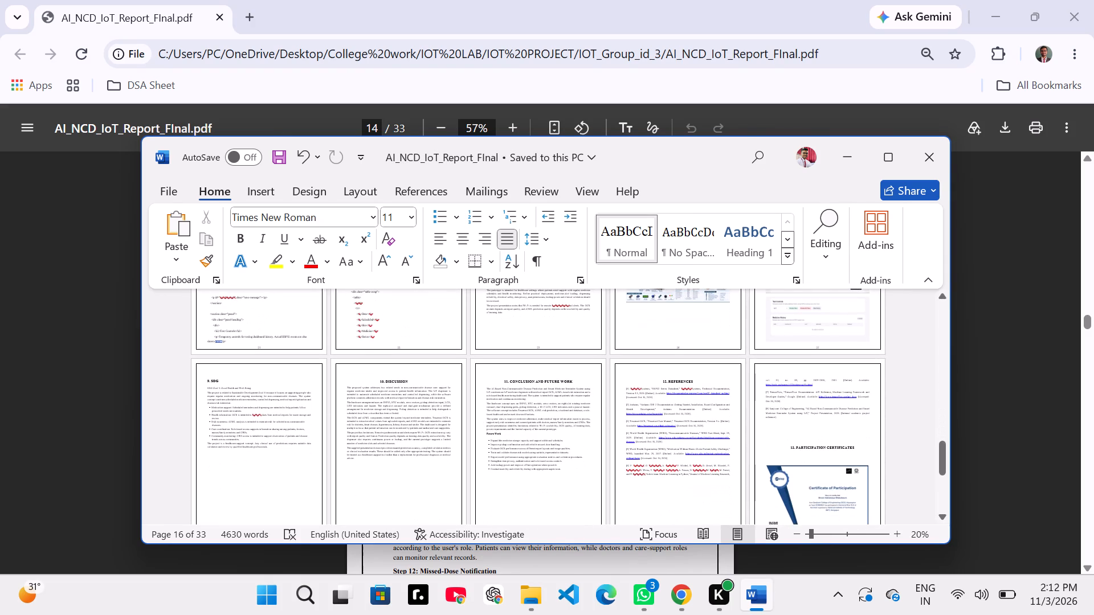
{"action": "scroll", "coordinate": [639, 403], "scroll_direction": "down", "scroll_amount": 2}
{"action": "scroll", "coordinate": [639, 403], "scroll_direction": "up", "scroll_amount": 11, "text": "ctrl"}
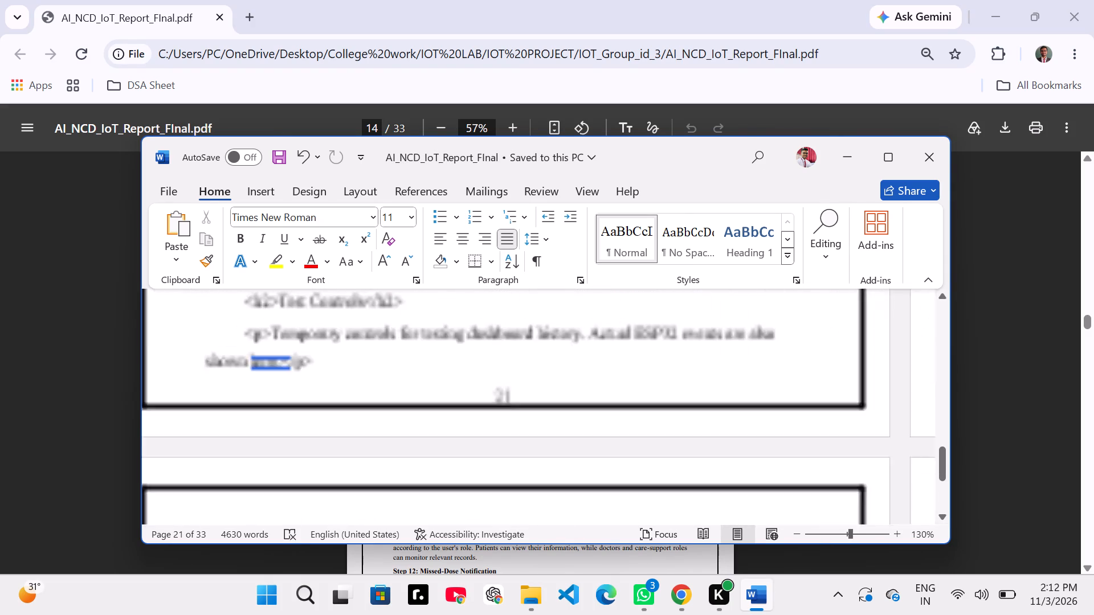
{"action": "scroll", "coordinate": [639, 403], "scroll_direction": "left", "scroll_amount": 8}
{"action": "scroll", "coordinate": [639, 403], "scroll_direction": "down", "scroll_amount": 9, "text": "ctrl"}
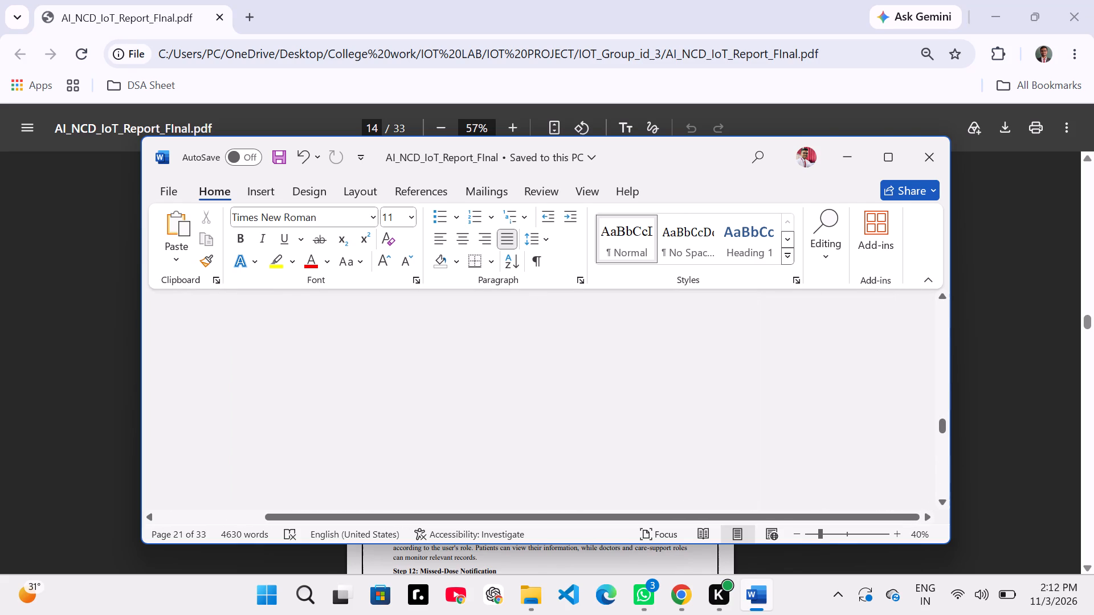
{"action": "scroll", "coordinate": [639, 403], "scroll_direction": "down", "scroll_amount": 4}
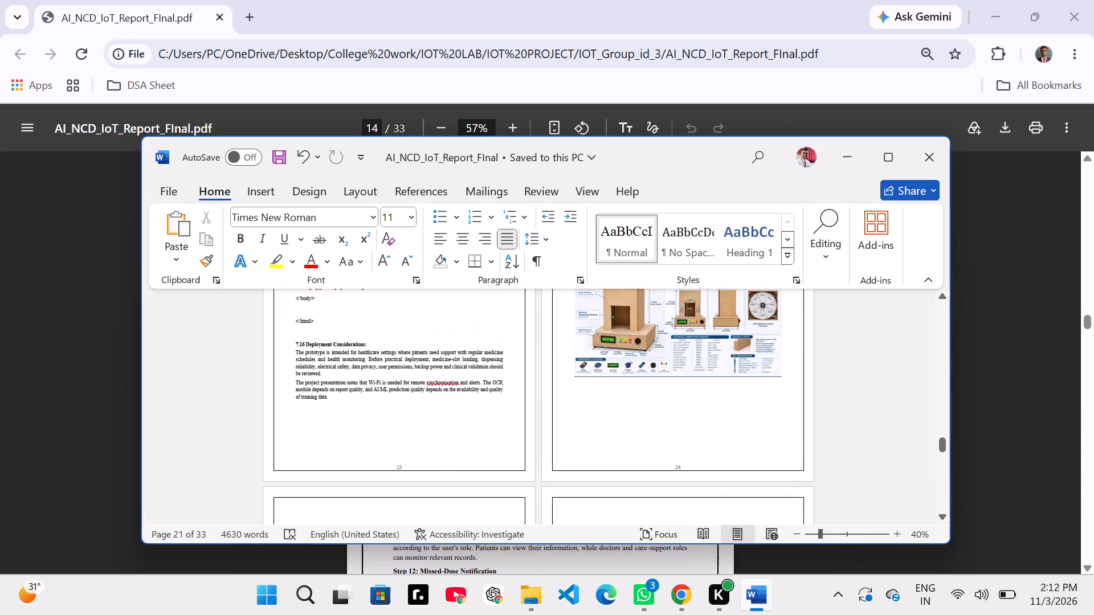
{"action": "scroll", "coordinate": [639, 403], "scroll_direction": "down", "scroll_amount": 2}
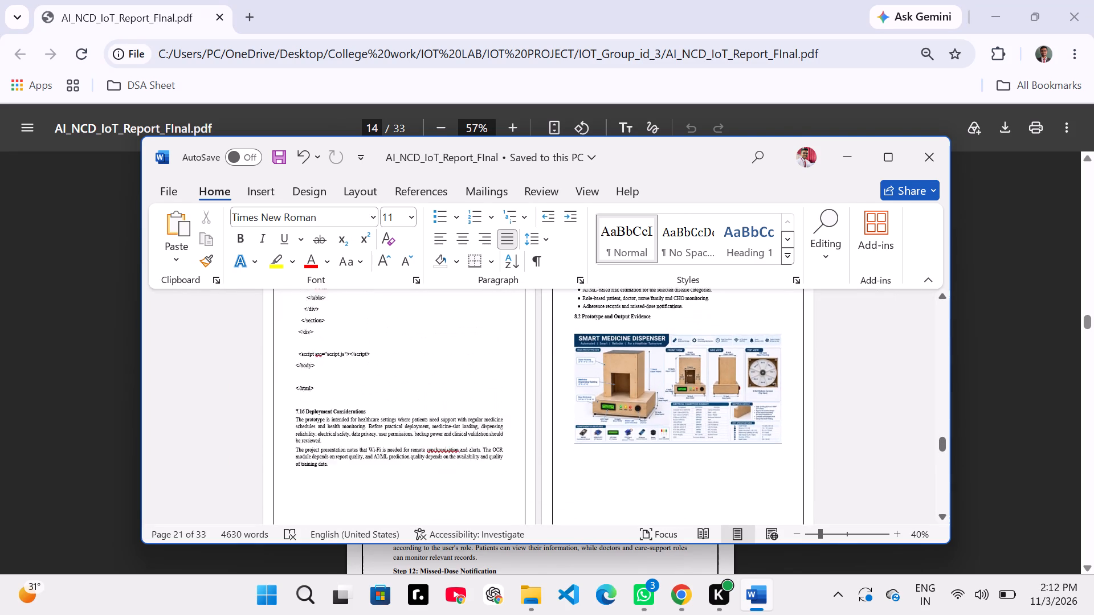
{"action": "scroll", "coordinate": [639, 403], "scroll_direction": "down", "scroll_amount": 5}
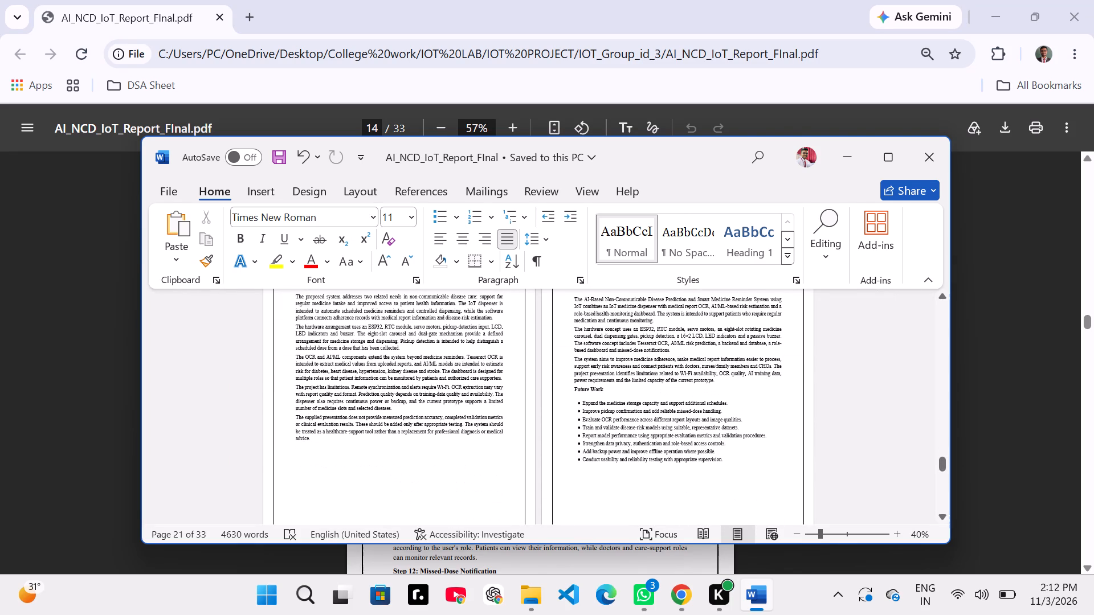
{"action": "scroll", "coordinate": [639, 403], "scroll_direction": "down", "scroll_amount": 4}
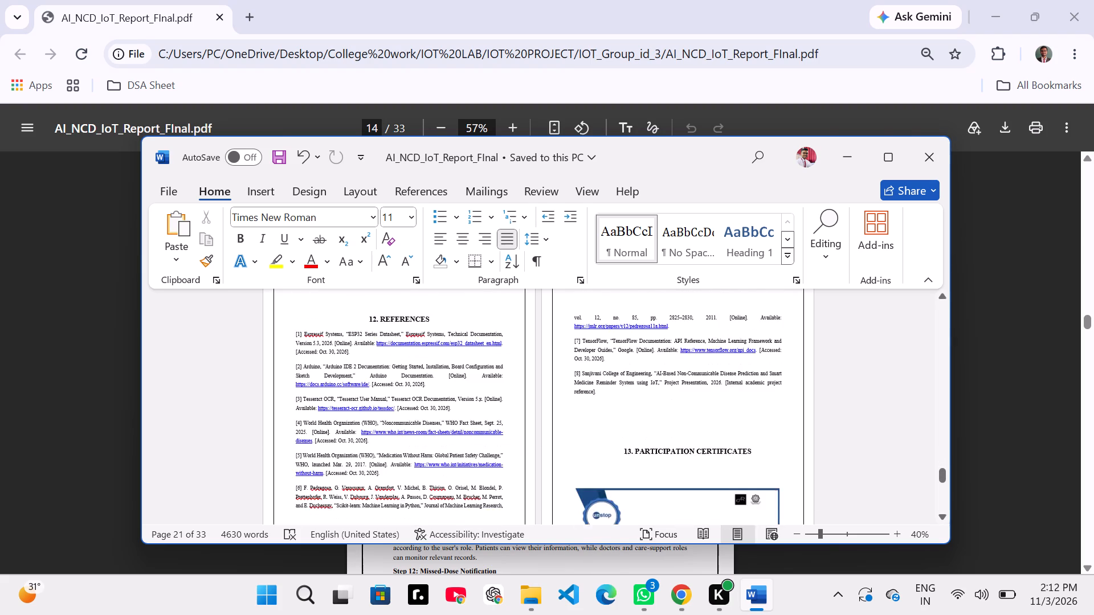
{"action": "scroll", "coordinate": [639, 403], "scroll_direction": "down", "scroll_amount": 2}
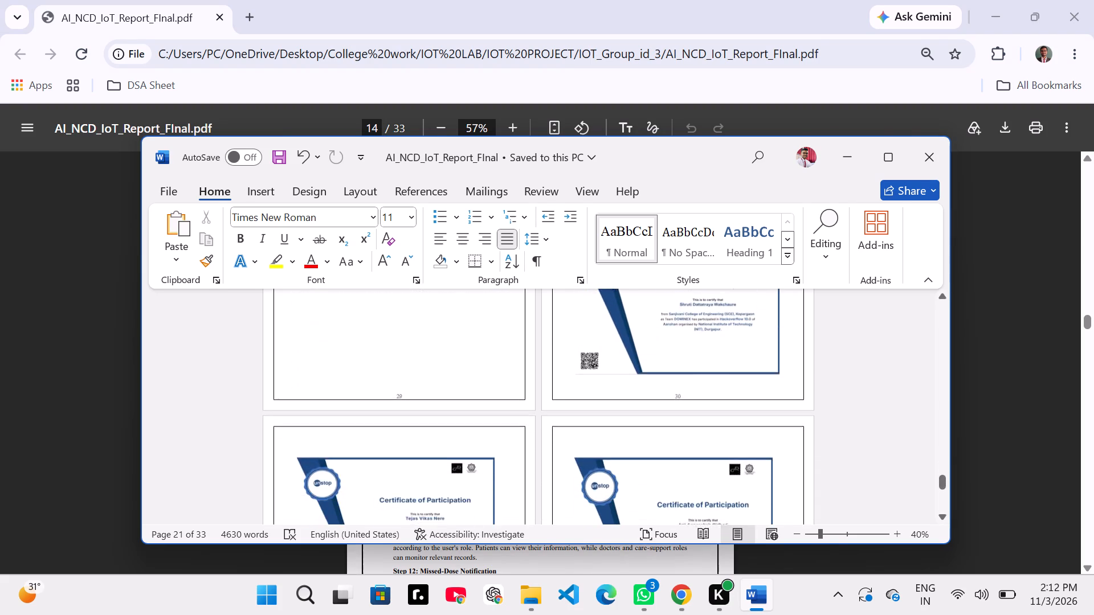
{"action": "scroll", "coordinate": [639, 403], "scroll_direction": "up", "scroll_amount": 2}
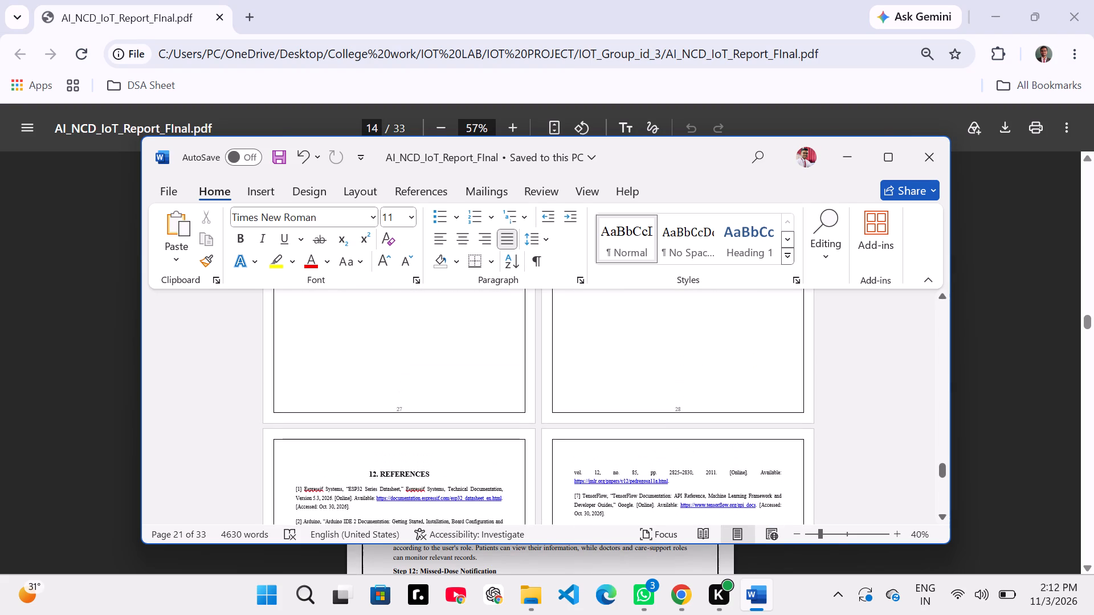
{"action": "scroll", "coordinate": [639, 403], "scroll_direction": "down", "scroll_amount": 8}
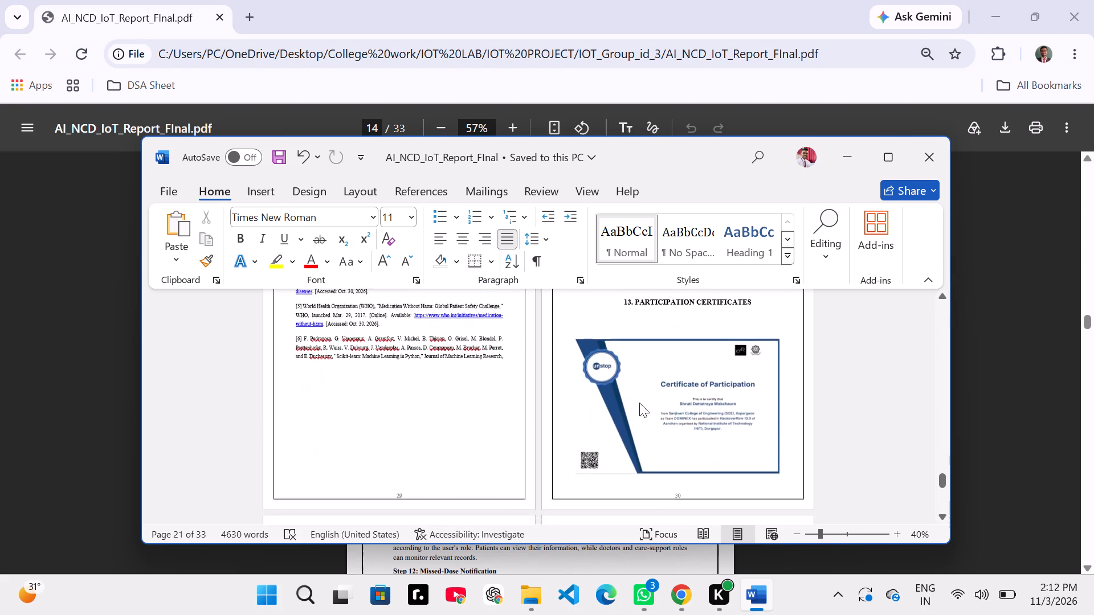
{"action": "scroll", "coordinate": [639, 403], "scroll_direction": "down", "scroll_amount": 2}
{"action": "left_click", "coordinate": [941, 147]}
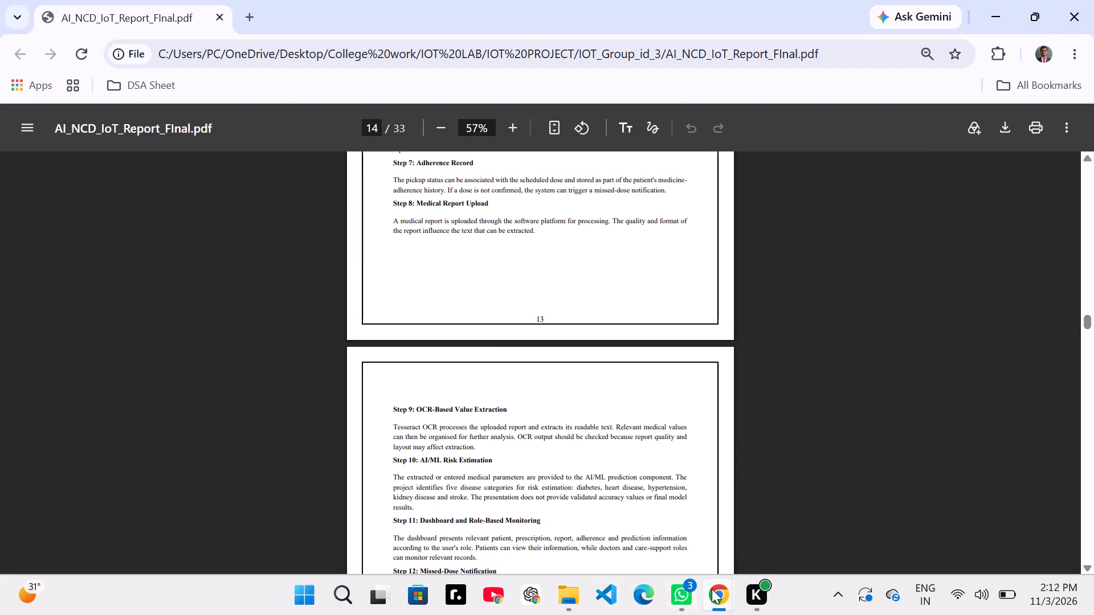
Reopen the AI_NCD_IoT_Report_FInal Word document from the IOT_Group_id_3 folder on the D: drive in File Explorer.
{"action": "left_click", "coordinate": [572, 600]}
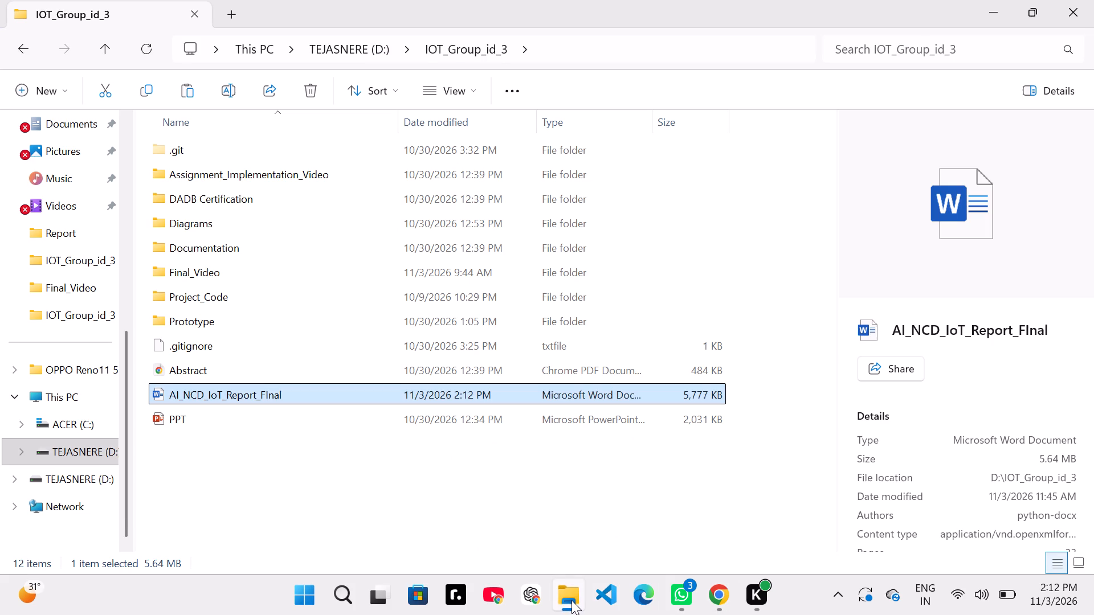
{"action": "double_click", "coordinate": [179, 400]}
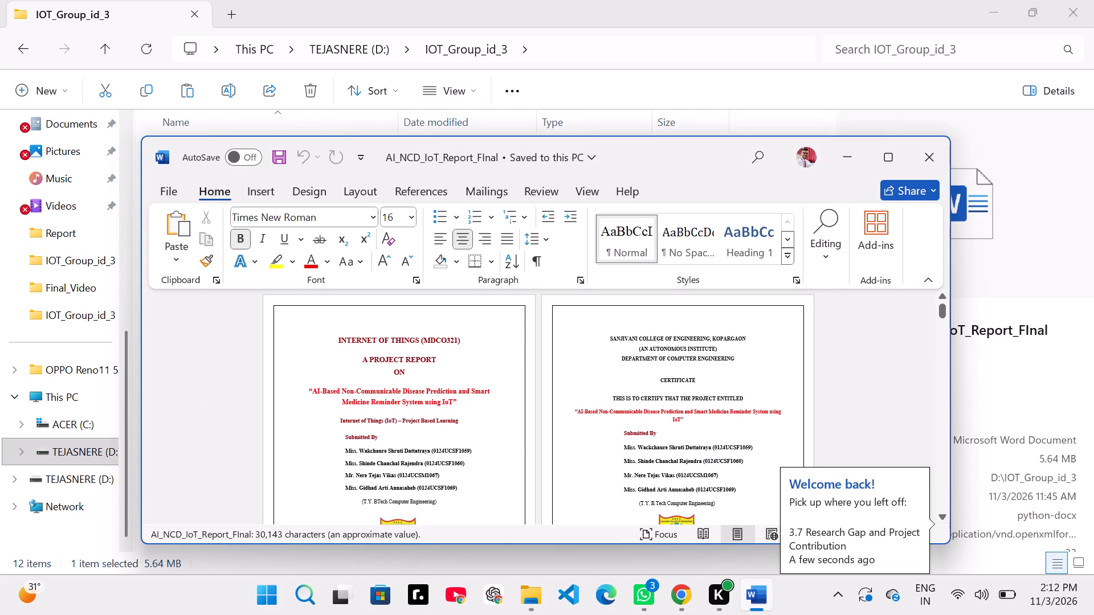
Check the report's layout from the cover page to the start of the Implementation section, and close the document.
{"action": "scroll", "coordinate": [413, 386], "scroll_direction": "down", "scroll_amount": 2}
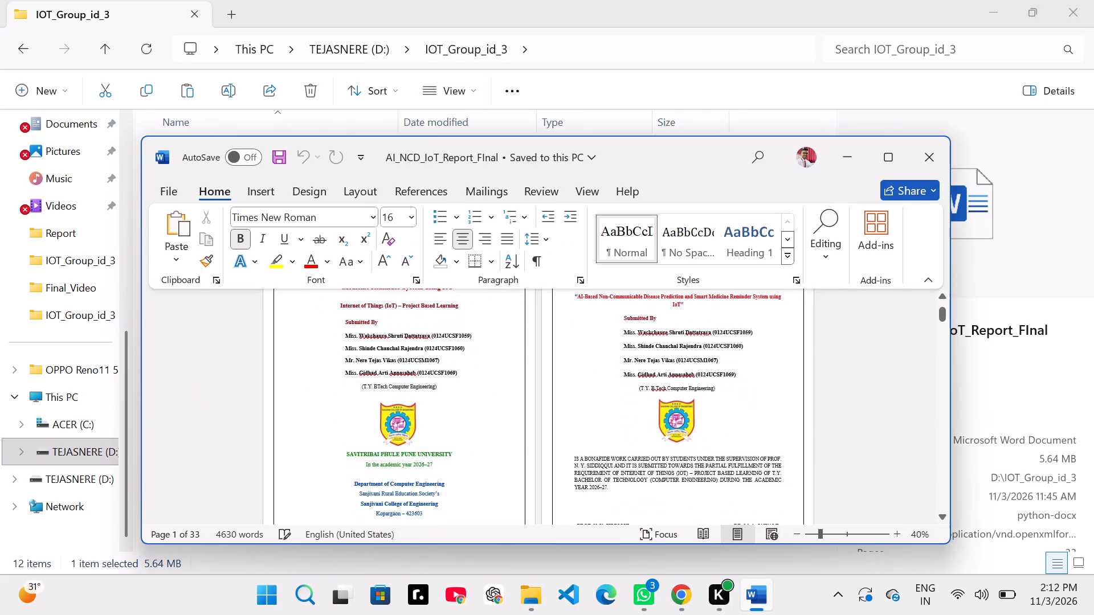
{"action": "scroll", "coordinate": [477, 377], "scroll_direction": "down", "scroll_amount": 2}
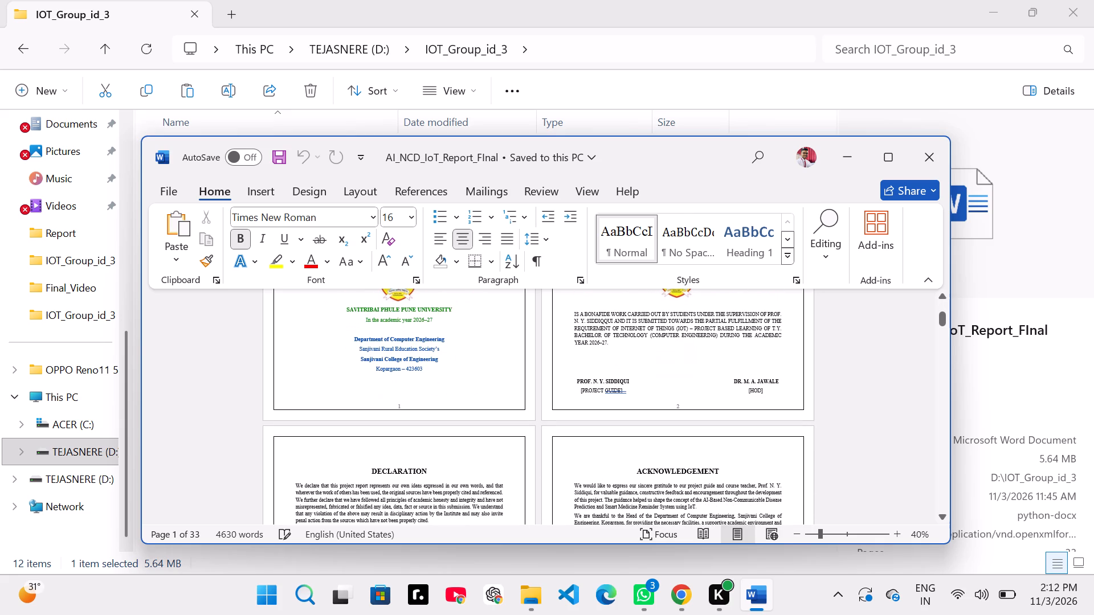
{"action": "scroll", "coordinate": [477, 377], "scroll_direction": "down", "scroll_amount": 4}
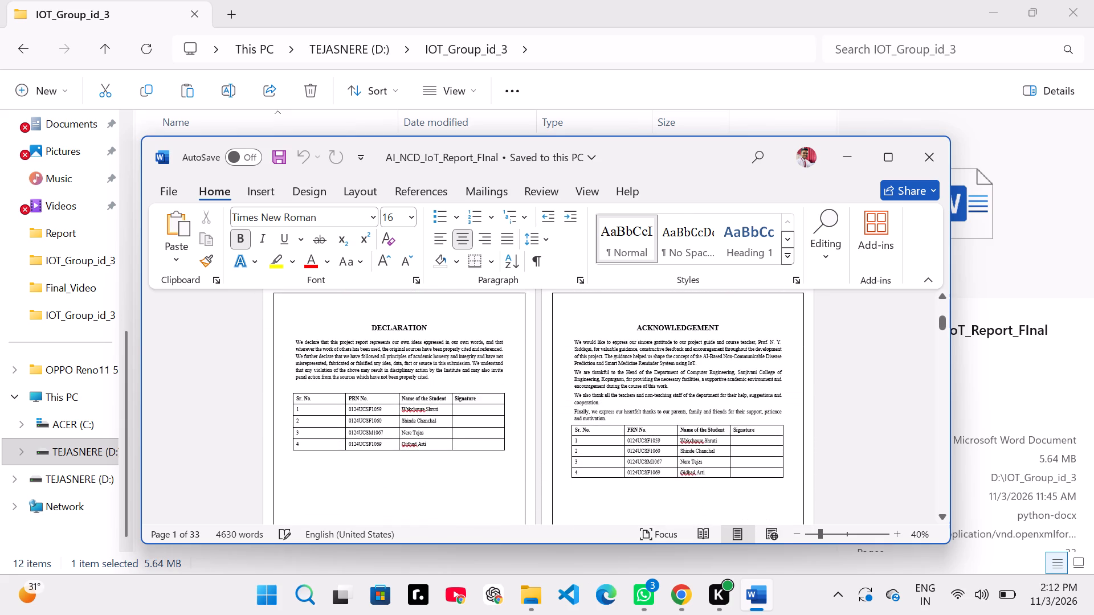
{"action": "scroll", "coordinate": [477, 377], "scroll_direction": "down", "scroll_amount": 8}
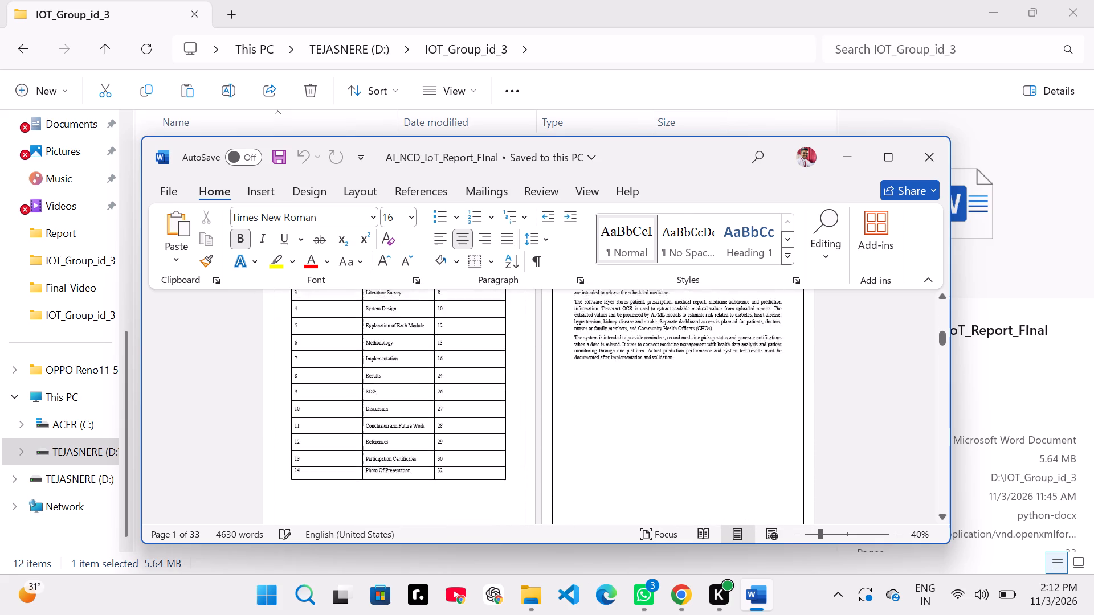
{"action": "scroll", "coordinate": [477, 377], "scroll_direction": "down", "scroll_amount": 5}
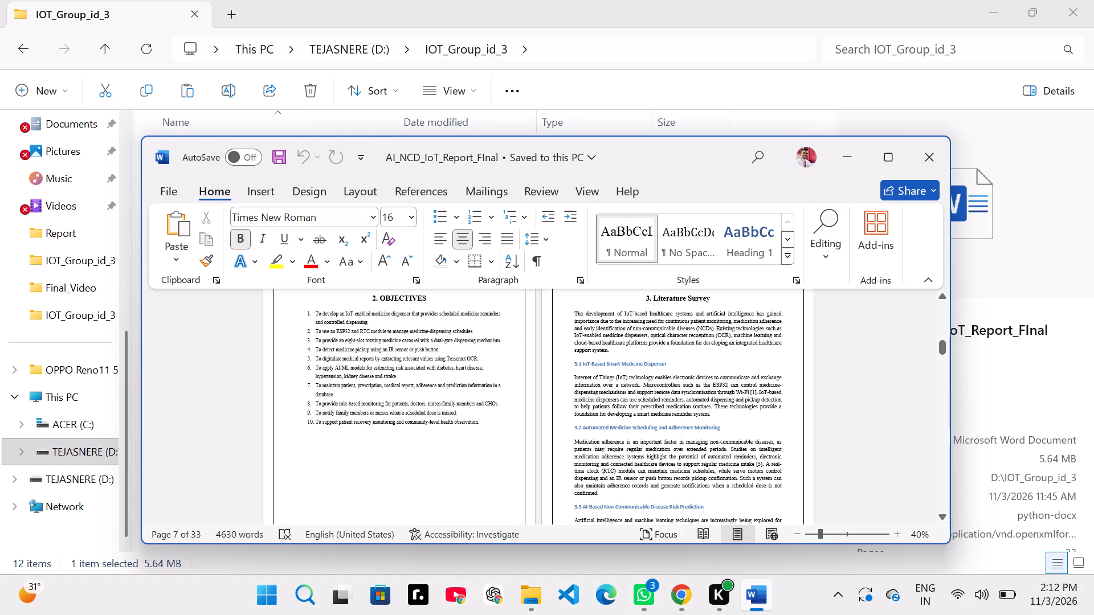
{"action": "scroll", "coordinate": [477, 377], "scroll_direction": "down", "scroll_amount": 6}
{"action": "scroll", "coordinate": [477, 377], "scroll_direction": "up", "scroll_amount": 1}
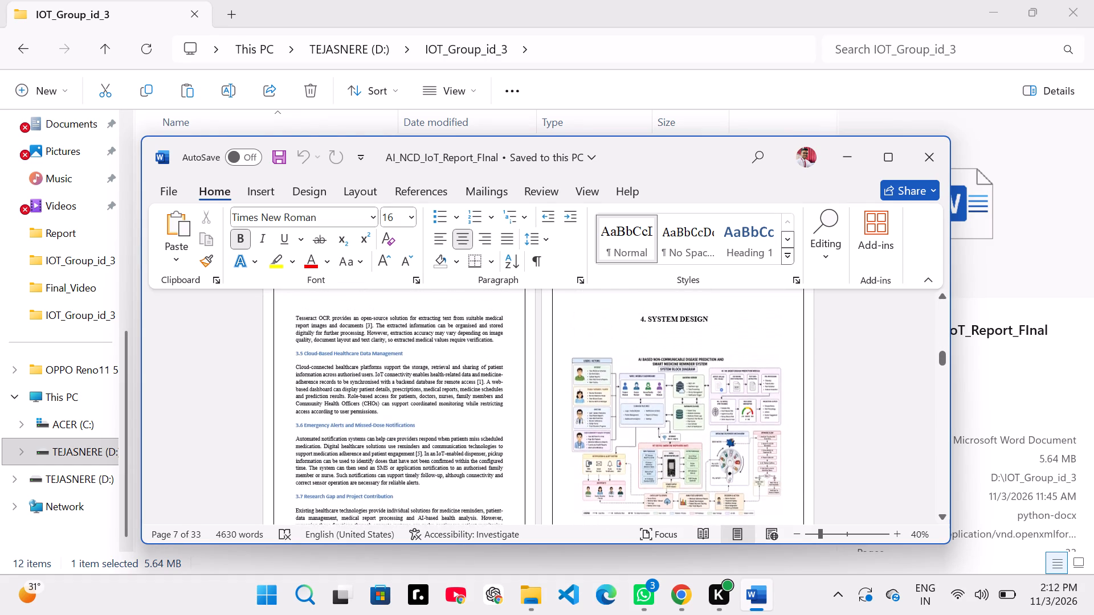
{"action": "scroll", "coordinate": [477, 377], "scroll_direction": "down", "scroll_amount": 5}
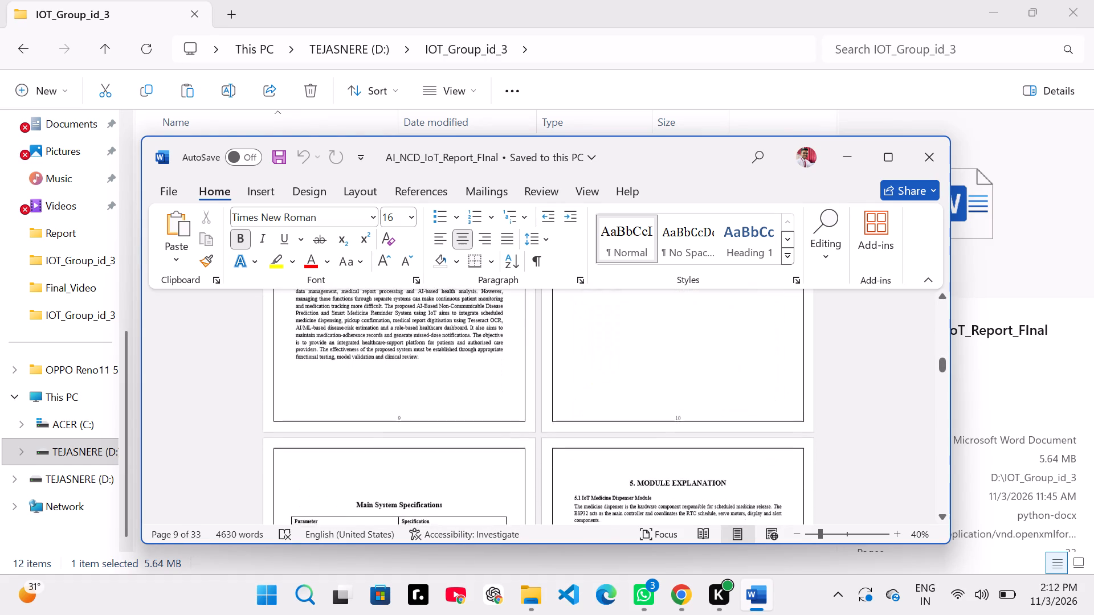
{"action": "scroll", "coordinate": [477, 377], "scroll_direction": "down", "scroll_amount": 6}
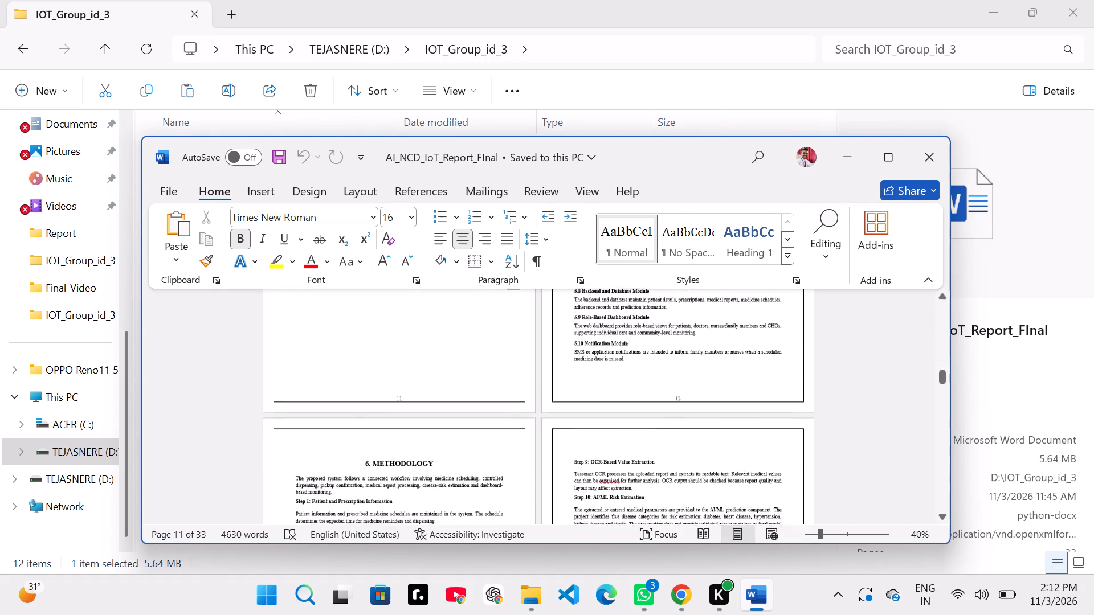
{"action": "scroll", "coordinate": [477, 377], "scroll_direction": "down", "scroll_amount": 5}
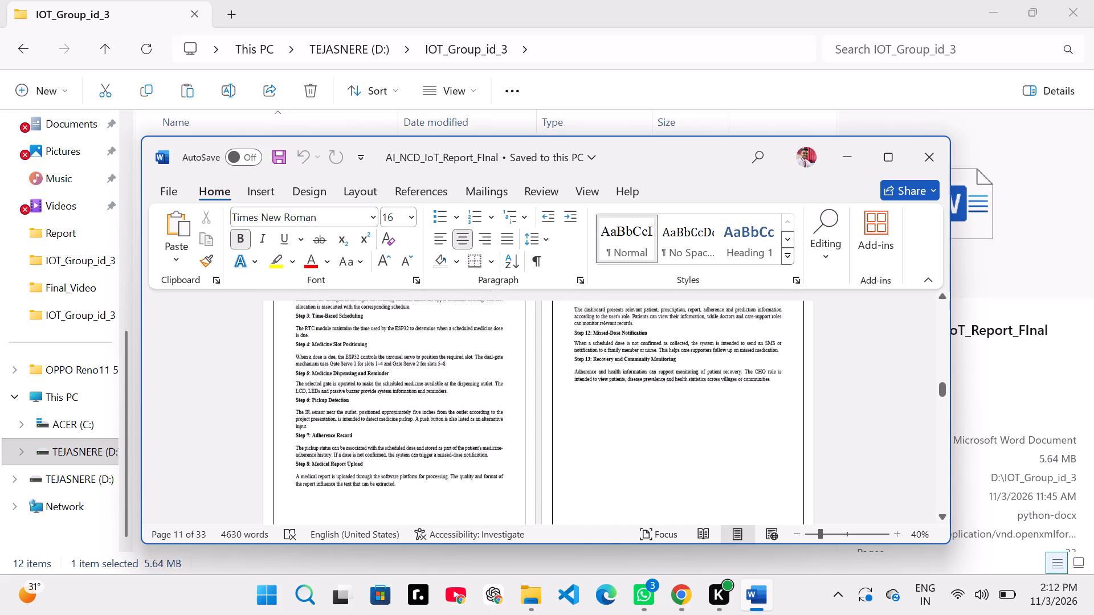
{"action": "scroll", "coordinate": [477, 377], "scroll_direction": "down", "scroll_amount": 1}
{"action": "left_click", "coordinate": [908, 153]}
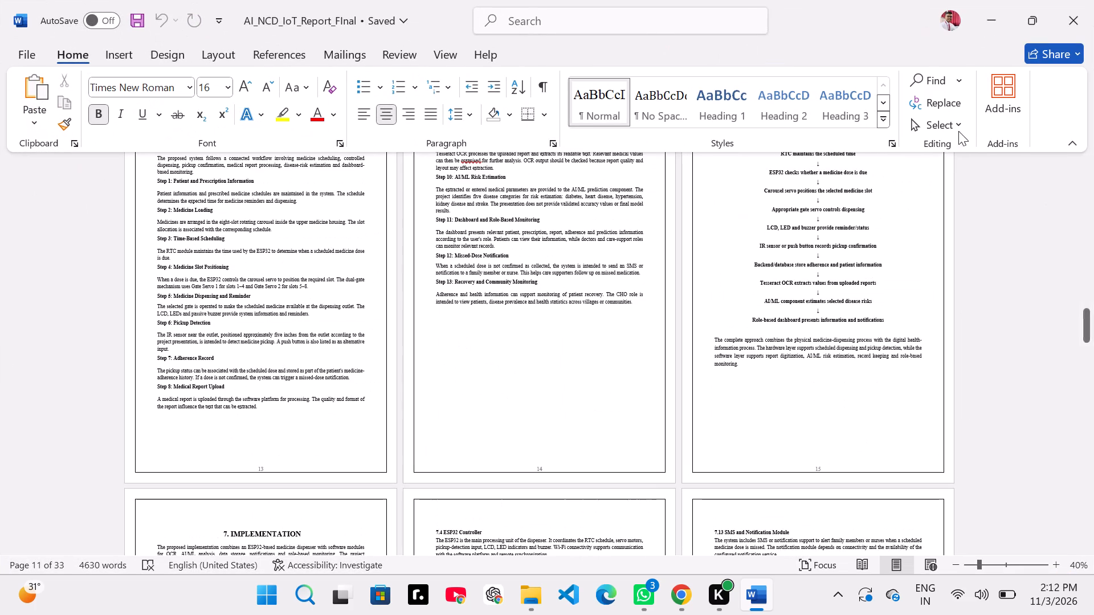
{"action": "left_click", "coordinate": [1064, 9]}
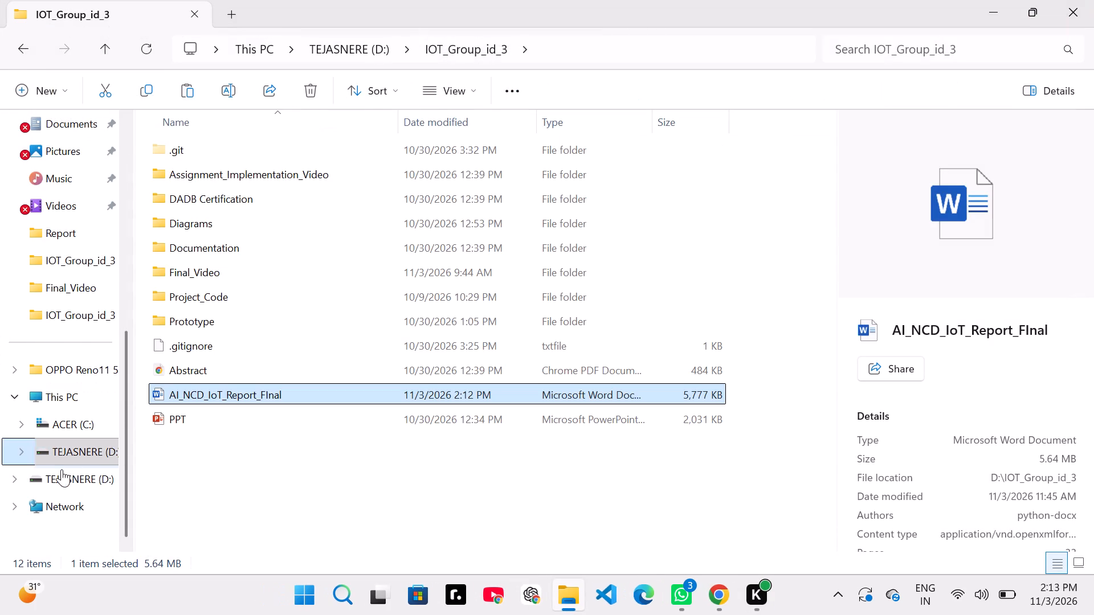
Open the AI_NCD_IoT_Report_FInal Word document from the IOT_Group_id_3 folder inside IOT PROJECT.
{"action": "left_click", "coordinate": [68, 262]}
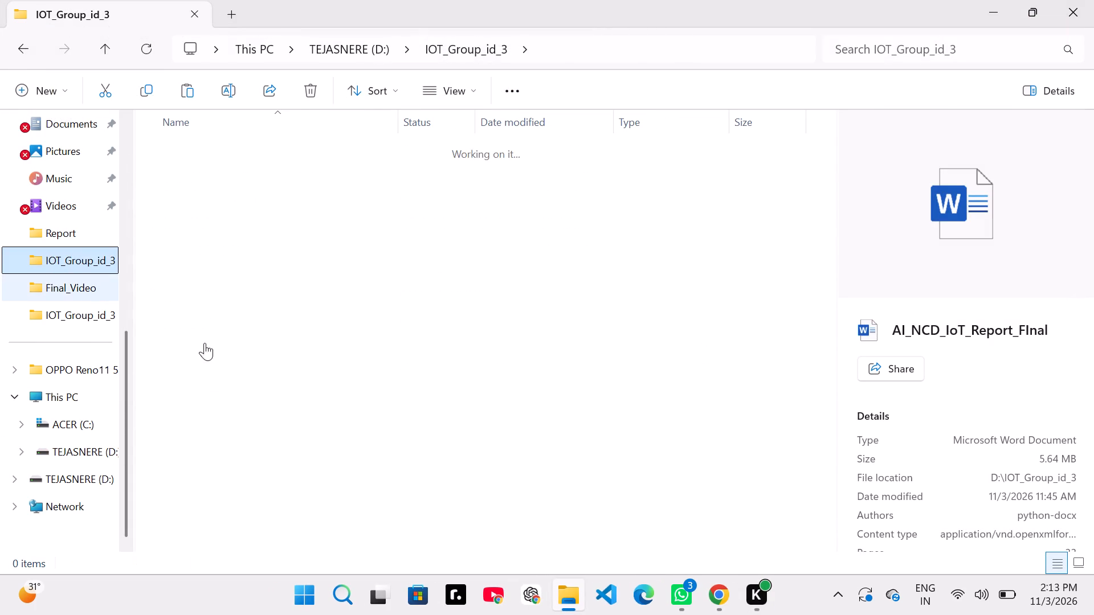
{"action": "double_click", "coordinate": [236, 415]}
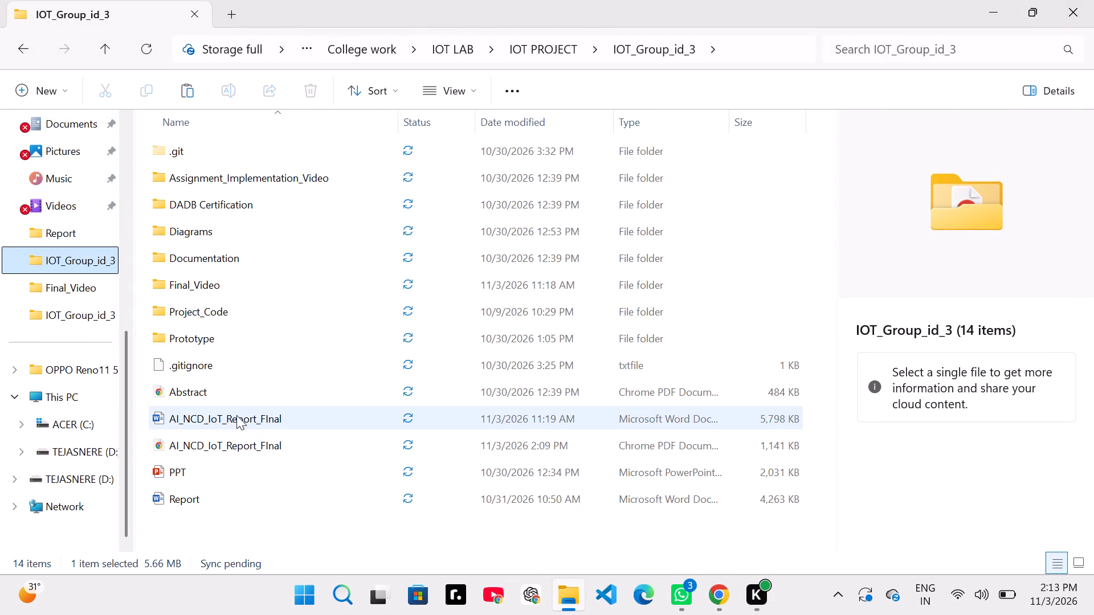
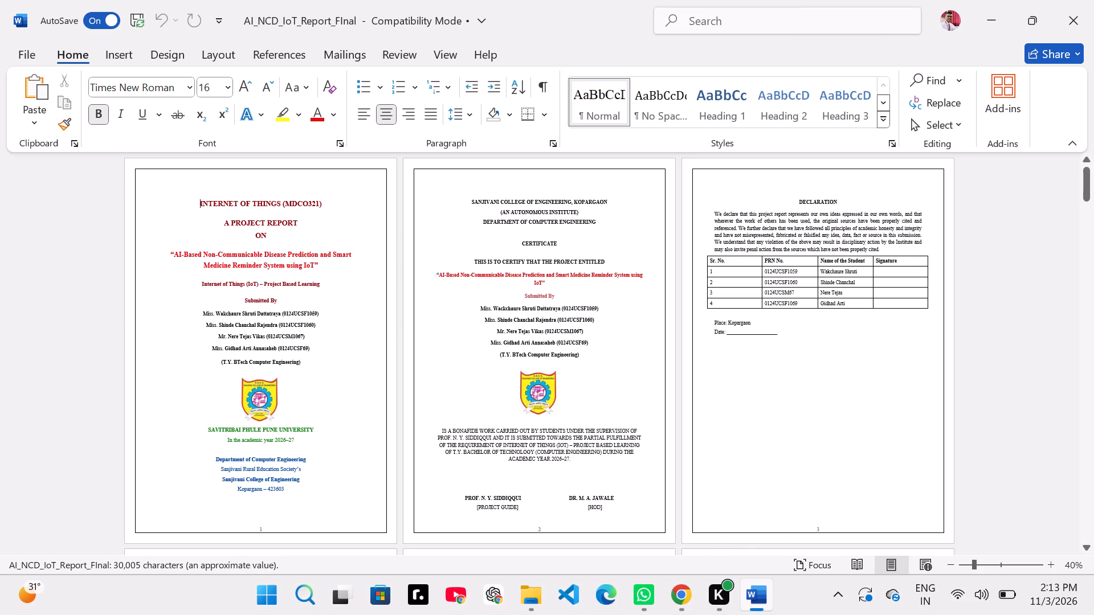
Check the layout of the IOT PROJECT report copy from the cover page to the Module Explanation section, and close the document.
{"action": "scroll", "coordinate": [584, 428], "scroll_direction": "down", "scroll_amount": 4}
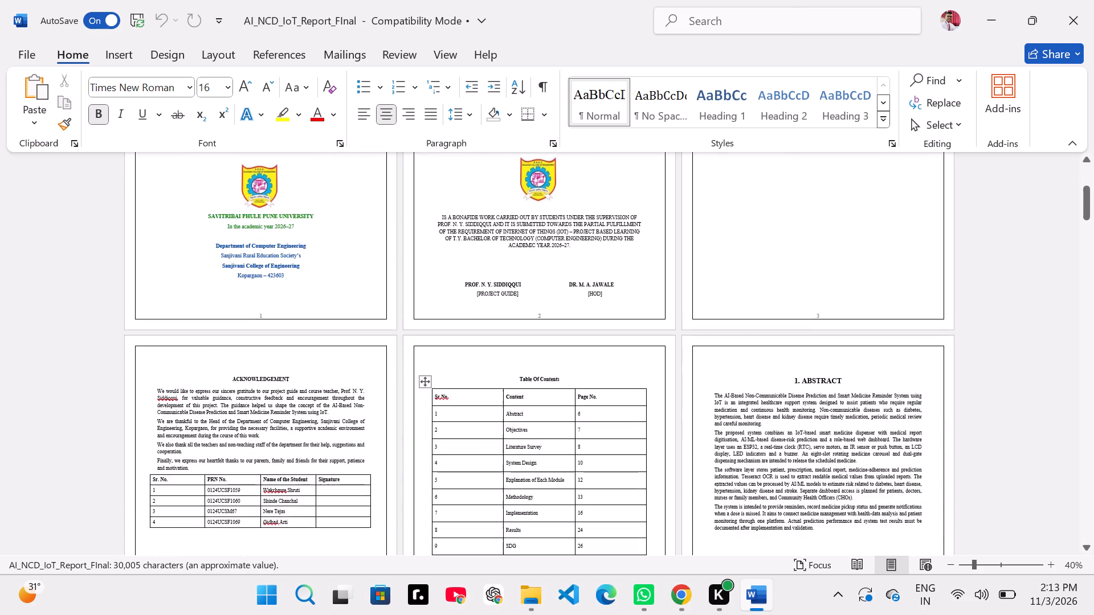
{"action": "scroll", "coordinate": [584, 428], "scroll_direction": "down", "scroll_amount": 6}
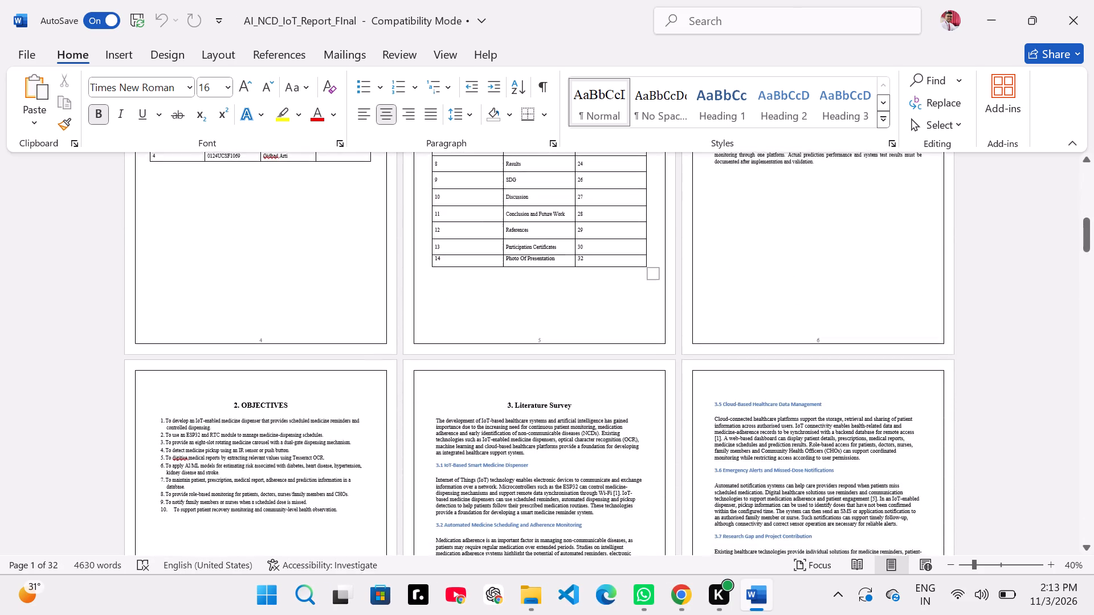
{"action": "scroll", "coordinate": [584, 428], "scroll_direction": "down", "scroll_amount": 8}
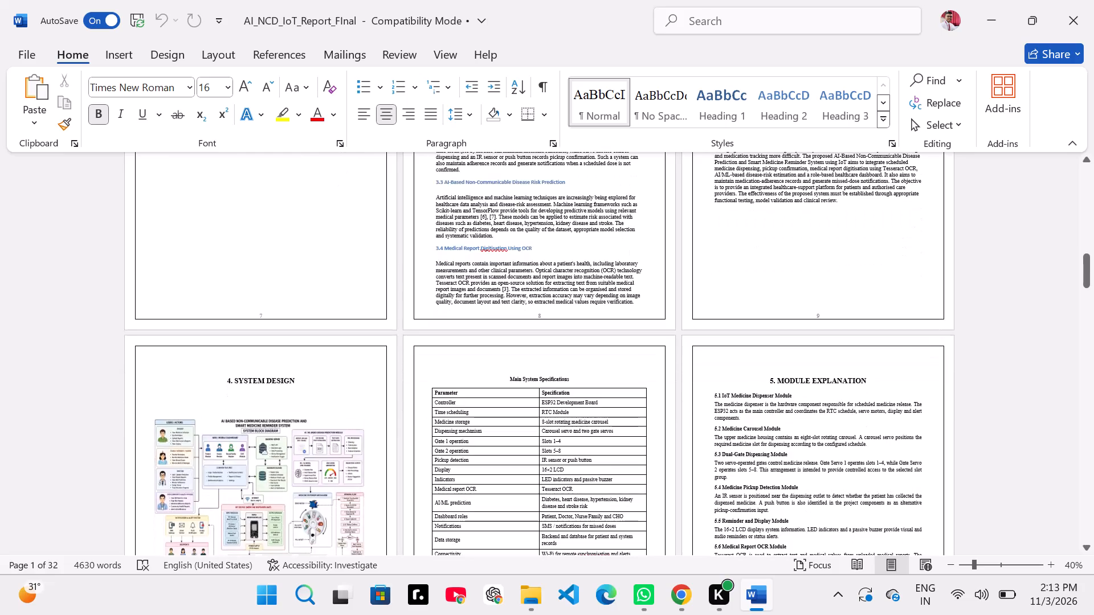
{"action": "scroll", "coordinate": [584, 428], "scroll_direction": "down", "scroll_amount": 3}
{"action": "left_click", "coordinate": [1093, 0]}
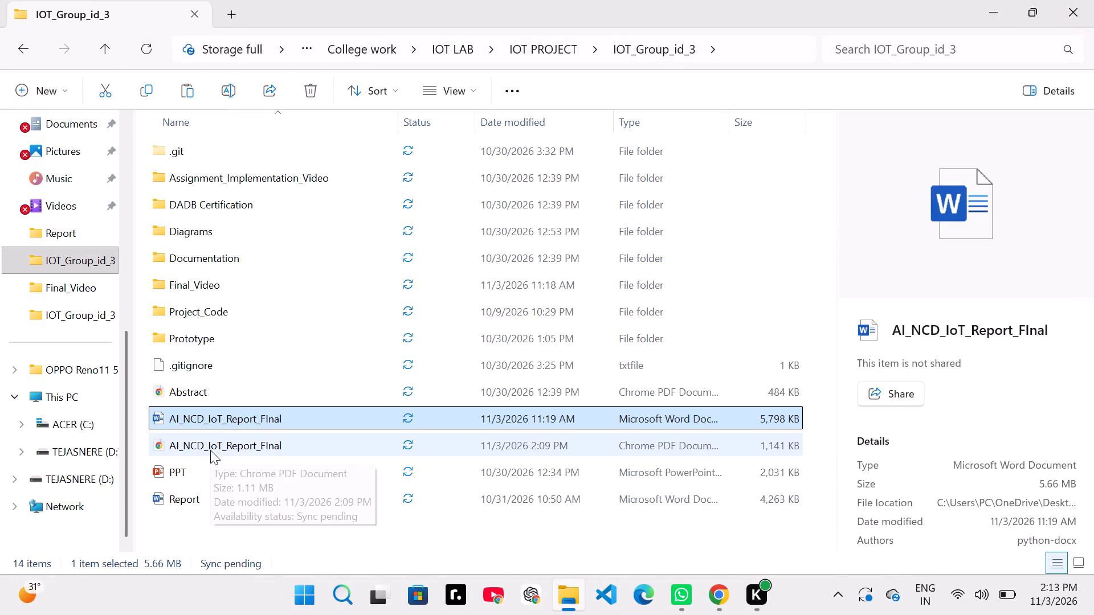
Open the AI_NCD_IoT_Report_FInal Word document from the IOT_Group_id_3 folder on the D: drive in File Explorer.
{"action": "left_click", "coordinate": [181, 453]}
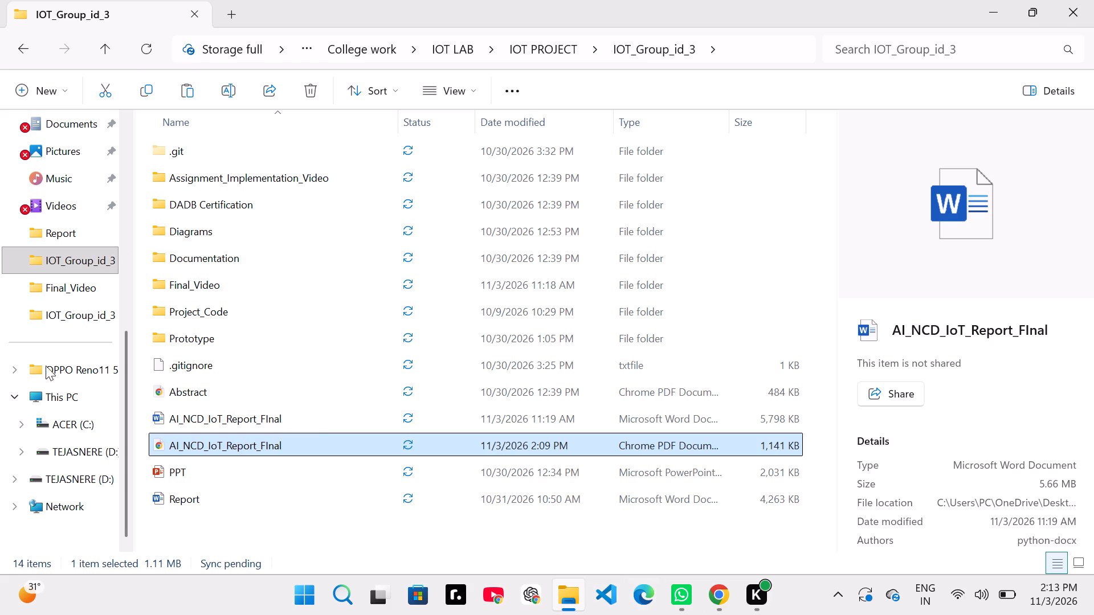
{"action": "left_click", "coordinate": [67, 476]}
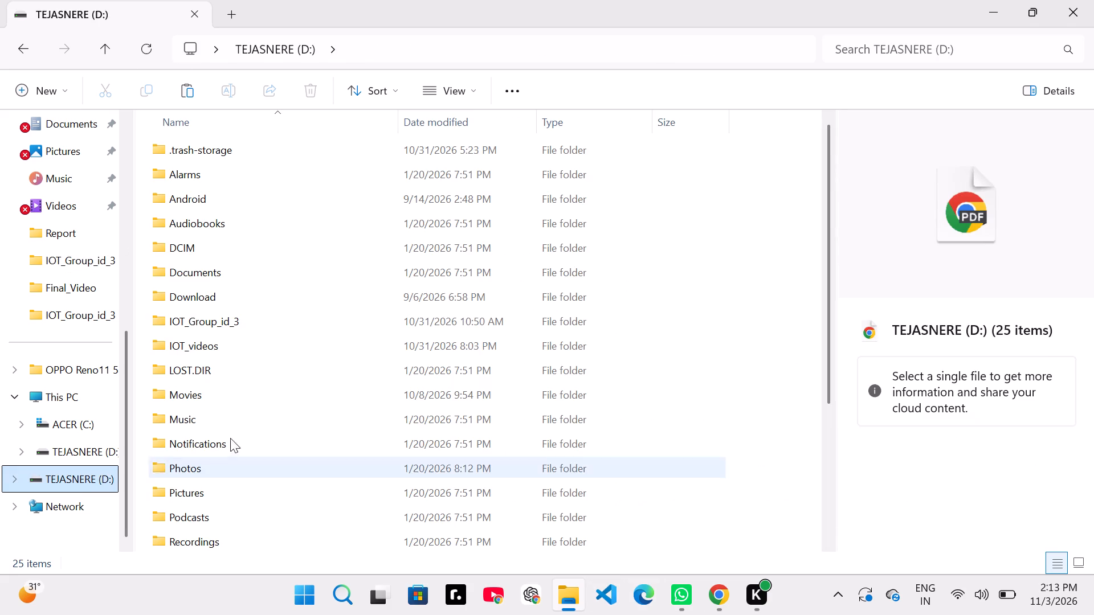
{"action": "left_click", "coordinate": [56, 449]}
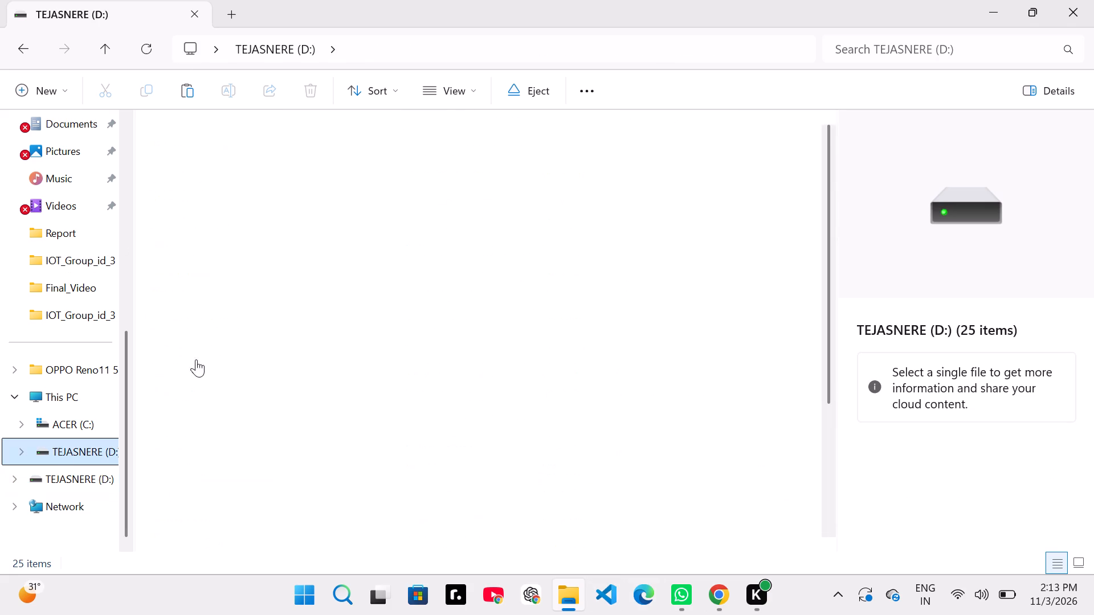
{"action": "double_click", "coordinate": [199, 325]}
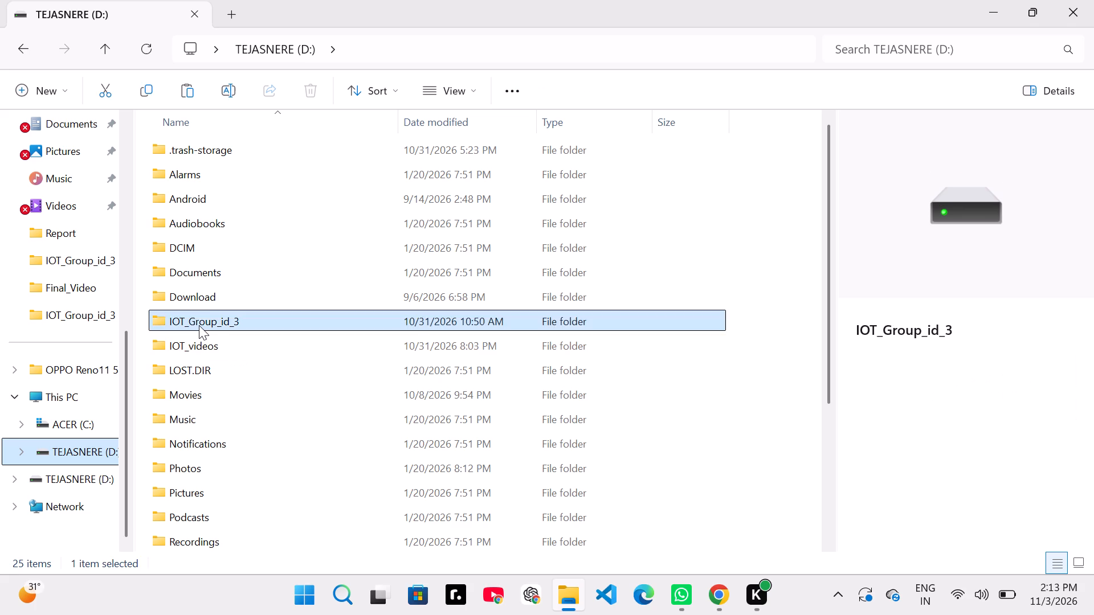
{"action": "double_click", "coordinate": [221, 396]}
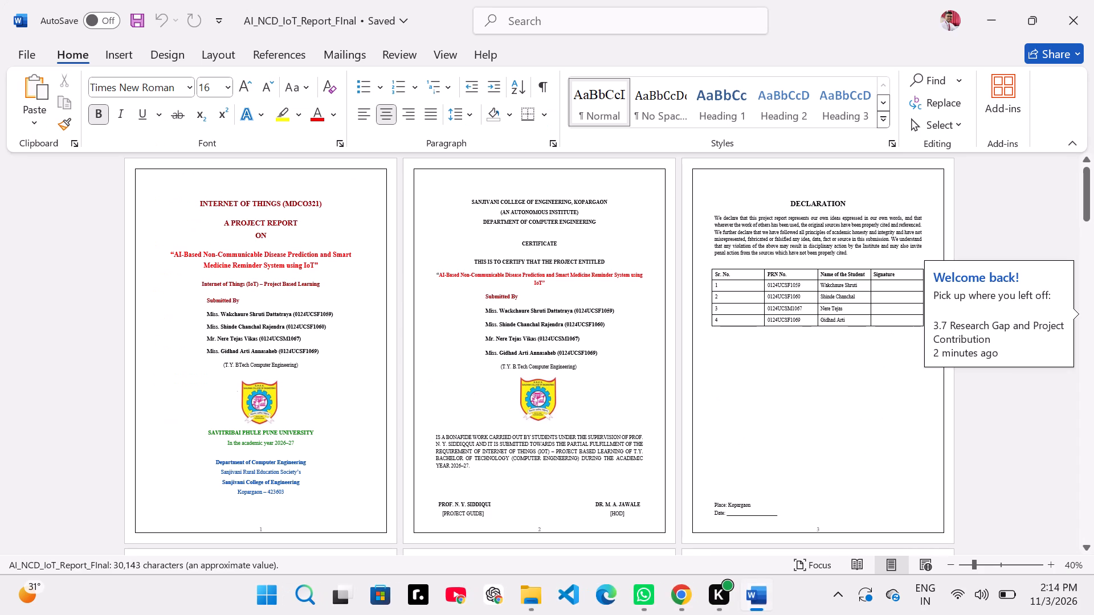
Review the layout of the D: drive report copy from the cover page through the Methodology section.
{"action": "scroll", "coordinate": [619, 426], "scroll_direction": "down", "scroll_amount": 1}
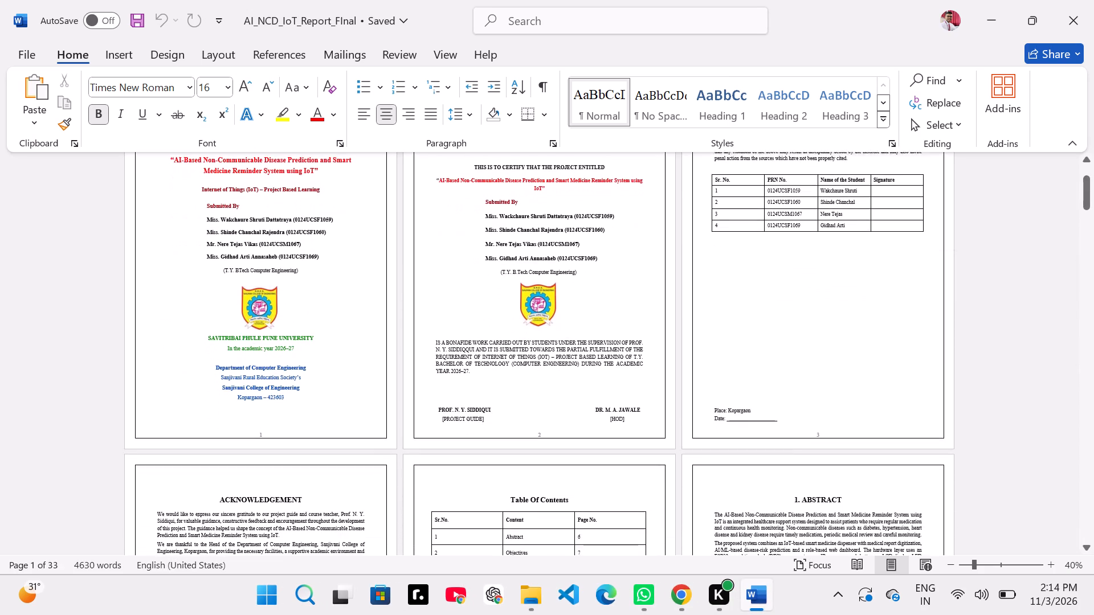
{"action": "scroll", "coordinate": [619, 426], "scroll_direction": "down", "scroll_amount": 7}
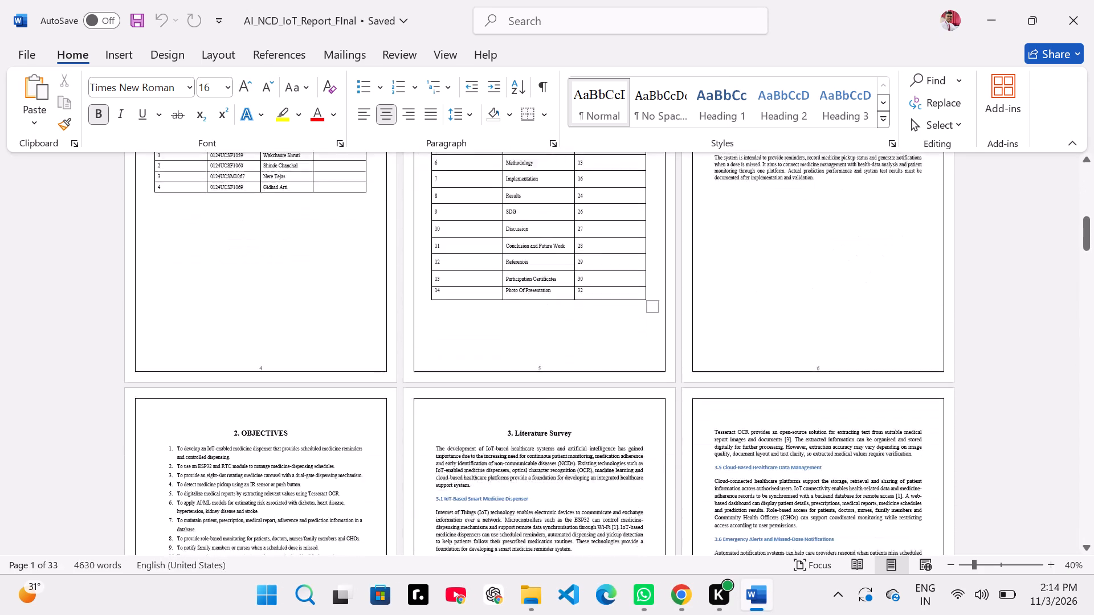
{"action": "scroll", "coordinate": [619, 426], "scroll_direction": "down", "scroll_amount": 5}
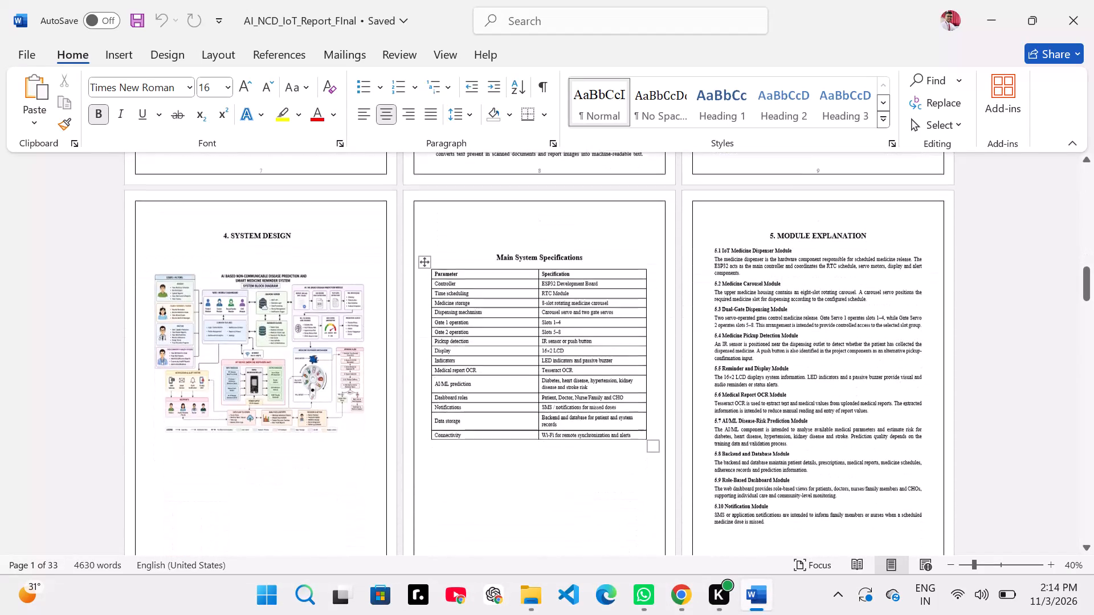
{"action": "scroll", "coordinate": [619, 426], "scroll_direction": "down", "scroll_amount": 1}
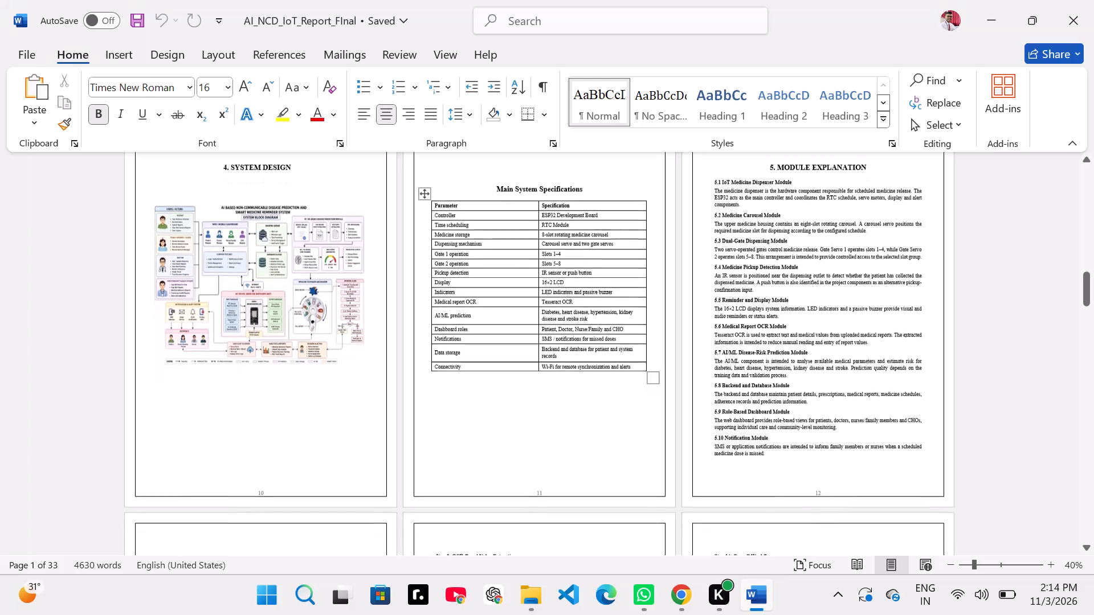
{"action": "scroll", "coordinate": [619, 426], "scroll_direction": "down", "scroll_amount": 3}
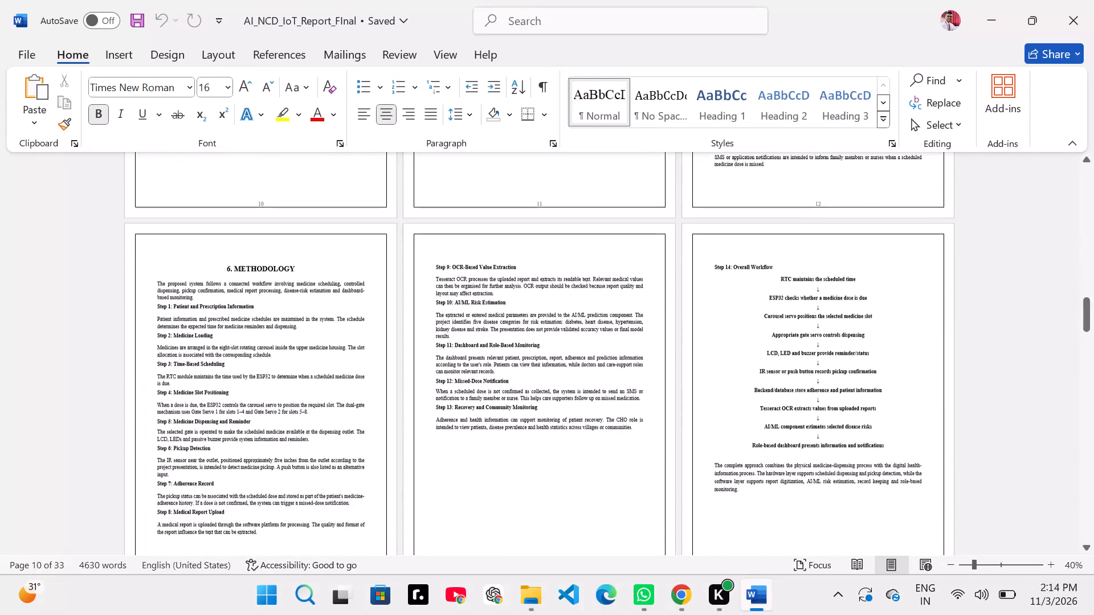
{"action": "scroll", "coordinate": [619, 426], "scroll_direction": "down", "scroll_amount": 4}
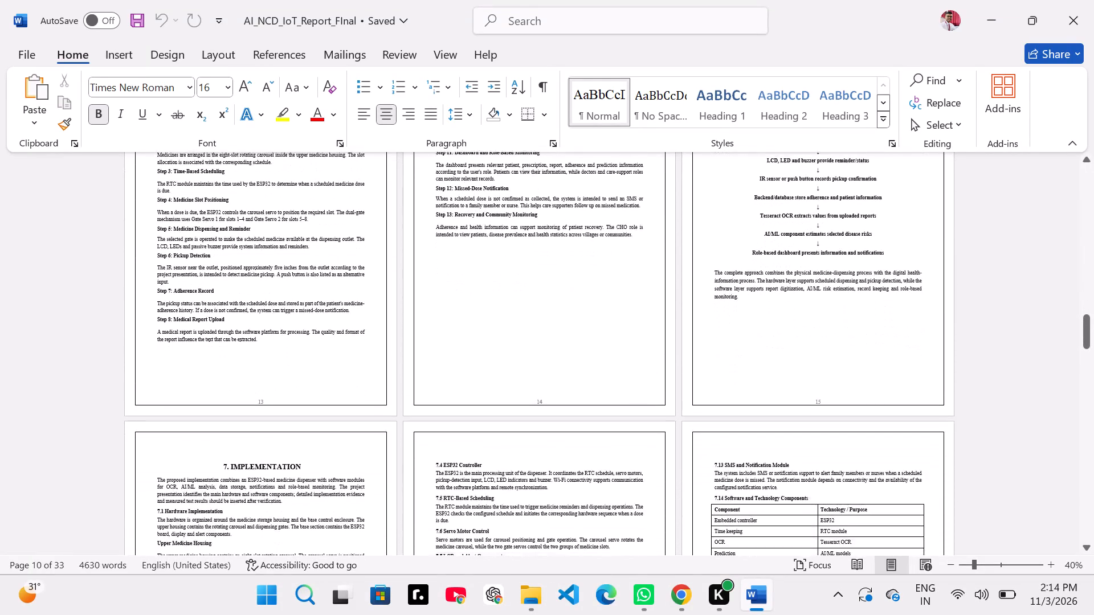
Examine the Implementation section, its code pages and the Results pages for layout and spelling problems.
{"action": "scroll", "coordinate": [619, 426], "scroll_direction": "up", "scroll_amount": 1}
{"action": "scroll", "coordinate": [619, 426], "scroll_direction": "down", "scroll_amount": 7}
{"action": "left_click", "coordinate": [617, 403]}
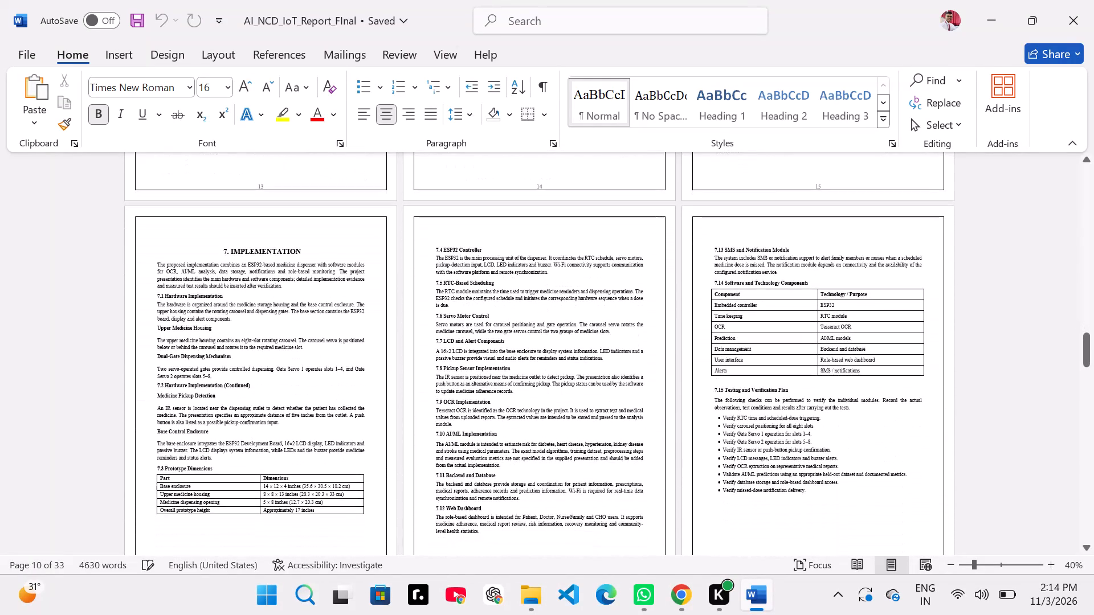
{"action": "scroll", "coordinate": [617, 403], "scroll_direction": "down", "scroll_amount": 7}
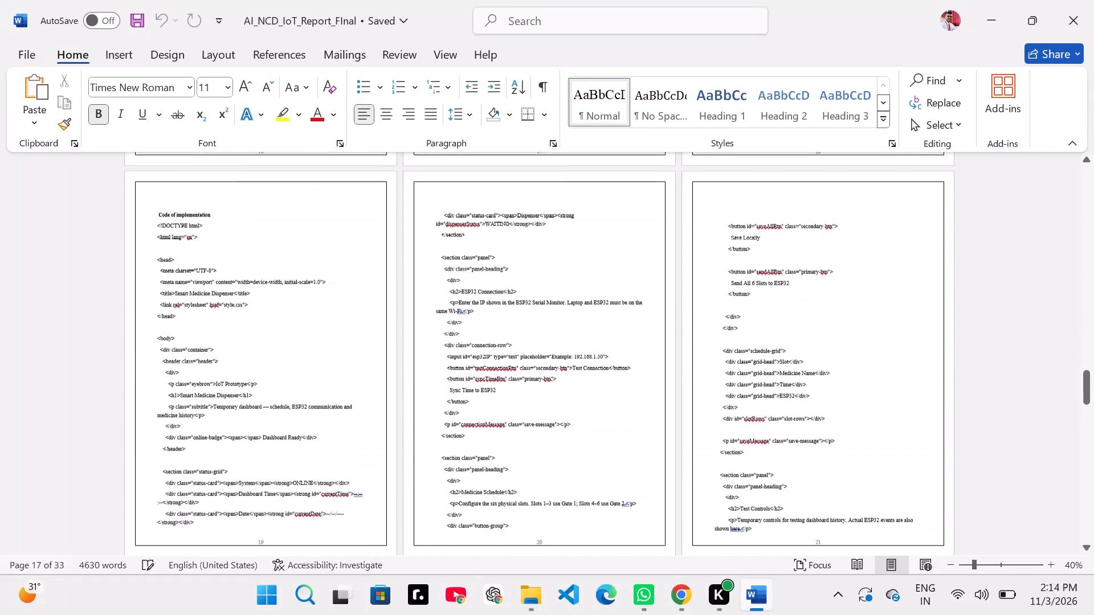
{"action": "scroll", "coordinate": [617, 403], "scroll_direction": "down", "scroll_amount": 6}
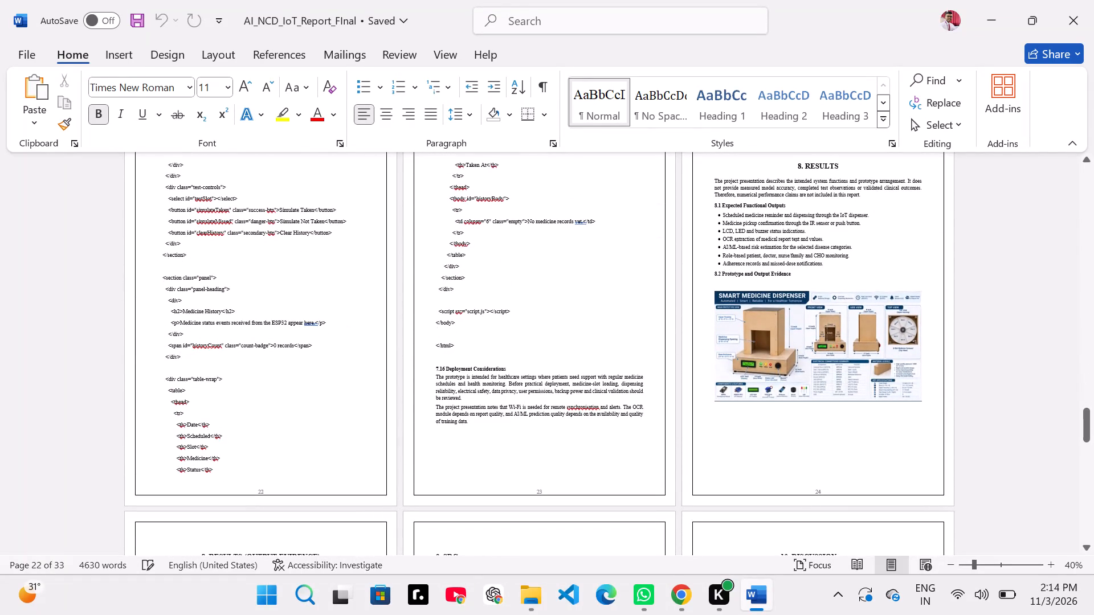
{"action": "scroll", "coordinate": [599, 412], "scroll_direction": "up", "scroll_amount": 9, "text": "ctrl"}
{"action": "scroll", "coordinate": [599, 412], "scroll_direction": "down", "scroll_amount": 3}
{"action": "scroll", "coordinate": [599, 412], "scroll_direction": "left", "scroll_amount": 1}
{"action": "scroll", "coordinate": [599, 412], "scroll_direction": "down", "scroll_amount": 6}
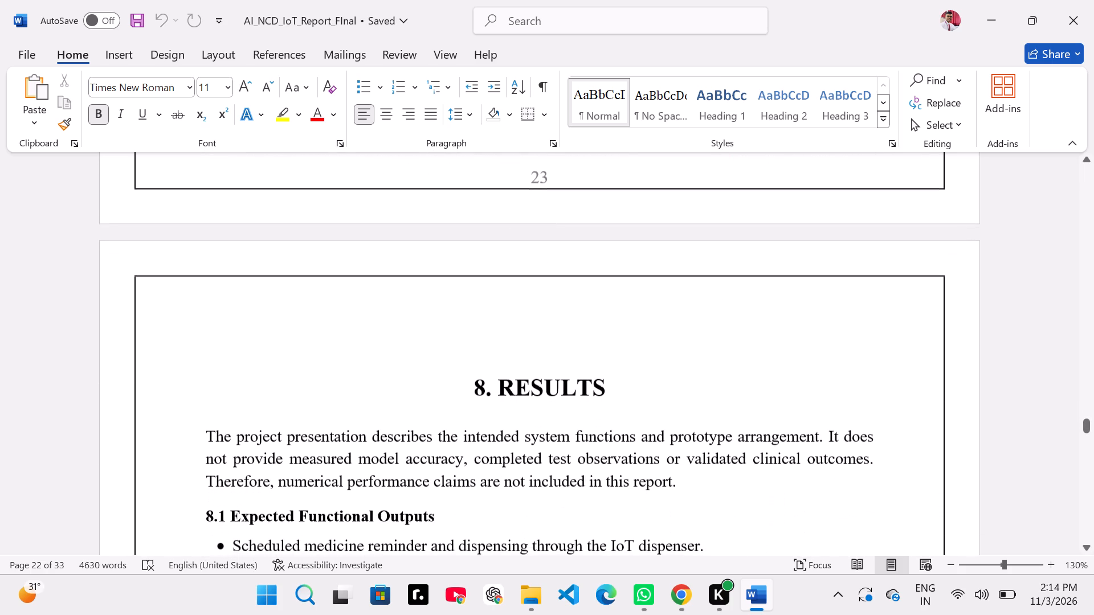
{"action": "scroll", "coordinate": [599, 412], "scroll_direction": "down", "scroll_amount": 5}
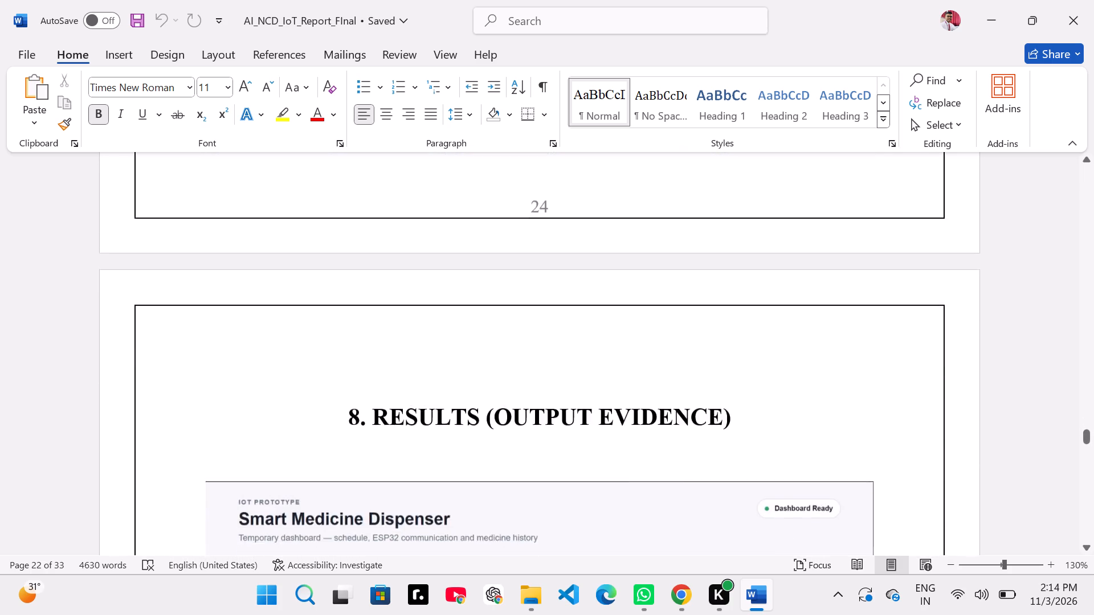
{"action": "scroll", "coordinate": [599, 412], "scroll_direction": "down", "scroll_amount": 2}
{"action": "scroll", "coordinate": [599, 412], "scroll_direction": "down", "scroll_amount": 5, "text": "ctrl"}
Correct "synchronisation" to "synchronization" in section 7.16 Deployment Considerations and save the report.
{"action": "scroll", "coordinate": [599, 412], "scroll_direction": "up", "scroll_amount": 3}
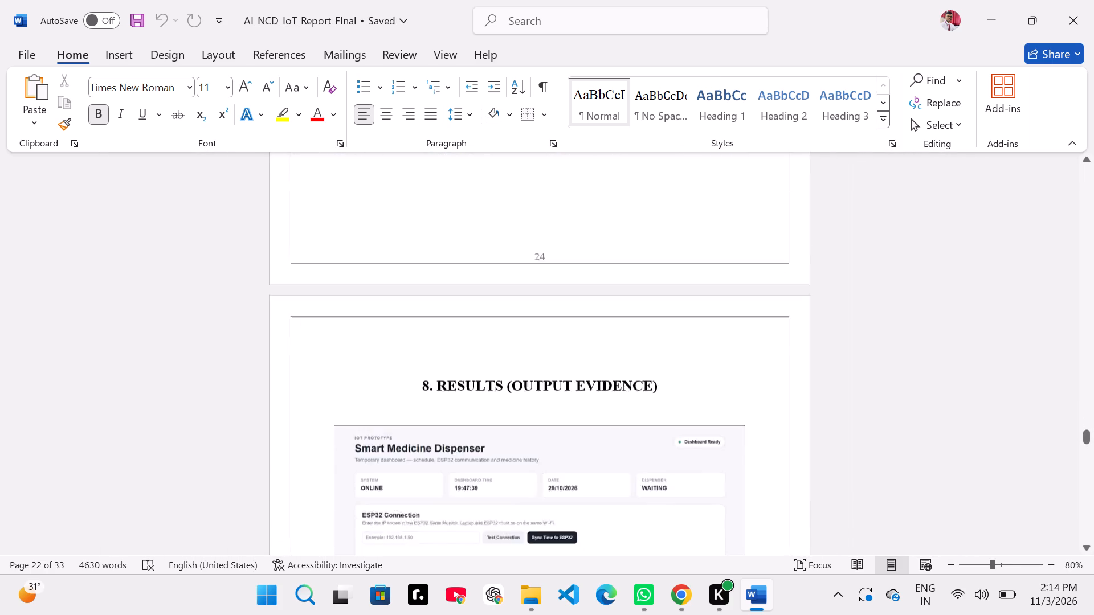
{"action": "scroll", "coordinate": [599, 412], "scroll_direction": "up", "scroll_amount": 4}
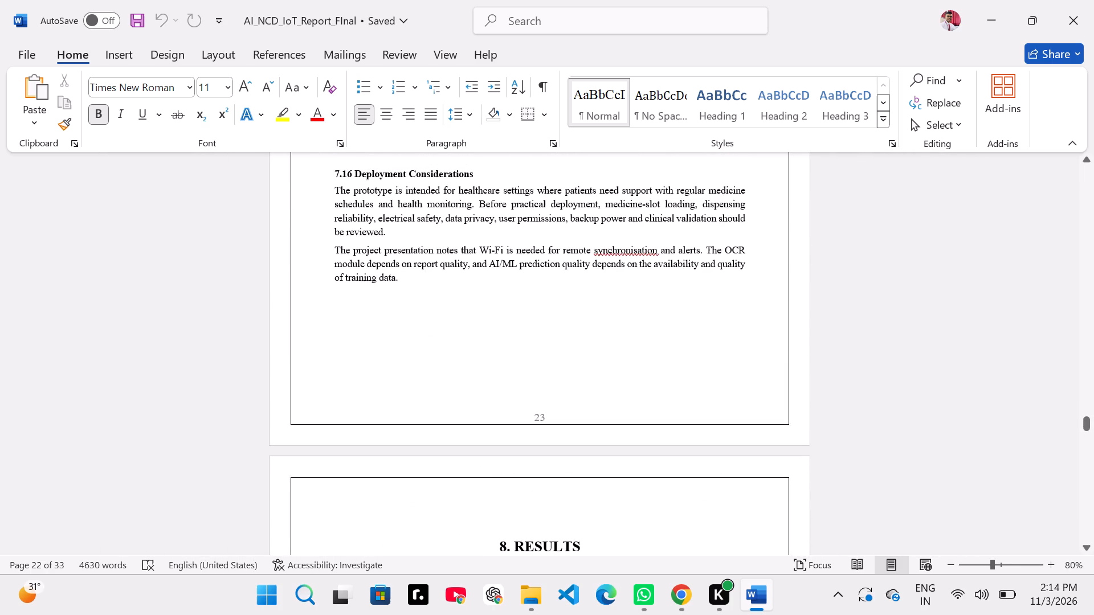
{"action": "left_click", "coordinate": [637, 256]}
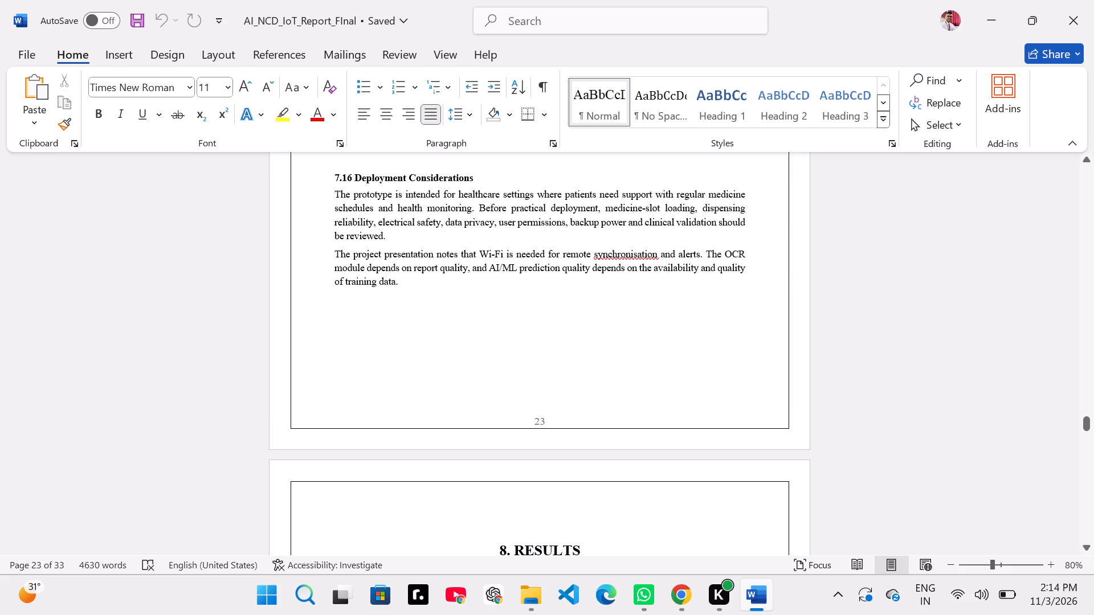
{"action": "key", "text": "BackSpace"}
{"action": "key", "text": "z"}
{"action": "left_click", "coordinate": [677, 322]}
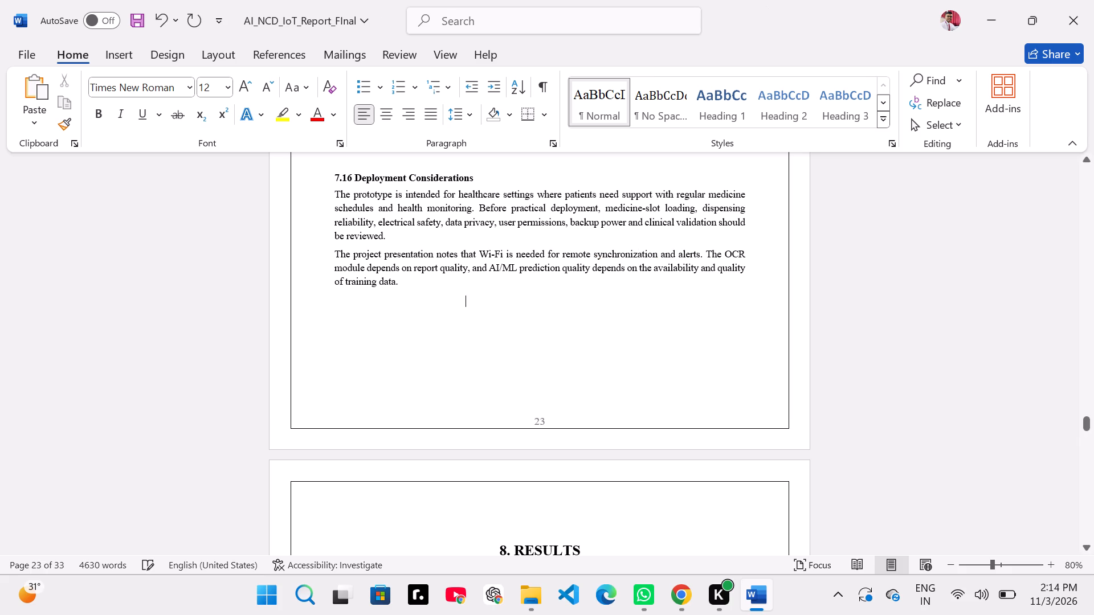
{"action": "key", "text": "ctrl+s"}
{"action": "left_click", "coordinate": [677, 322], "text": "ctrl"}
Review the pages after Deployment Considerations, from Results through SDG, Discussion, Conclusion and Future Work, and References.
{"action": "scroll", "coordinate": [677, 322], "scroll_direction": "down", "scroll_amount": 3}
{"action": "scroll", "coordinate": [677, 322], "scroll_direction": "down", "scroll_amount": 5, "text": "ctrl"}
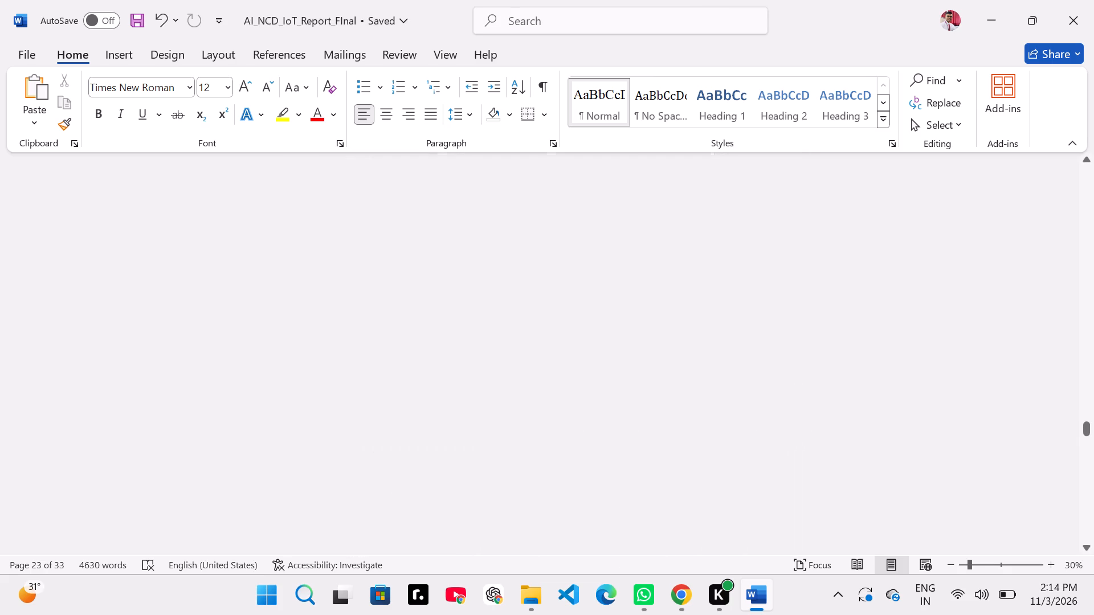
{"action": "scroll", "coordinate": [677, 322], "scroll_direction": "up", "scroll_amount": 6, "text": "ctrl"}
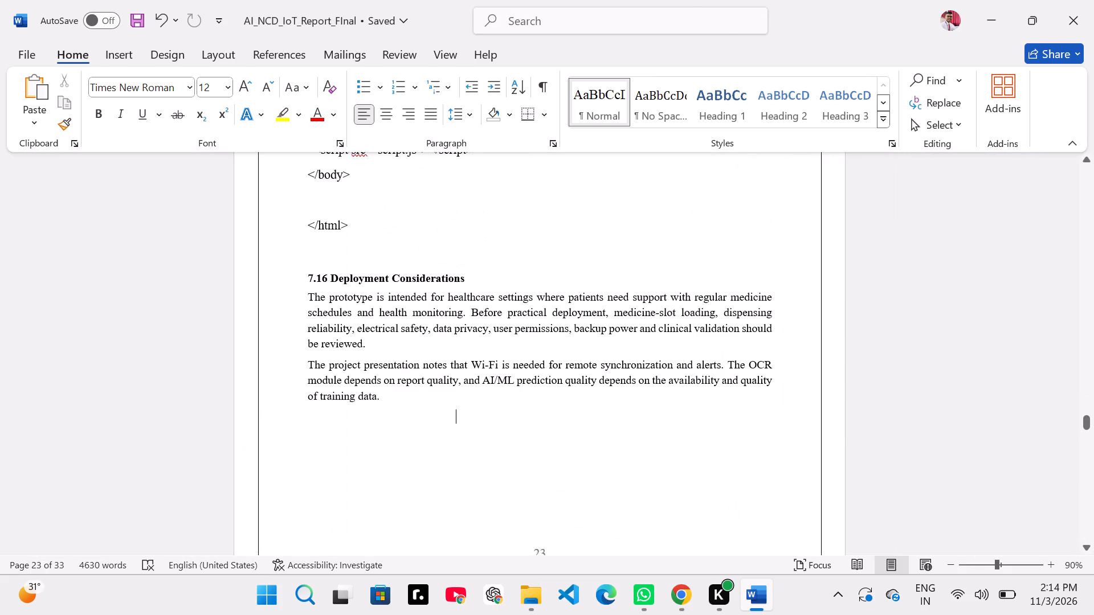
{"action": "scroll", "coordinate": [677, 322], "scroll_direction": "down", "scroll_amount": 5}
{"action": "scroll", "coordinate": [677, 322], "scroll_direction": "down", "scroll_amount": 1, "text": "ctrl"}
{"action": "scroll", "coordinate": [677, 322], "scroll_direction": "down", "scroll_amount": 9}
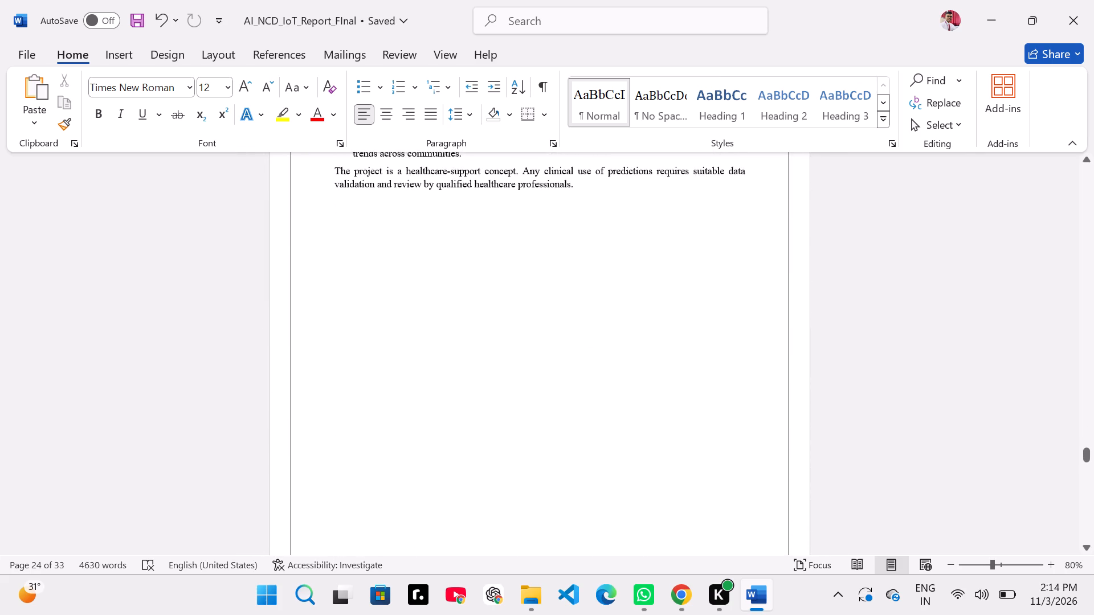
{"action": "scroll", "coordinate": [677, 322], "scroll_direction": "down", "scroll_amount": 1}
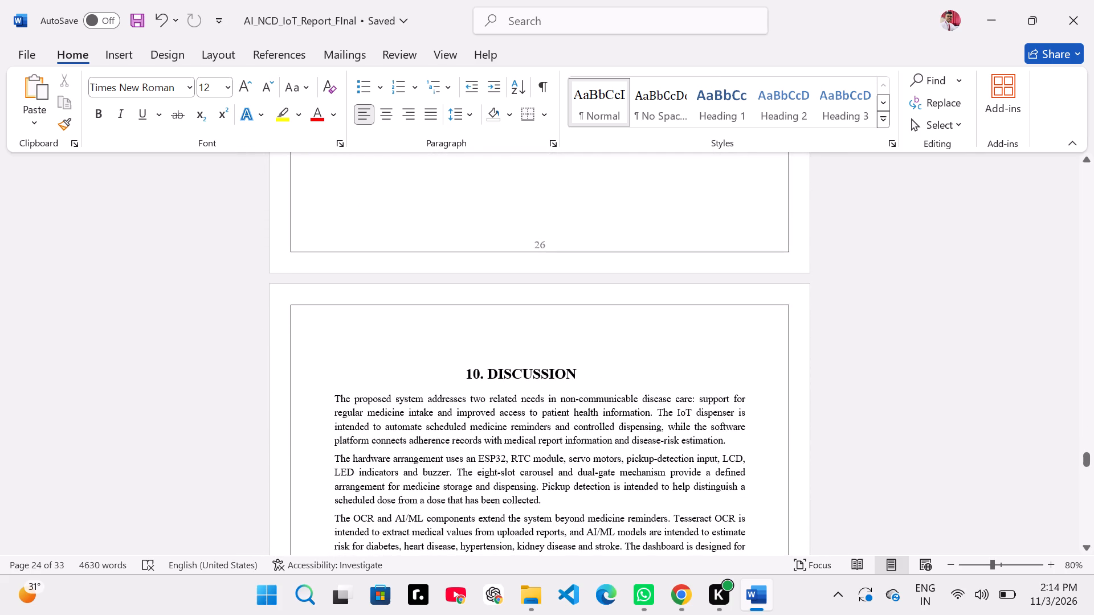
{"action": "scroll", "coordinate": [677, 322], "scroll_direction": "down", "scroll_amount": 4}
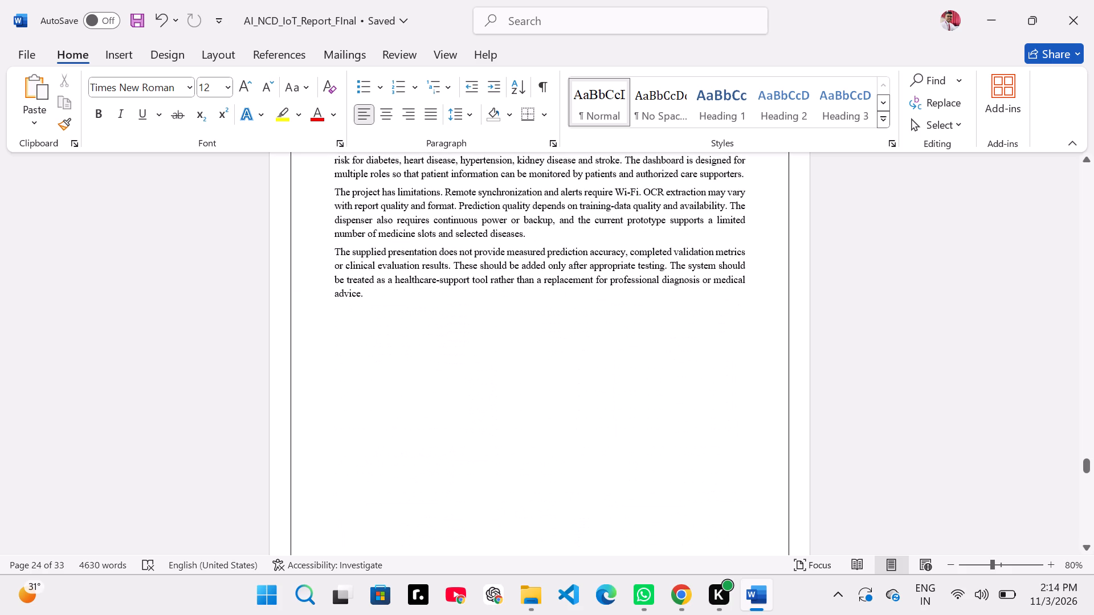
{"action": "scroll", "coordinate": [677, 322], "scroll_direction": "down", "scroll_amount": 7}
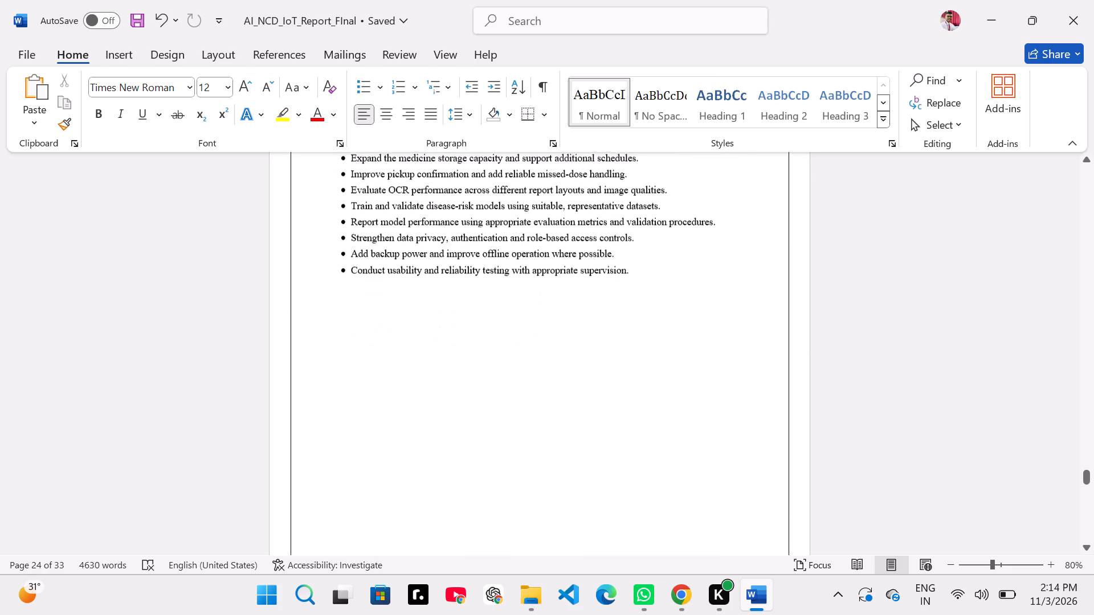
{"action": "scroll", "coordinate": [677, 322], "scroll_direction": "down", "scroll_amount": 2}
{"action": "scroll", "coordinate": [677, 322], "scroll_direction": "up", "scroll_amount": 5}
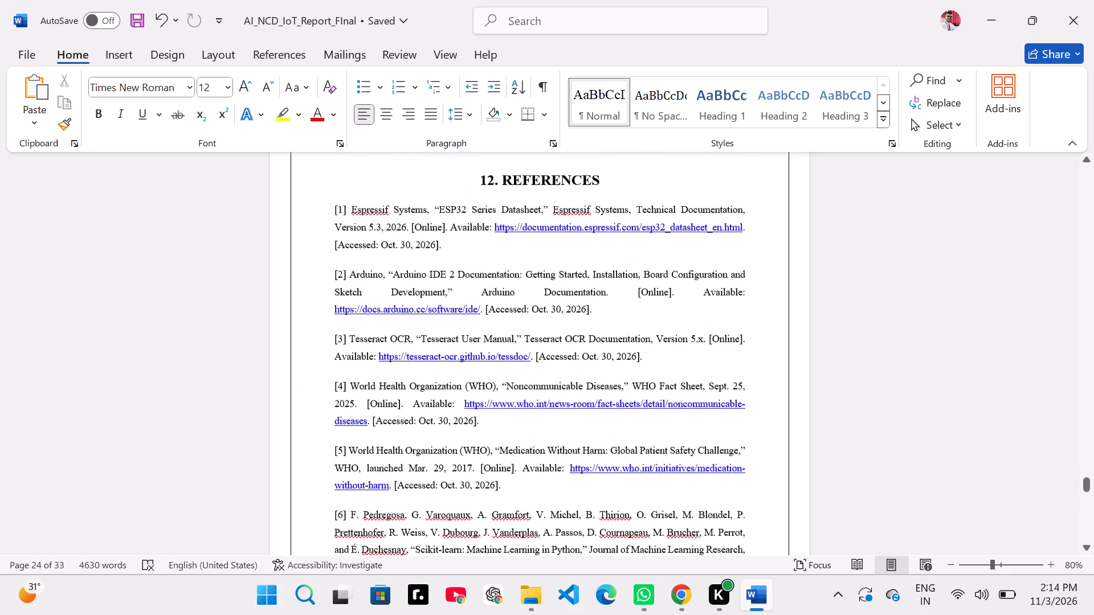
{"action": "scroll", "coordinate": [677, 322], "scroll_direction": "up", "scroll_amount": 1}
{"action": "scroll", "coordinate": [677, 322], "scroll_direction": "down", "scroll_amount": 5}
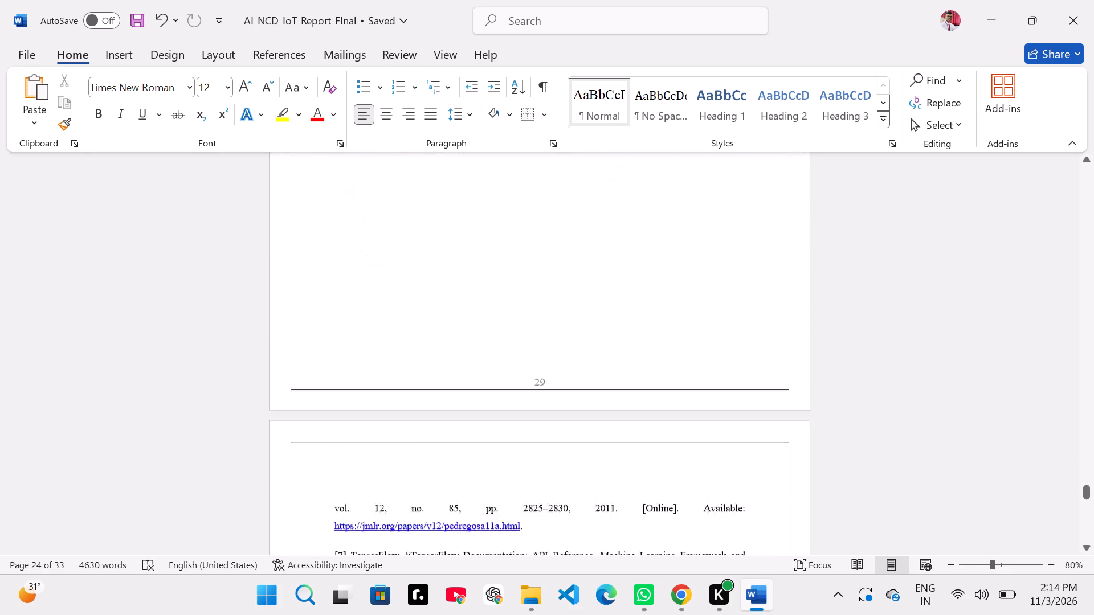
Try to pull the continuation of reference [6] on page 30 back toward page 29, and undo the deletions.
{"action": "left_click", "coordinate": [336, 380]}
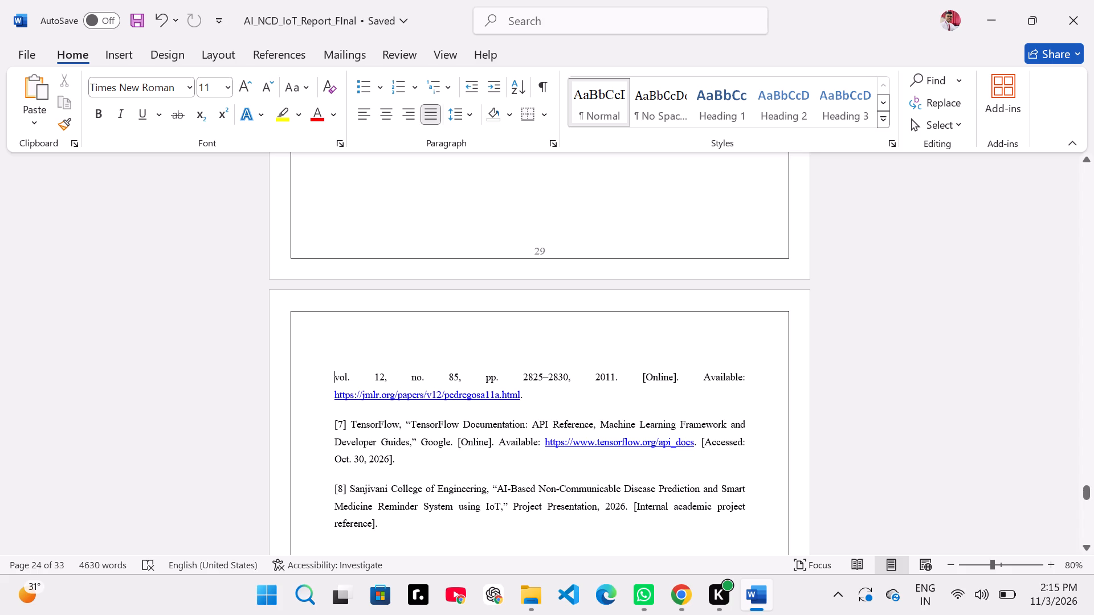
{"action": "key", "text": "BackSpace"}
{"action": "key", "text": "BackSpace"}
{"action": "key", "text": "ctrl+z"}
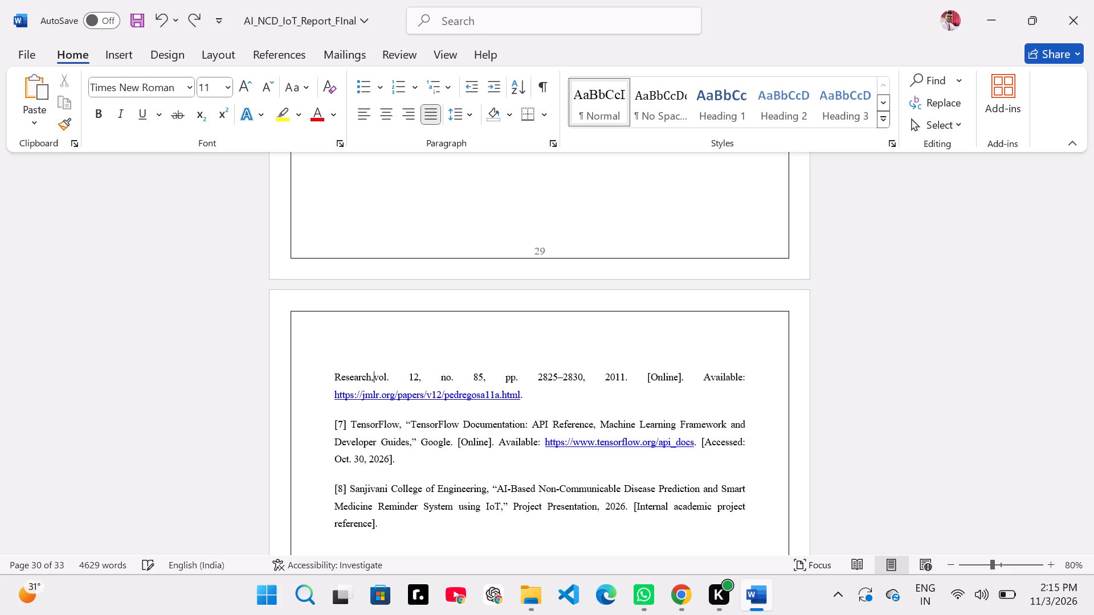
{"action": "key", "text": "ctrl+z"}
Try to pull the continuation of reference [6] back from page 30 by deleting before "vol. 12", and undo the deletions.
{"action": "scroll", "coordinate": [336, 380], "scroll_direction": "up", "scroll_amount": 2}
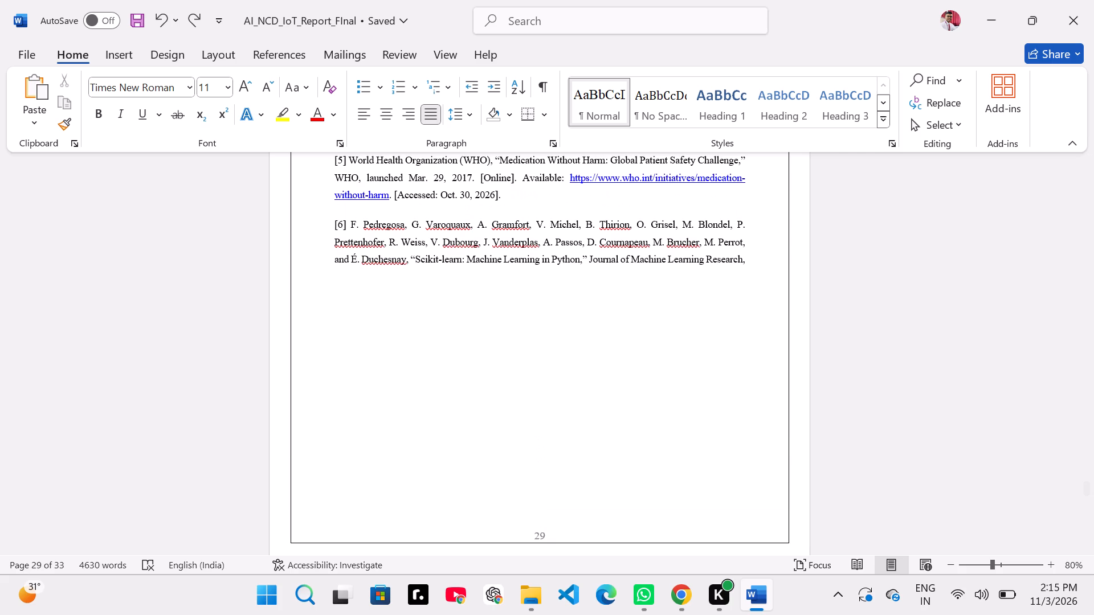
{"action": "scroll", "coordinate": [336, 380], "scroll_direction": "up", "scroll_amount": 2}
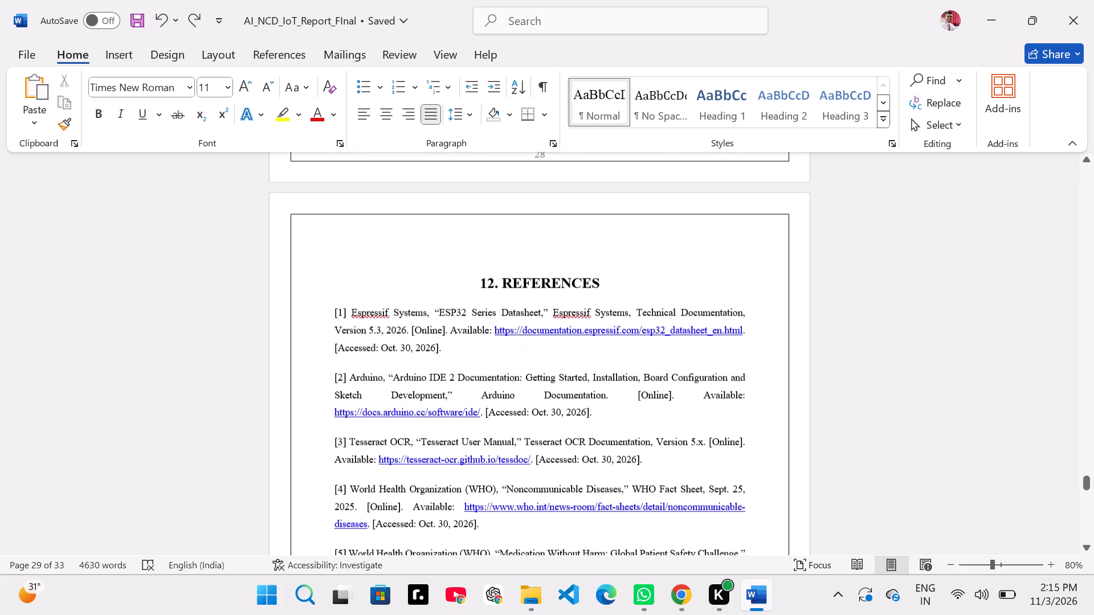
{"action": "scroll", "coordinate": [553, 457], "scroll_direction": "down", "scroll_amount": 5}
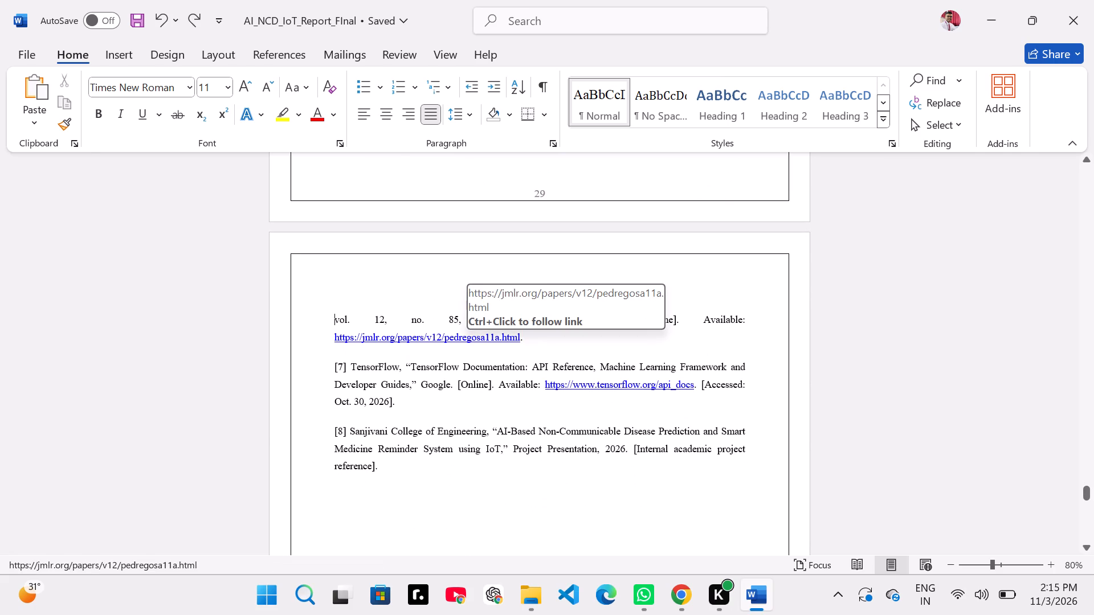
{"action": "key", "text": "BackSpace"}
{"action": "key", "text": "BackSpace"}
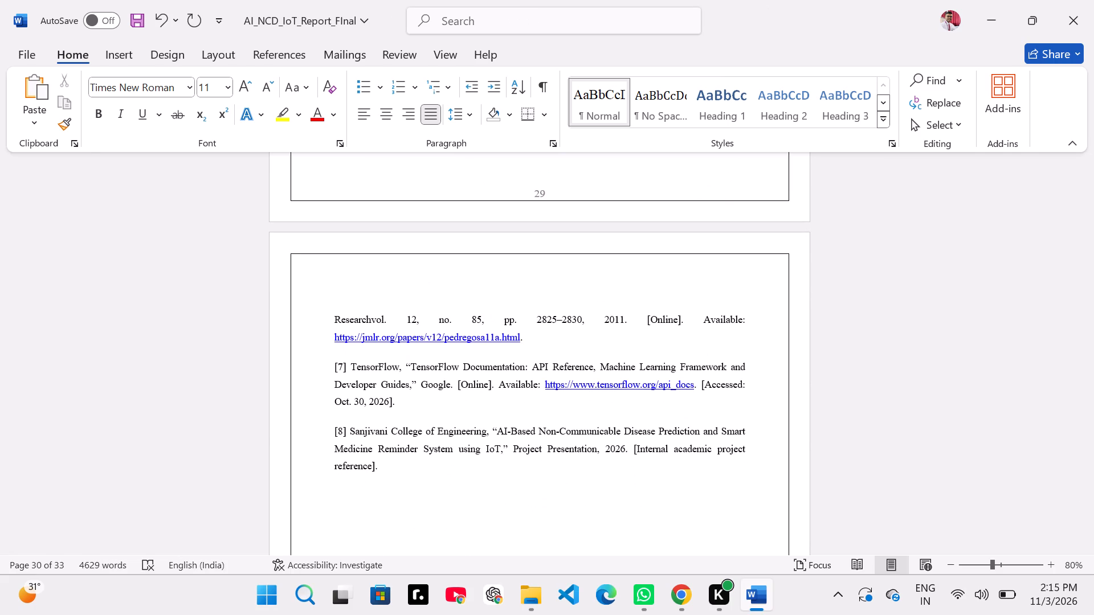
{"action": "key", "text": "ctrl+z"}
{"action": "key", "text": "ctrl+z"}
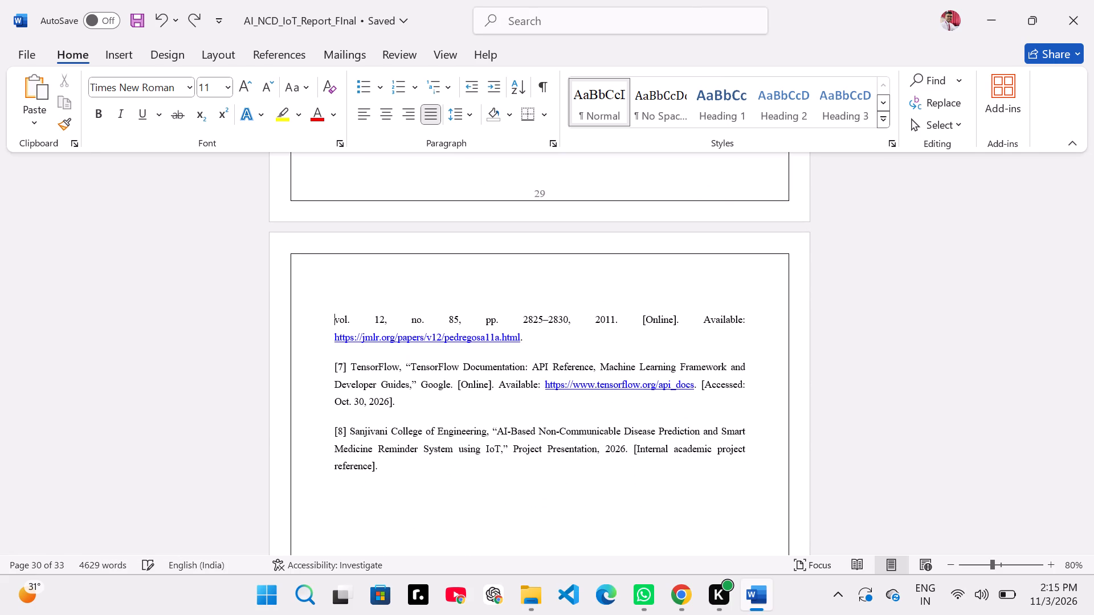
Copy the rest of reference [6] from "vol. 12" with references [7] and [8] on page 30, and delete them there.
{"action": "scroll", "coordinate": [426, 333], "scroll_direction": "up", "scroll_amount": 2}
{"action": "scroll", "coordinate": [426, 333], "scroll_direction": "down", "scroll_amount": 1}
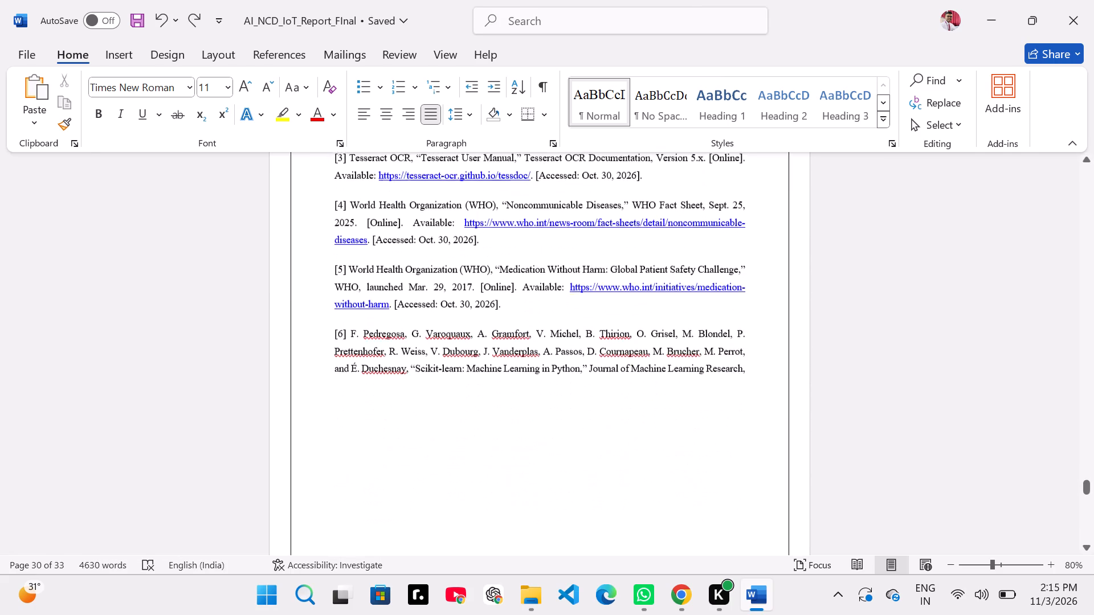
{"action": "left_click_drag", "start_coordinate": [353, 387], "coordinate": [534, 514]}
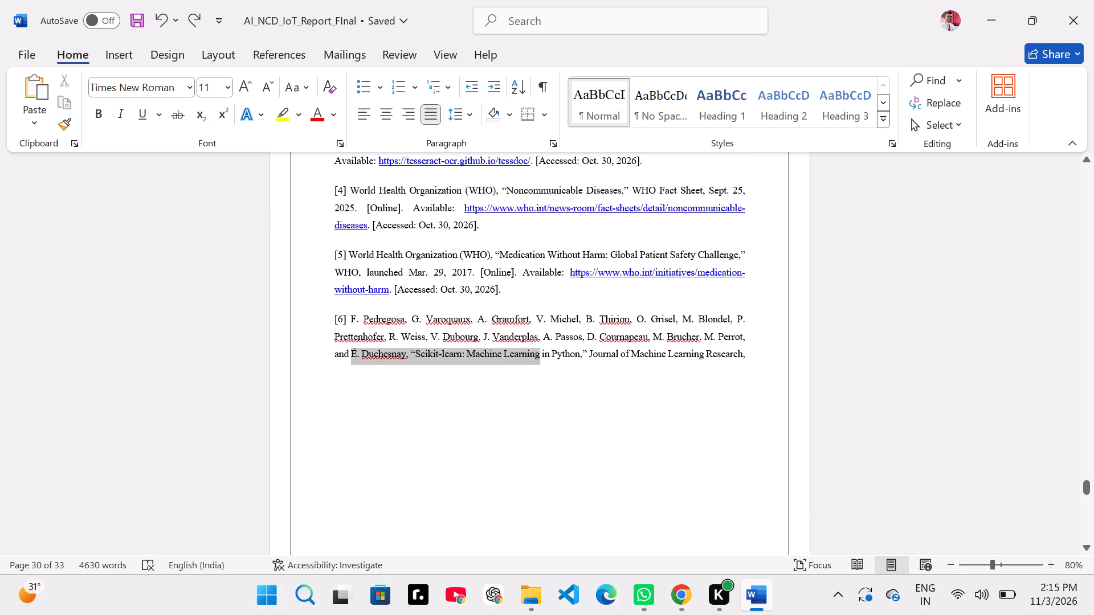
{"action": "left_click_drag", "start_coordinate": [534, 514], "coordinate": [535, 514]}
{"action": "left_click", "coordinate": [776, 362]}
{"action": "scroll", "coordinate": [750, 359], "scroll_direction": "down", "scroll_amount": 3}
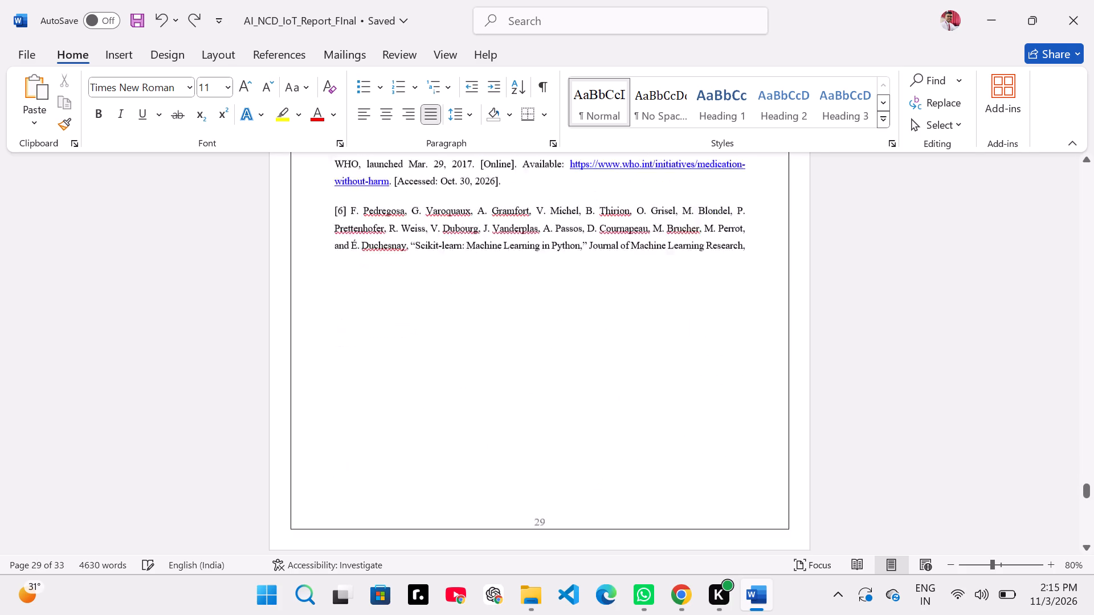
{"action": "scroll", "coordinate": [750, 359], "scroll_direction": "down", "scroll_amount": 2}
{"action": "scroll", "coordinate": [750, 359], "scroll_direction": "up", "scroll_amount": 2}
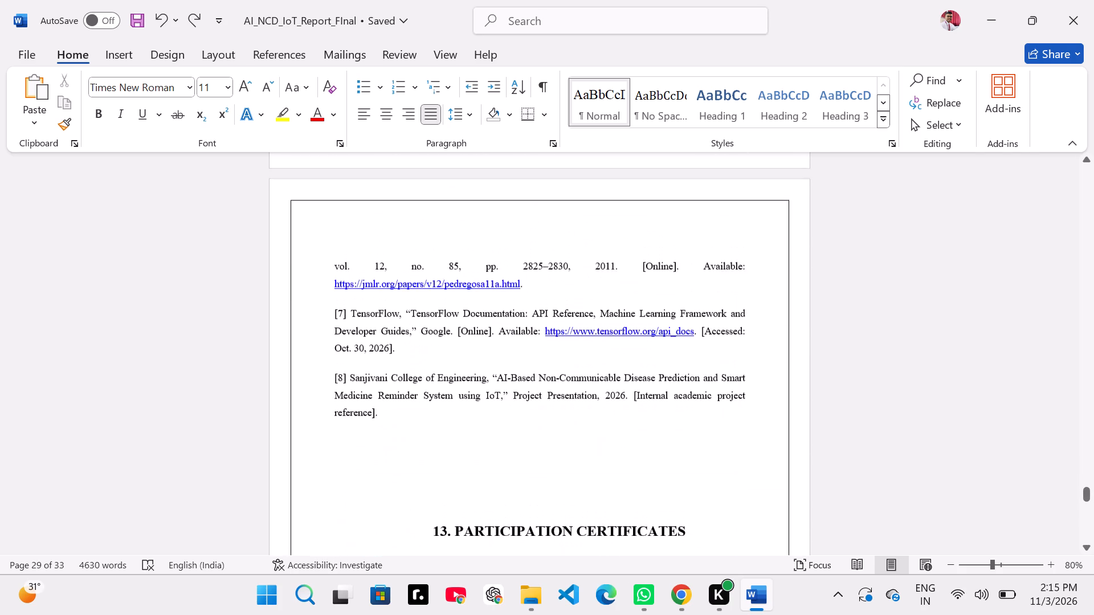
{"action": "left_click_drag", "start_coordinate": [333, 278], "coordinate": [383, 404]}
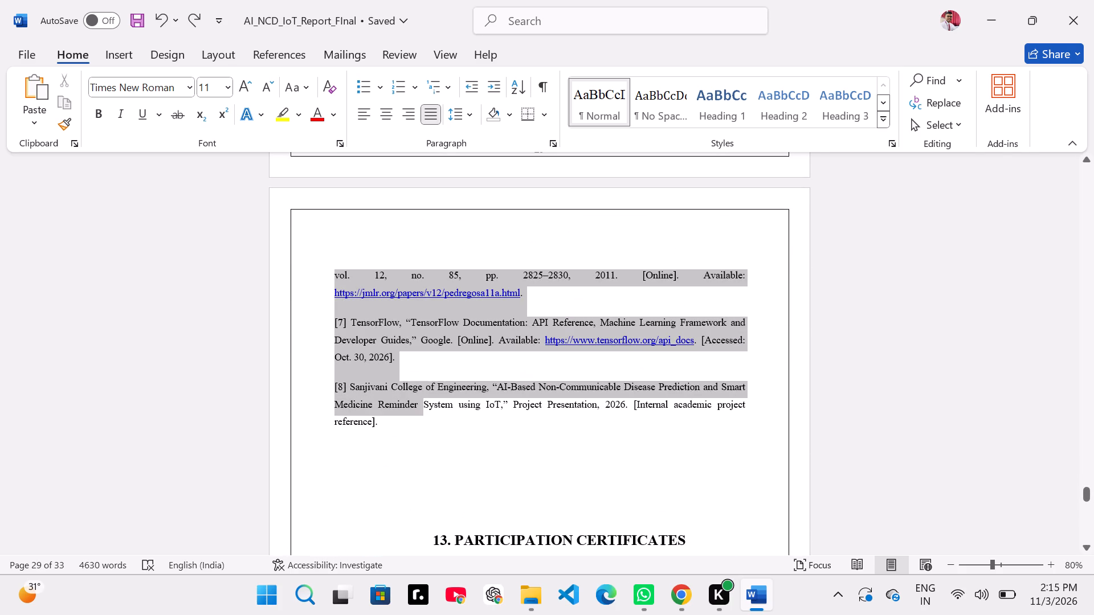
{"action": "left_click_drag", "start_coordinate": [383, 404], "coordinate": [382, 421]}
{"action": "key", "text": "ctrl+c"}
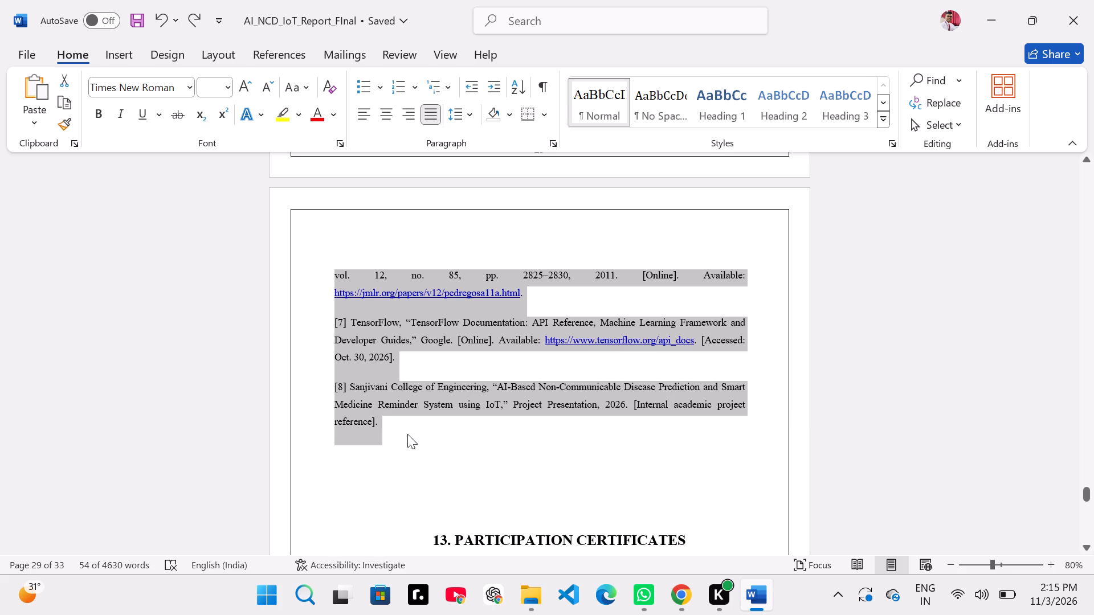
{"action": "key", "text": "BackSpace"}
Add line breaks after the truncated reference [6] to push the "13. PARTICIPATION CERTIFICATES" heading further down.
{"action": "key", "text": "shift+Return"}
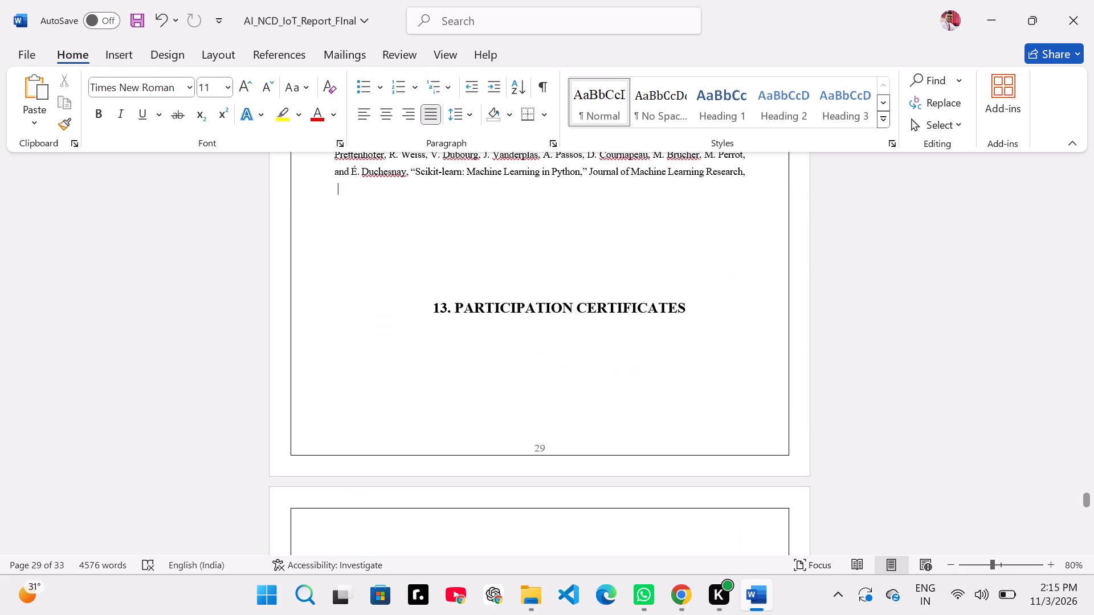
{"action": "key", "text": "shift+Return"}
{"action": "key", "text": "shift+Return"}
{"action": "key", "text": "shift+Return"}
{"action": "key", "text": "shift+Return"}
{"action": "key", "text": "shift+Return"}
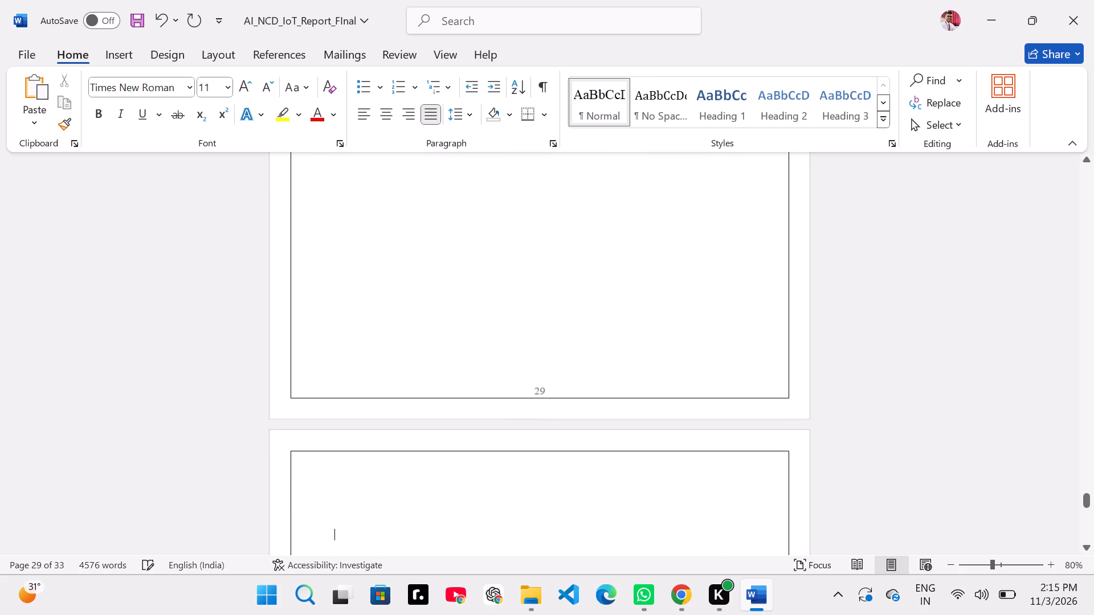
{"action": "key", "text": "BackSpace"}
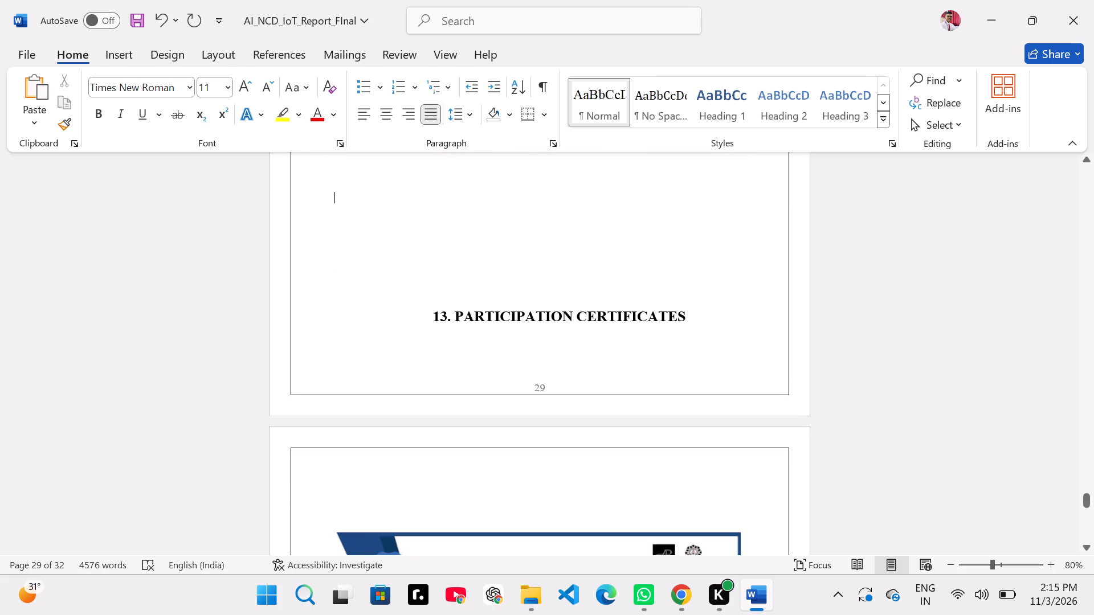
Paste the copied reference text directly after "Journal of Machine Learning Research," in reference [6] on page 29.
{"action": "scroll", "coordinate": [407, 434], "scroll_direction": "up", "scroll_amount": 2}
{"action": "left_click", "coordinate": [749, 399]}
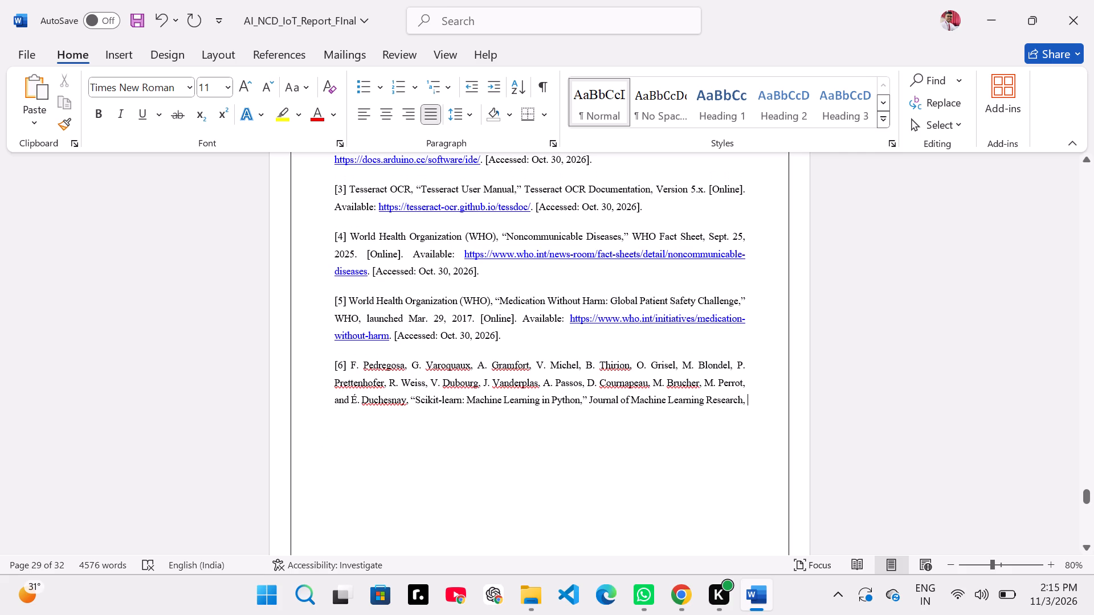
{"action": "key", "text": "BackSpace"}
{"action": "key", "text": "ctrl+v"}
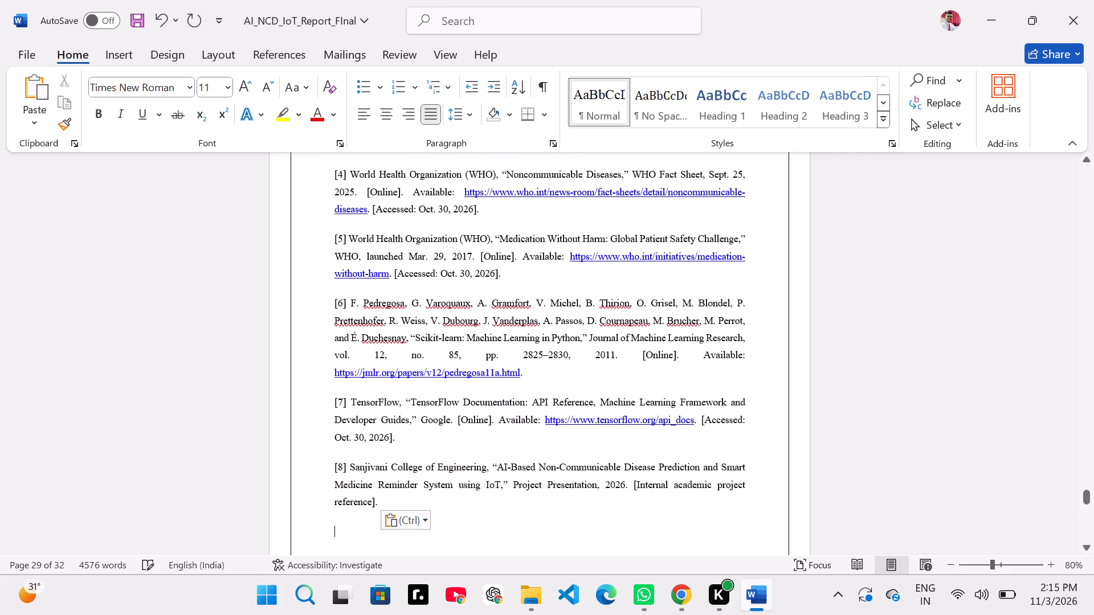
Delete the blank lines above the "13. PARTICIPATION CERTIFICATES" heading on page 30.
{"action": "scroll", "coordinate": [580, 429], "scroll_direction": "down", "scroll_amount": 2}
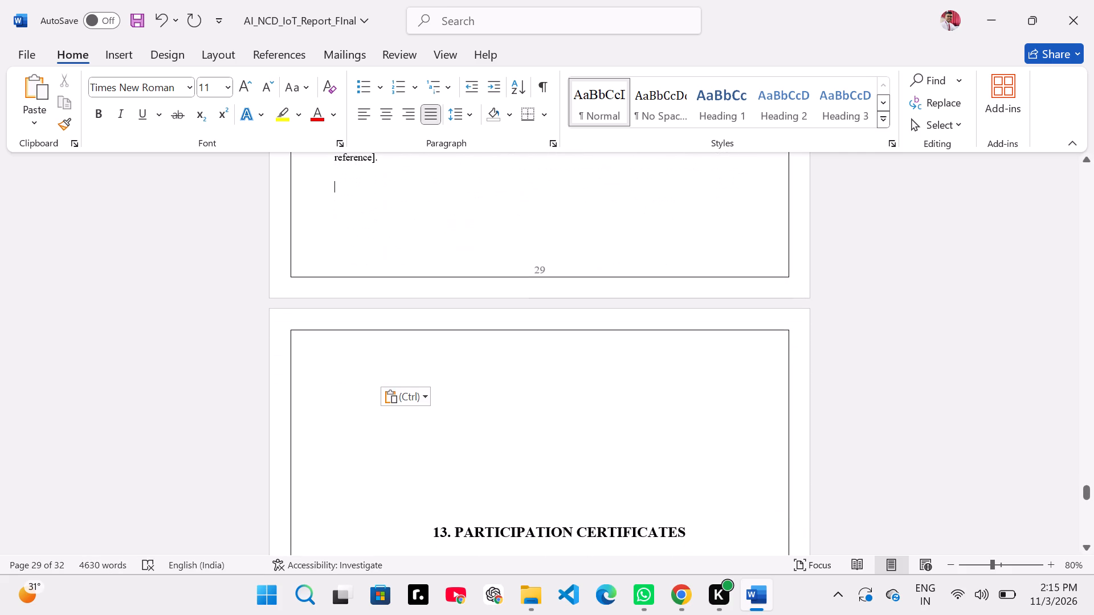
{"action": "left_click", "coordinate": [440, 496]}
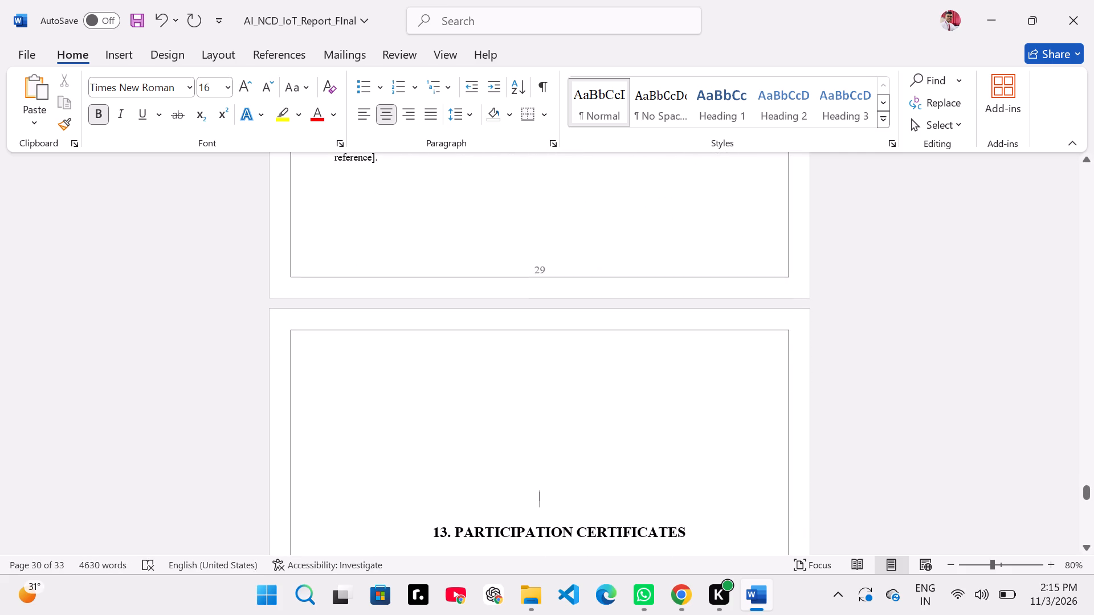
{"action": "key", "text": "shift+BackSpace"}
{"action": "key", "text": "shift+BackSpace"}
{"action": "key", "text": "shift+BackSpace"}
{"action": "key", "text": "shift+BackSpace"}
{"action": "key", "text": "shift+BackSpace"}
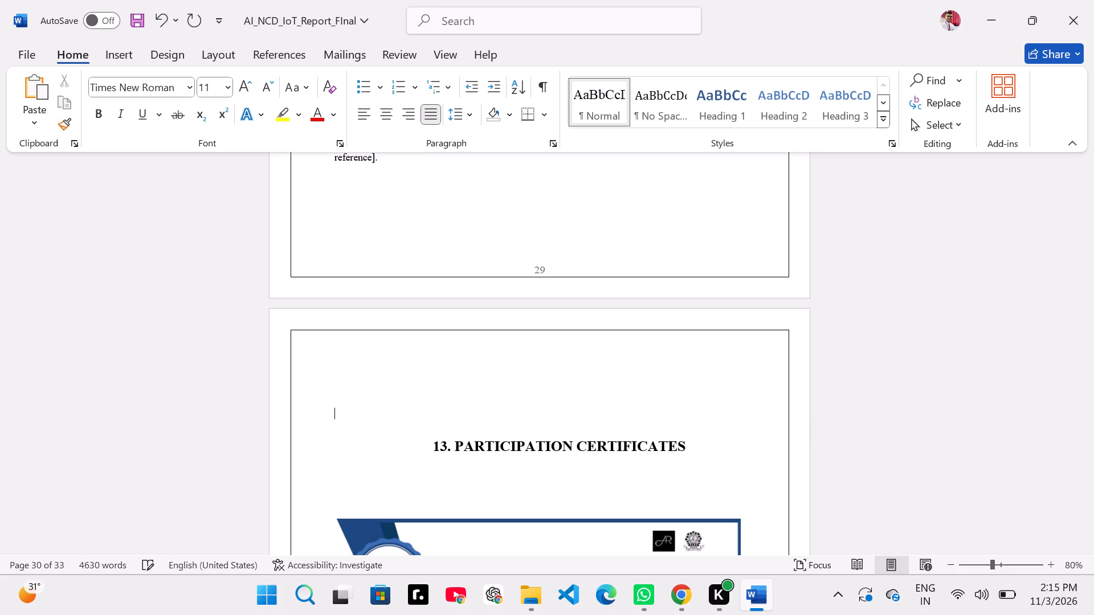
{"action": "key", "text": "BackSpace"}
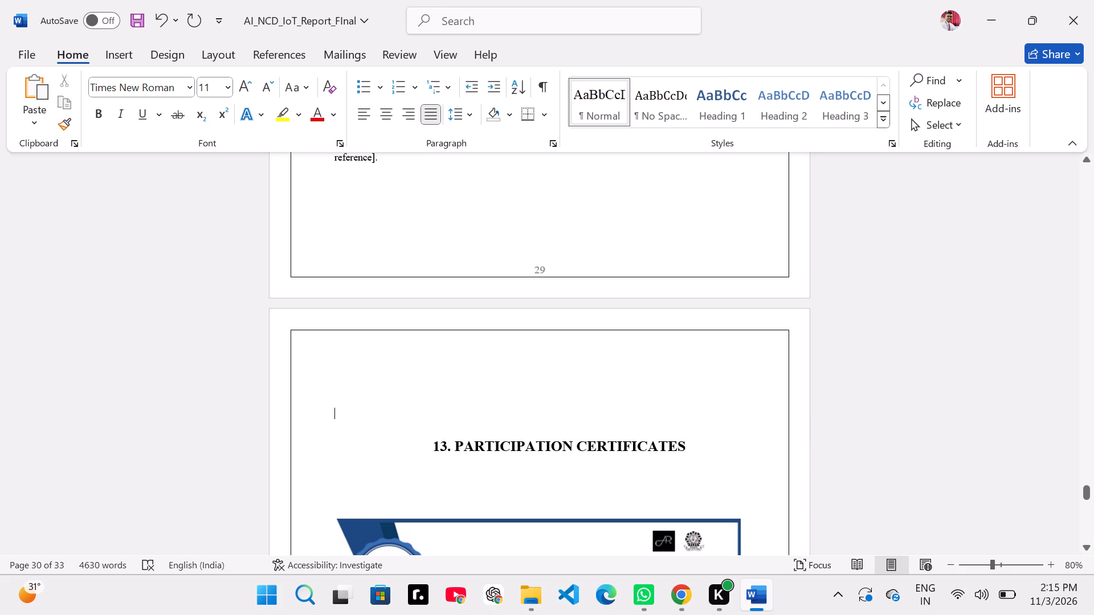
Bring the "13. PARTICIPATION CERTIFICATES" heading up to the first line of page 30 and indent it with three tabs.
{"action": "left_click", "coordinate": [430, 448]}
{"action": "key", "text": "BackSpace"}
{"action": "key", "text": "BackSpace"}
{"action": "key", "text": "BackSpace"}
{"action": "key", "text": "shift+Return"}
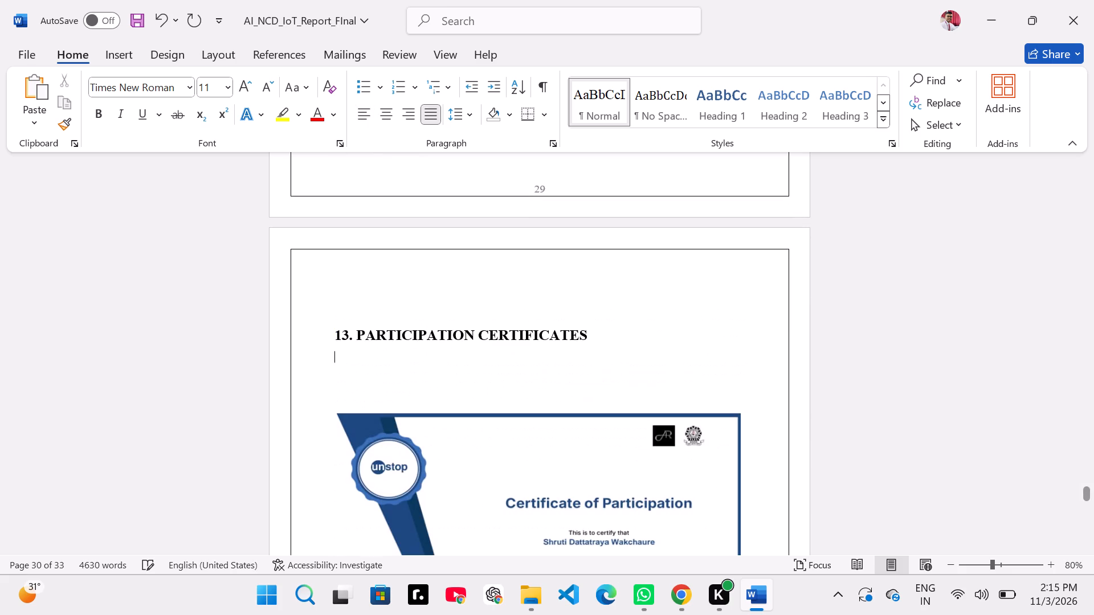
{"action": "key", "text": "Tab"}
{"action": "key", "text": "Tab"}
{"action": "key", "text": "Tab"}
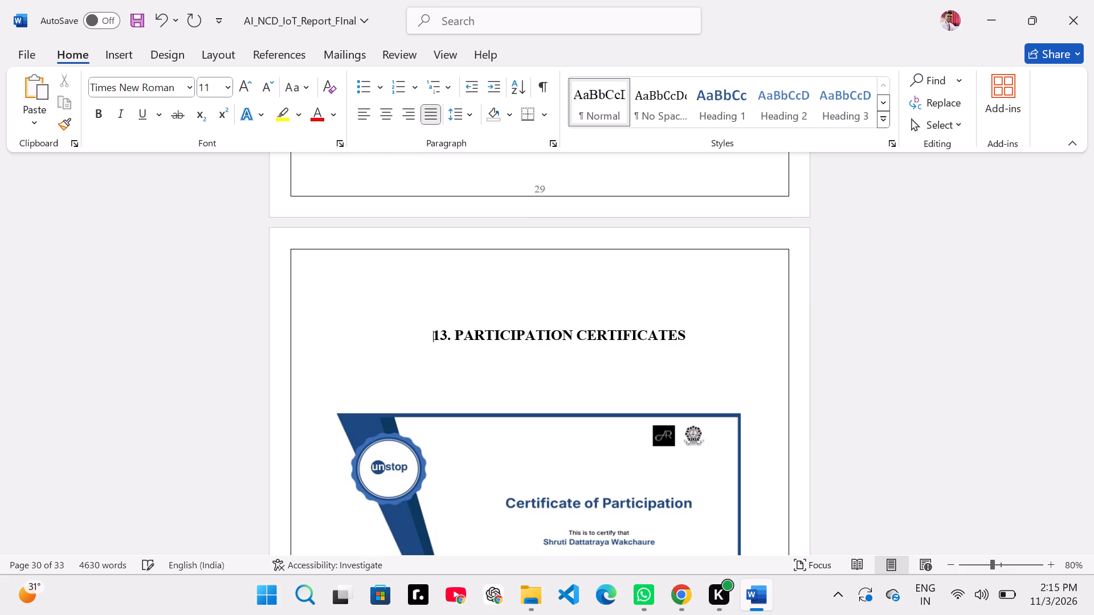
Check the layout of the References page and the participation certificate pages after the rearrangement.
{"action": "scroll", "coordinate": [588, 433], "scroll_direction": "down", "scroll_amount": 2}
{"action": "scroll", "coordinate": [588, 433], "scroll_direction": "up", "scroll_amount": 7}
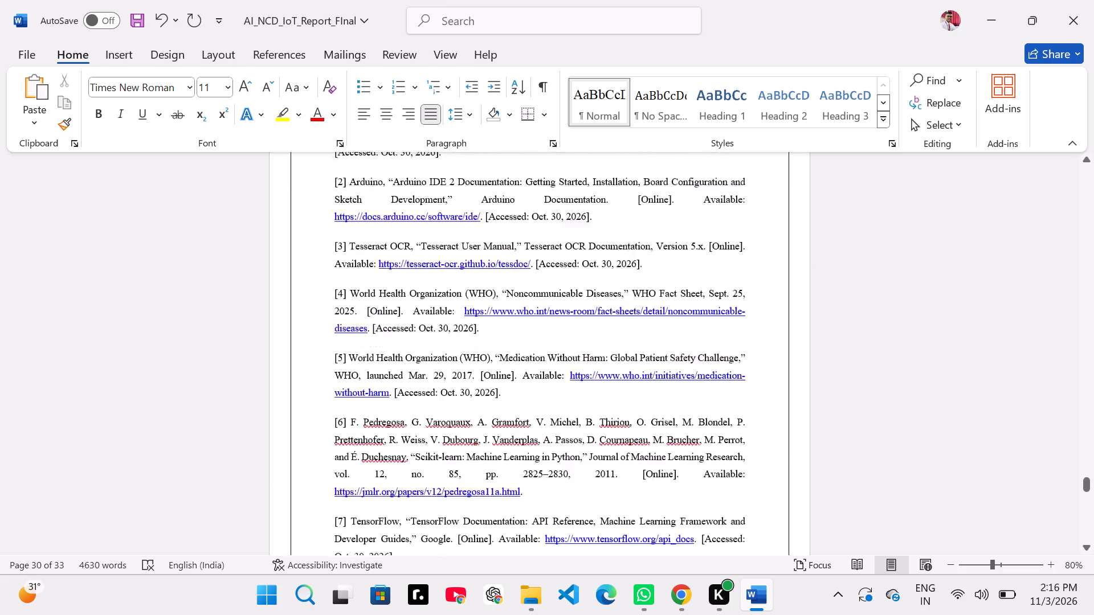
{"action": "scroll", "coordinate": [588, 433], "scroll_direction": "up", "scroll_amount": 4}
{"action": "scroll", "coordinate": [588, 433], "scroll_direction": "down", "scroll_amount": 6}
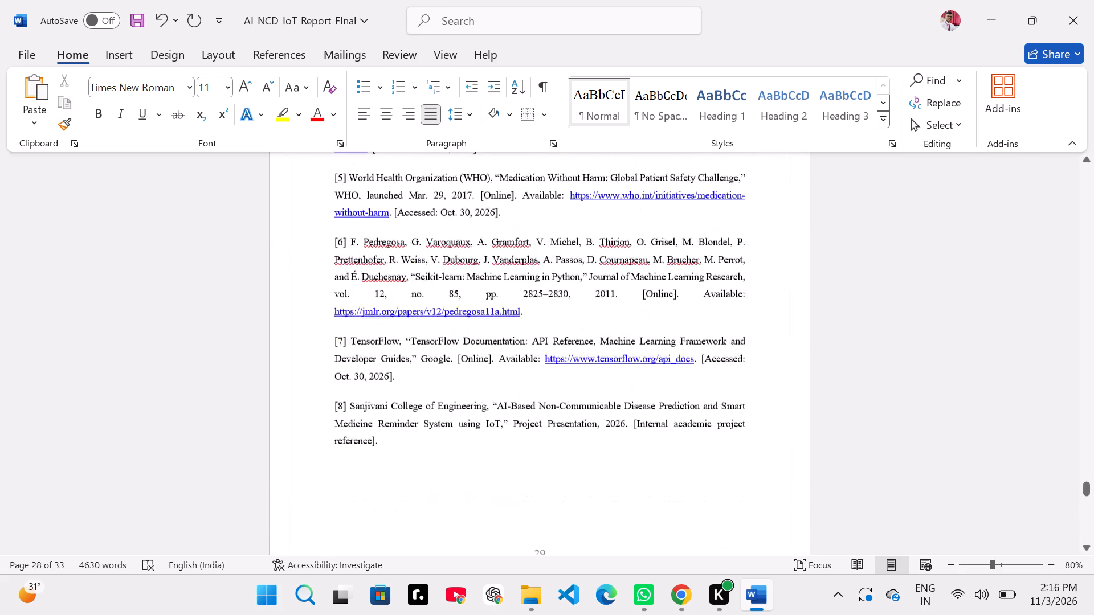
{"action": "scroll", "coordinate": [588, 433], "scroll_direction": "down", "scroll_amount": 4}
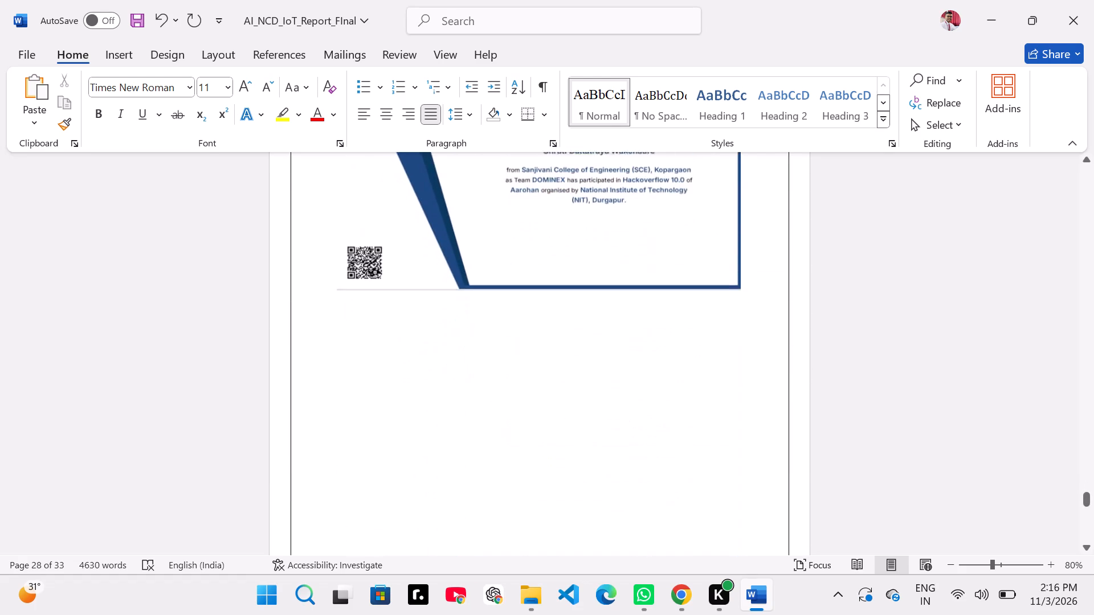
{"action": "scroll", "coordinate": [588, 433], "scroll_direction": "down", "scroll_amount": 1}
Remove extra blank space between the "13. PARTICIPATION CERTIFICATES" heading and the first certificate image.
{"action": "scroll", "coordinate": [588, 433], "scroll_direction": "up", "scroll_amount": 4}
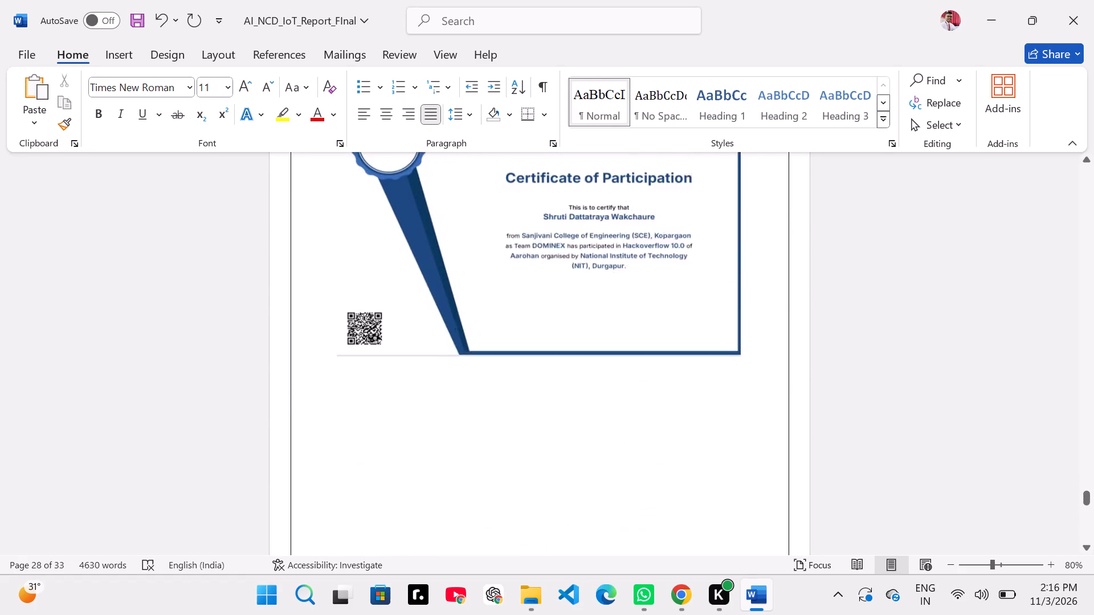
{"action": "scroll", "coordinate": [588, 433], "scroll_direction": "up", "scroll_amount": 2}
{"action": "left_click", "coordinate": [473, 276]}
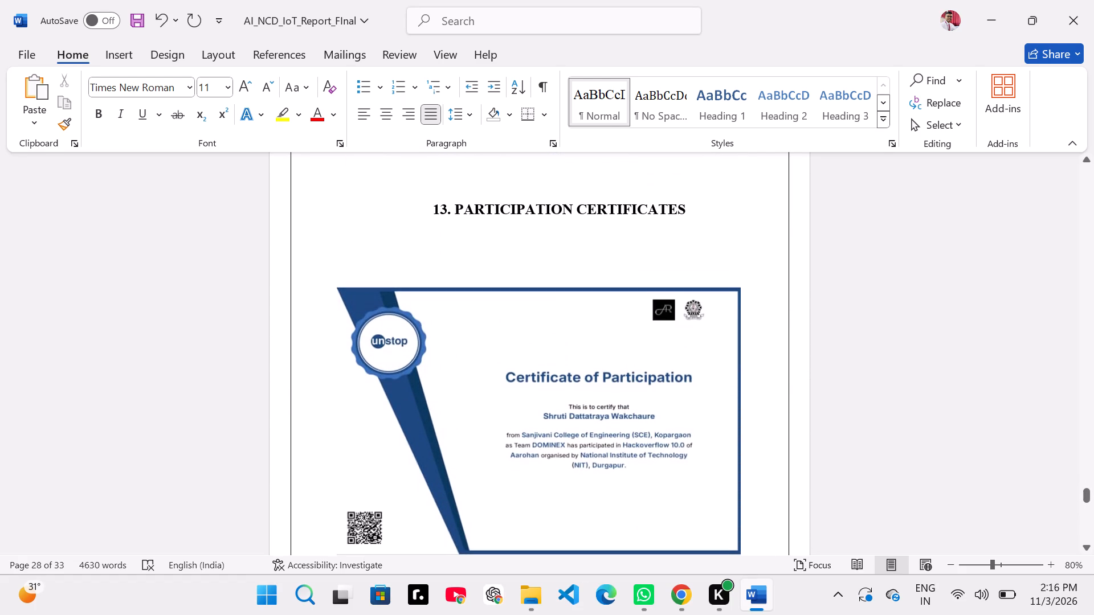
{"action": "key", "text": "BackSpace"}
{"action": "key", "text": "BackSpace"}
{"action": "key", "text": "BackSpace"}
{"action": "key", "text": "BackSpace"}
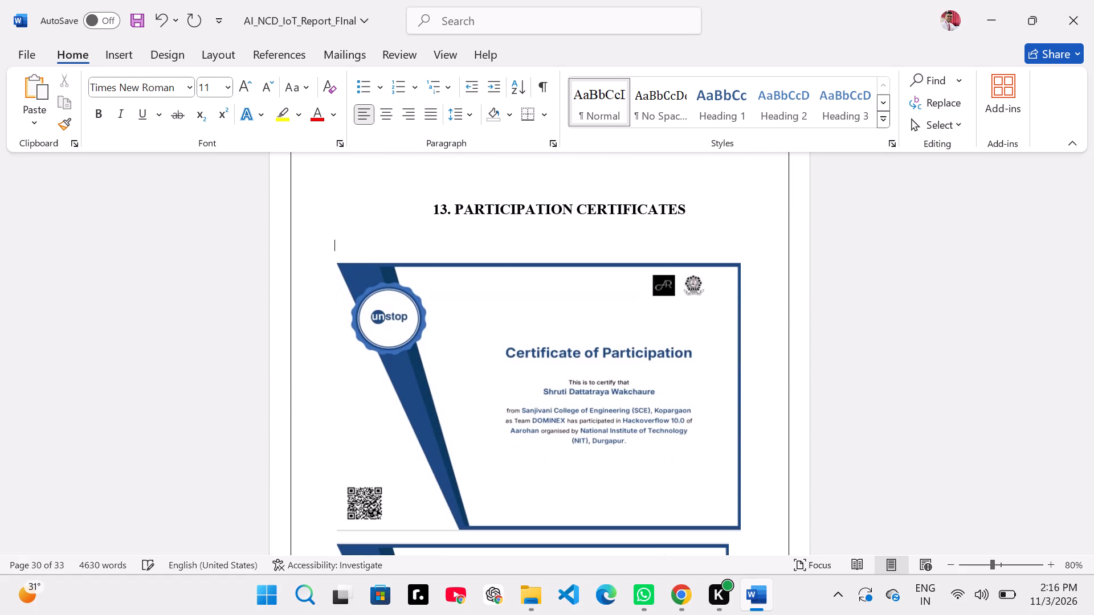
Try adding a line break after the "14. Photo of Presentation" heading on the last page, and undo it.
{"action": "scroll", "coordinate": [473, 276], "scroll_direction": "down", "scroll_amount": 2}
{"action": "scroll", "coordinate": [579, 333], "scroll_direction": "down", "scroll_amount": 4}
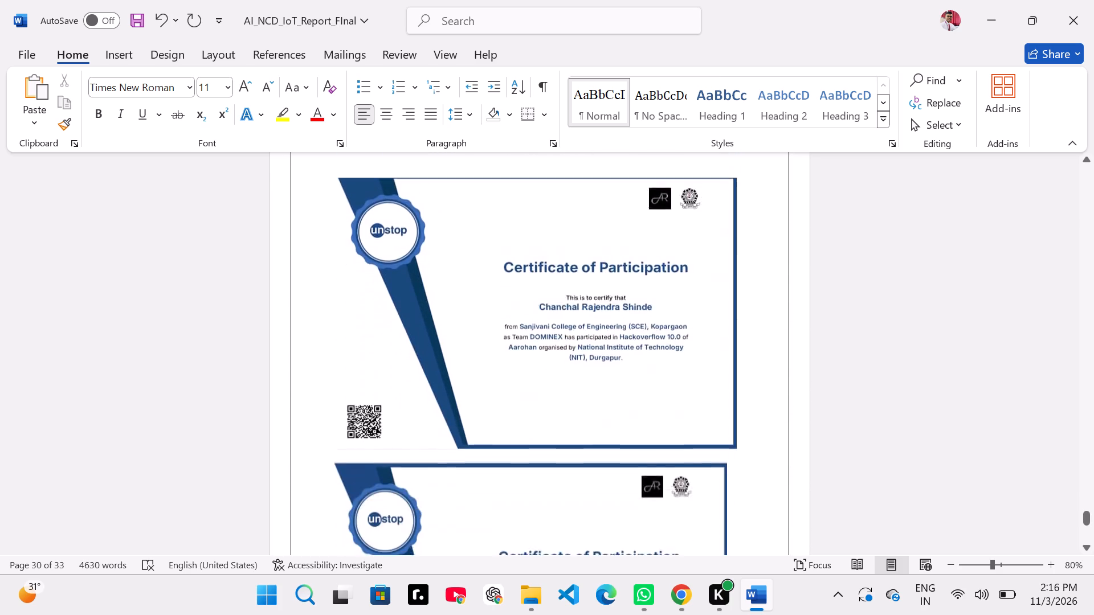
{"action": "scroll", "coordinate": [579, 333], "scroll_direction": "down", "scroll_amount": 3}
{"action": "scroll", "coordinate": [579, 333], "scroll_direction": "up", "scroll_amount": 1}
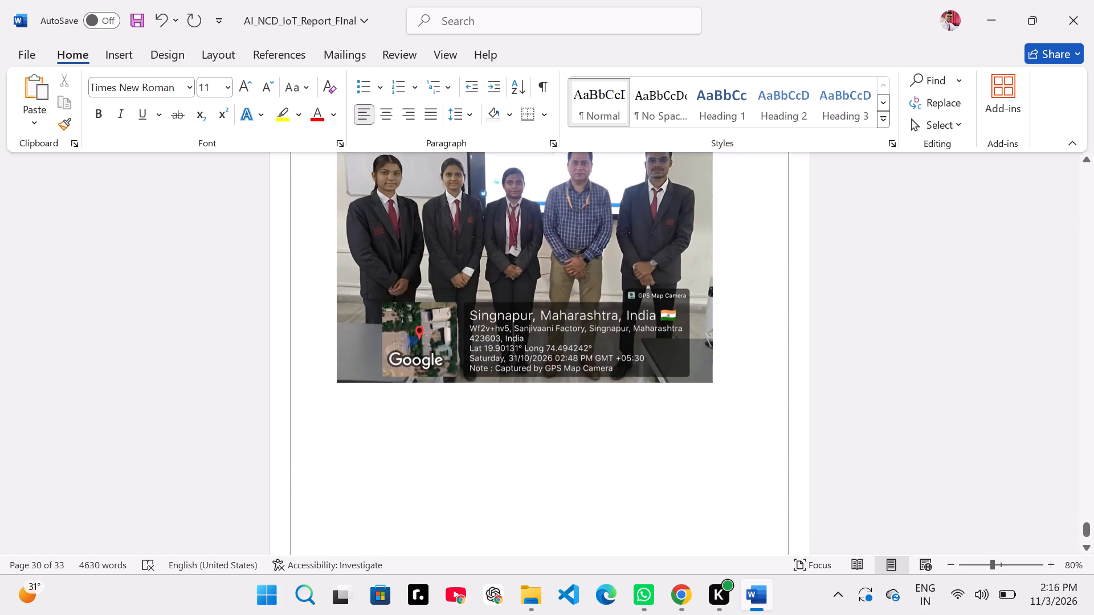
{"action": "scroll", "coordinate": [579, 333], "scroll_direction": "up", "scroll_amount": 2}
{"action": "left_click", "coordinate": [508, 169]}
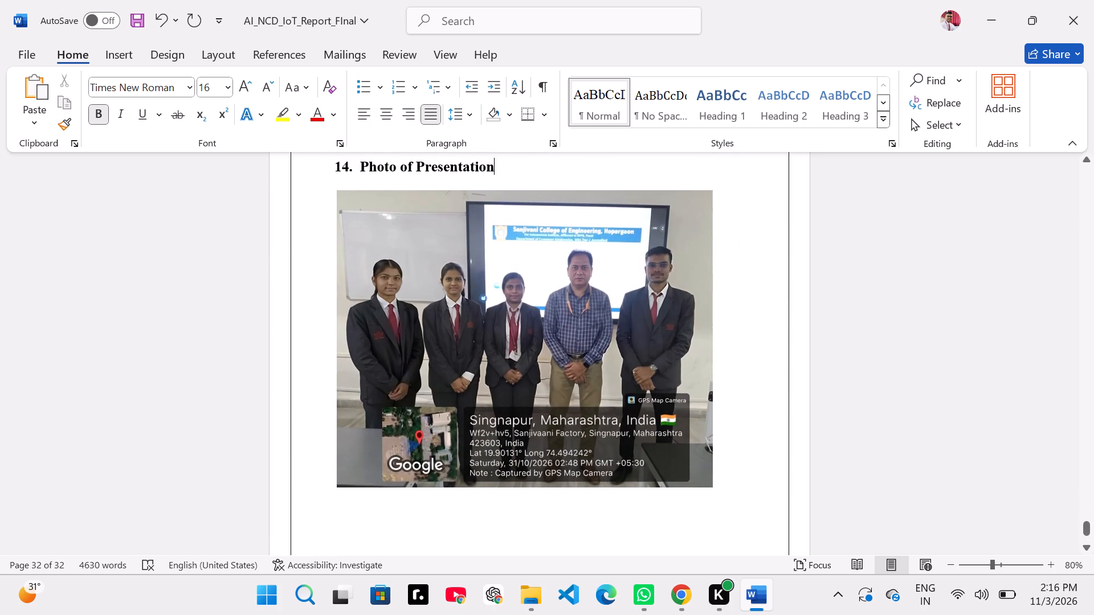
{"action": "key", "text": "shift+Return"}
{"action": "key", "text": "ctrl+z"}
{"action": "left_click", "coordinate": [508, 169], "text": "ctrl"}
Save the report with the rearranged references and certificate pages.
{"action": "left_click", "coordinate": [643, 324]}
{"action": "left_click", "coordinate": [880, 332]}
{"action": "scroll", "coordinate": [880, 332], "scroll_direction": "down", "scroll_amount": 1}
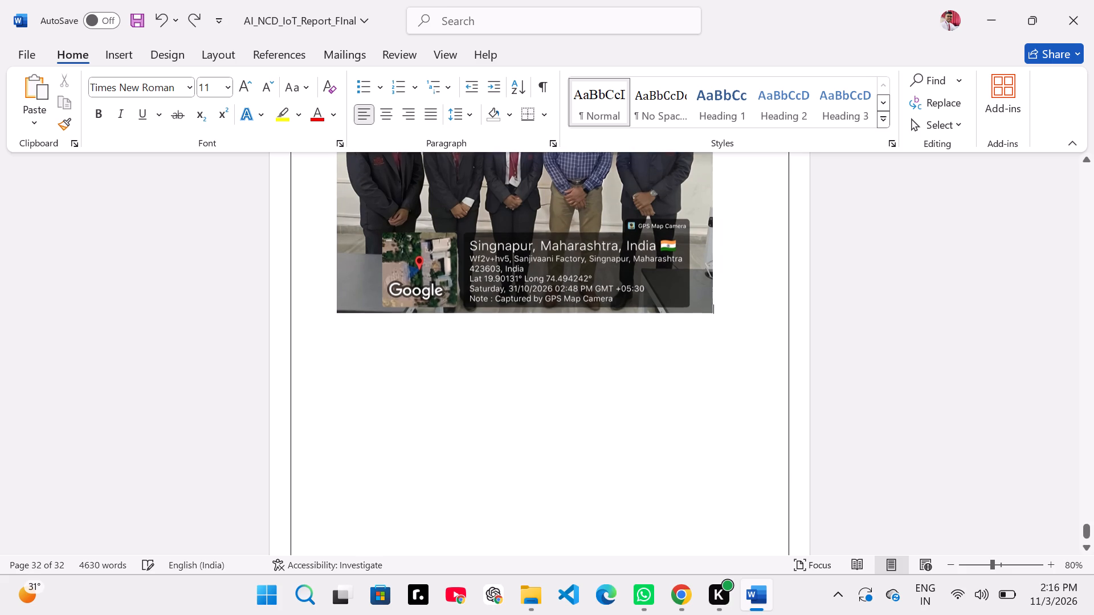
{"action": "left_click", "coordinate": [324, 333]}
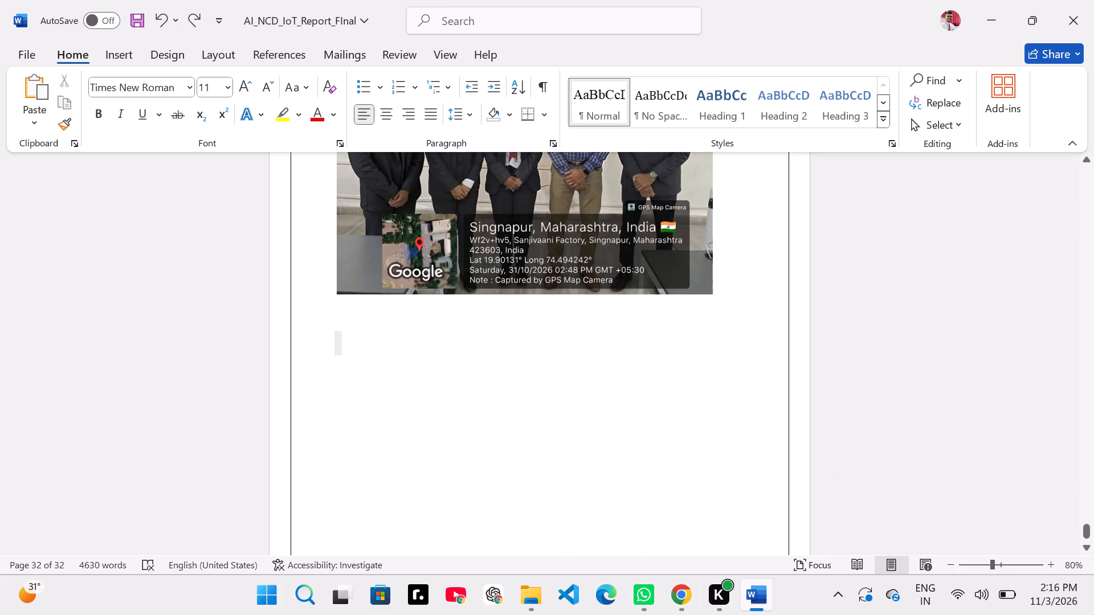
{"action": "key", "text": "ctrl+s"}
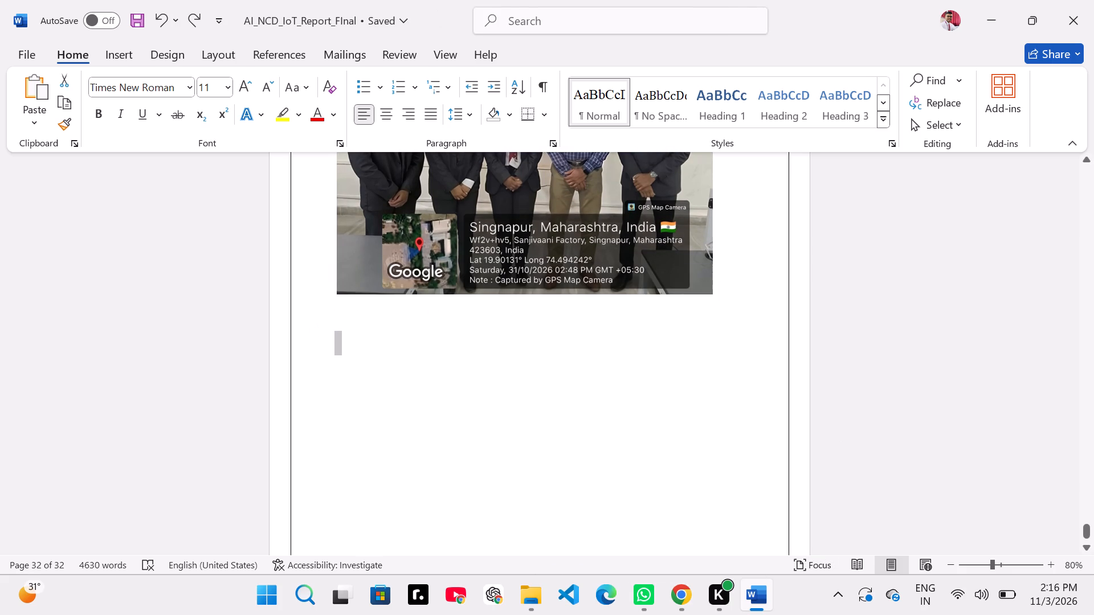
{"action": "left_click", "coordinate": [214, 269]}
{"action": "key", "text": "ctrl+s"}
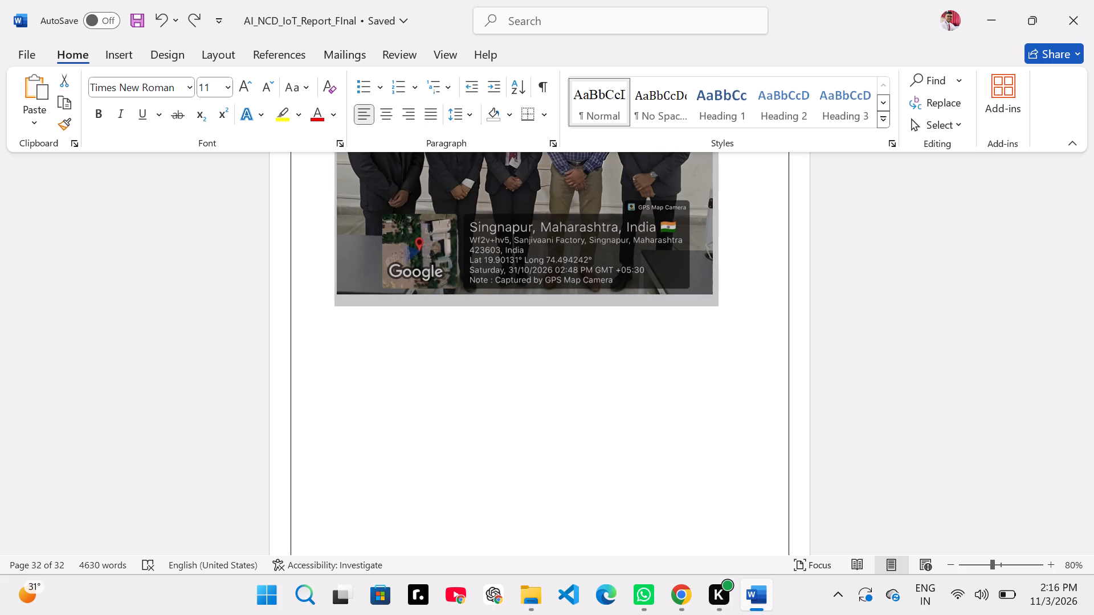
Review the saved report's page layout backward from the photo page through the certificates and Discussion to the earlier sections.
{"action": "scroll", "coordinate": [385, 345], "scroll_direction": "up", "scroll_amount": 5}
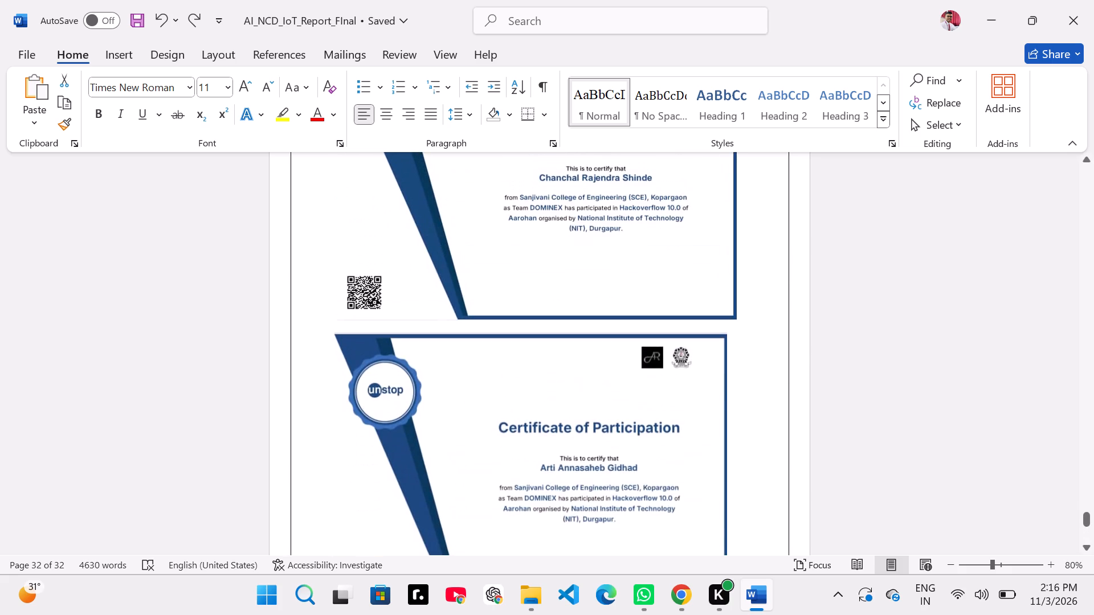
{"action": "scroll", "coordinate": [194, 367], "scroll_direction": "up", "scroll_amount": 14}
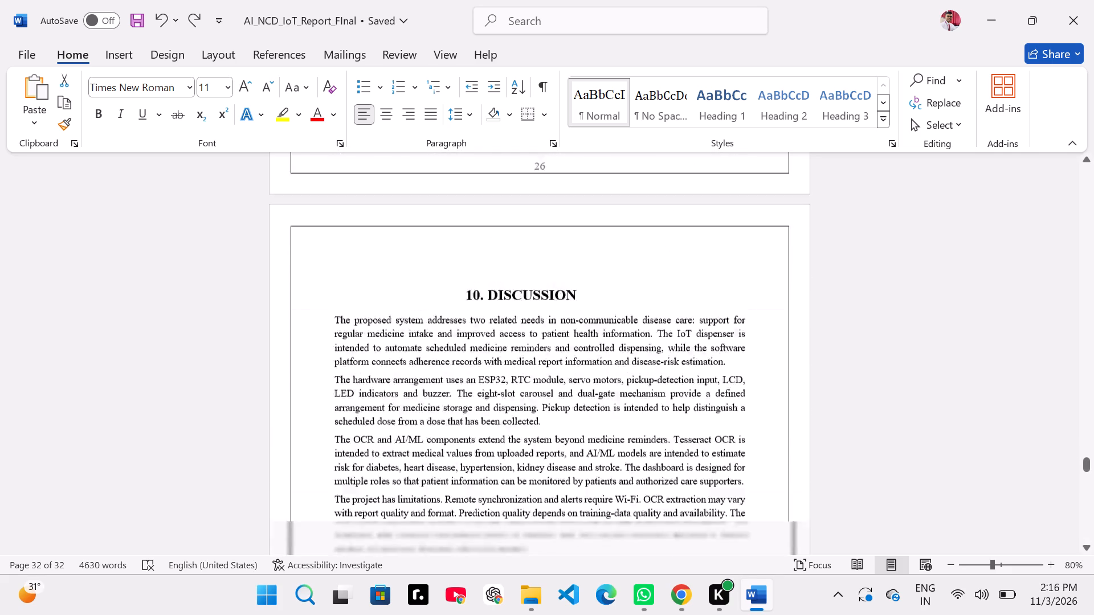
{"action": "scroll", "coordinate": [194, 367], "scroll_direction": "up", "scroll_amount": 9}
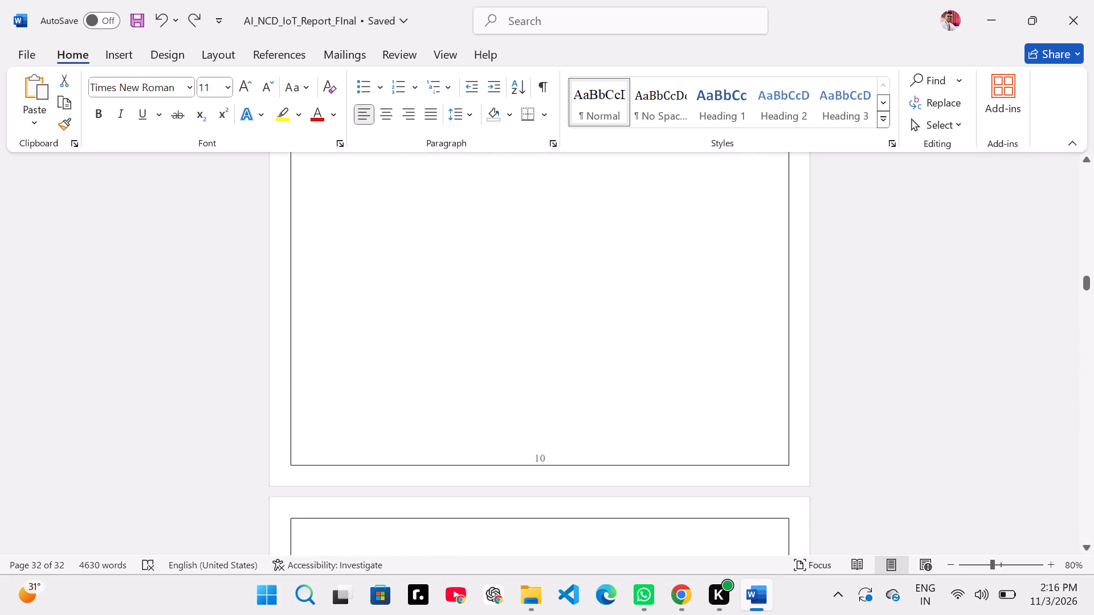
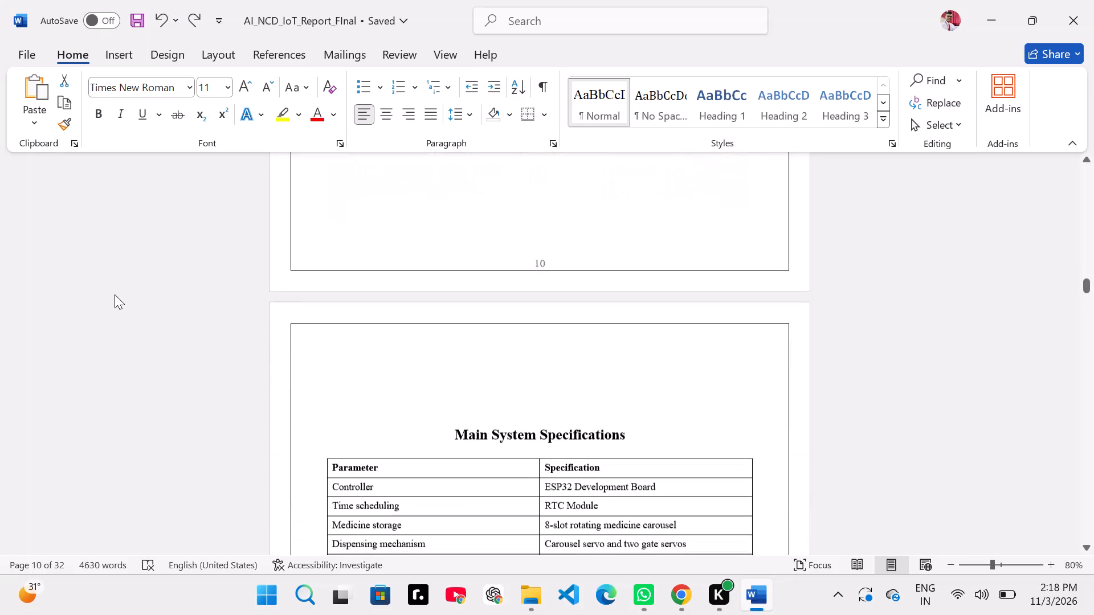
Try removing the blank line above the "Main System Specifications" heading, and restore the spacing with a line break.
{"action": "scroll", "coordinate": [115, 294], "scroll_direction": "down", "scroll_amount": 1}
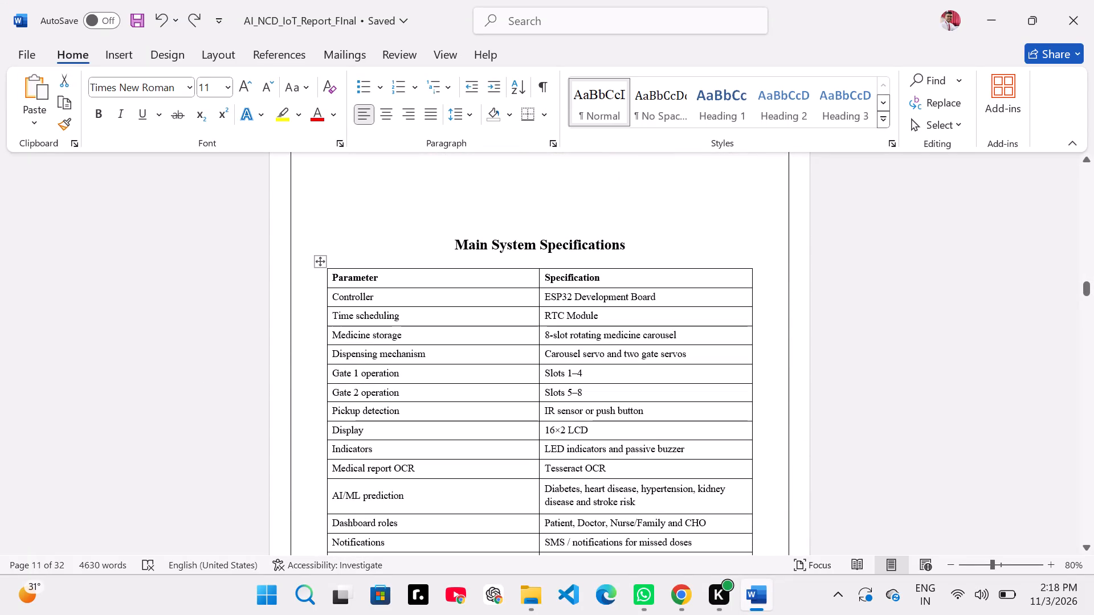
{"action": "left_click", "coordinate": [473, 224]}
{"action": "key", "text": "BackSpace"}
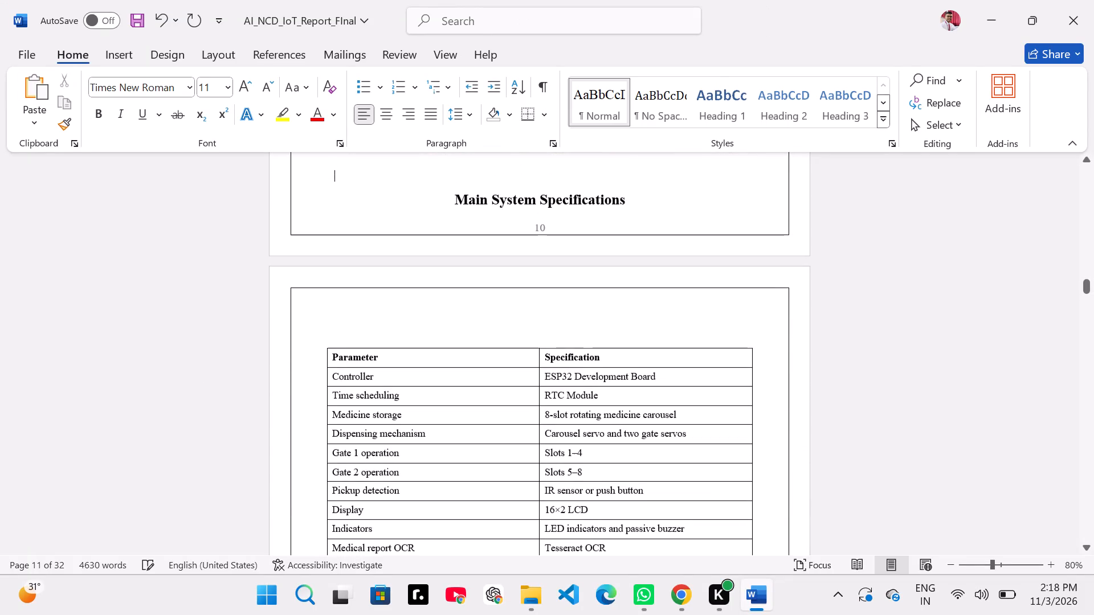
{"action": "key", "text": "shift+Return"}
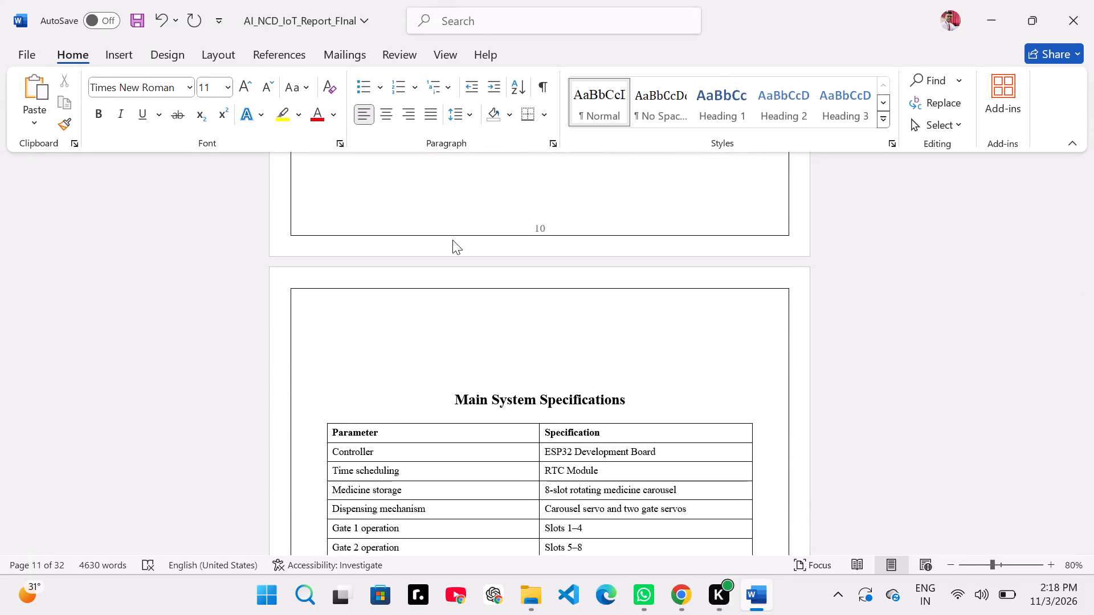
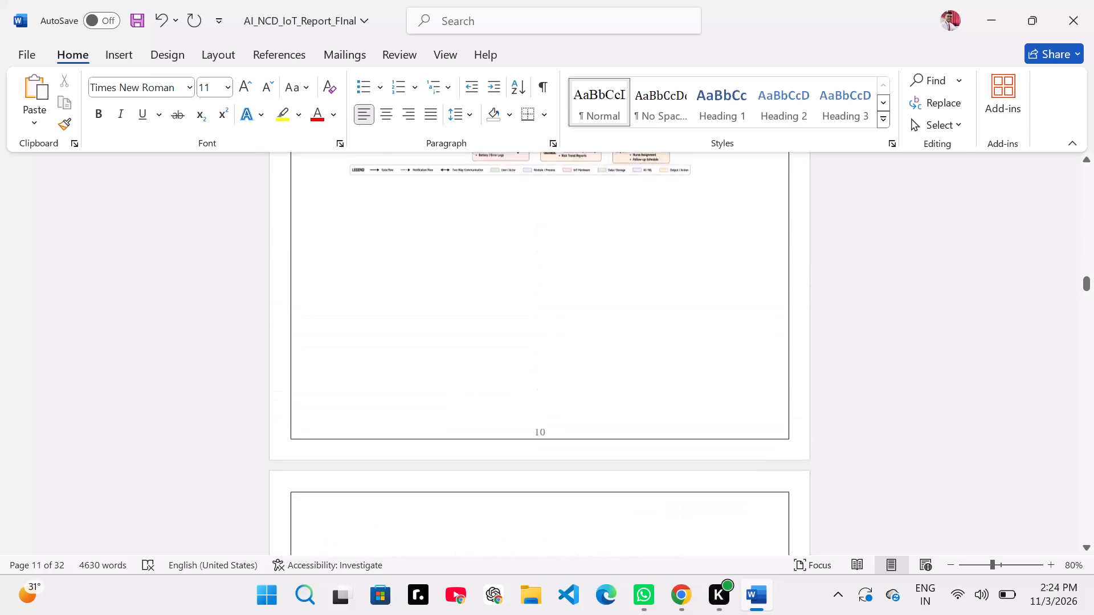
Check the report's file name and storage location.
{"action": "scroll", "coordinate": [504, 411], "scroll_direction": "up", "scroll_amount": 1}
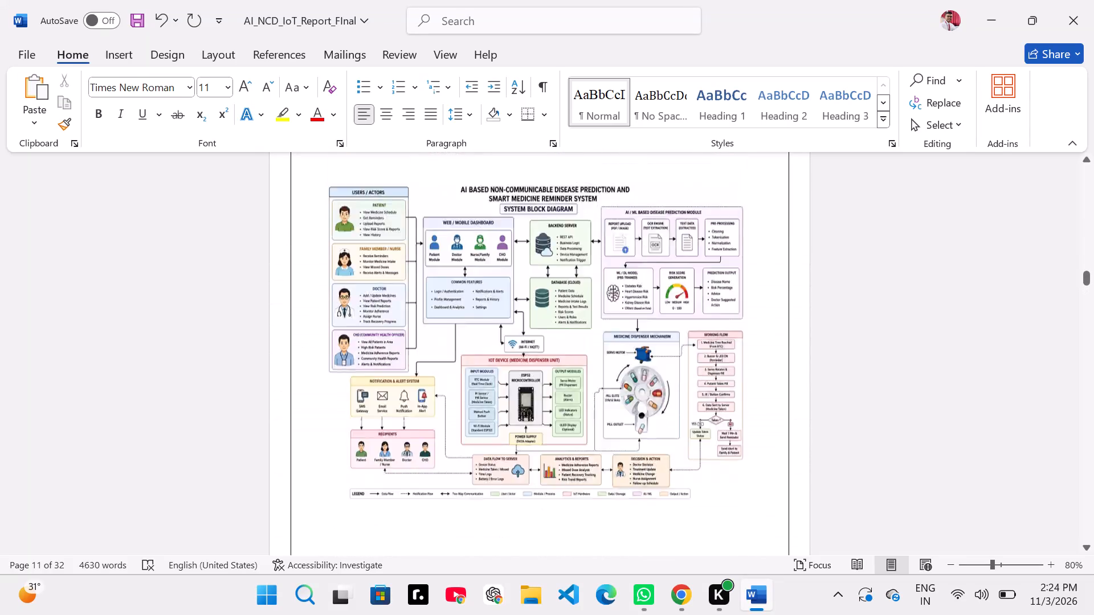
{"action": "left_click", "coordinate": [363, 22]}
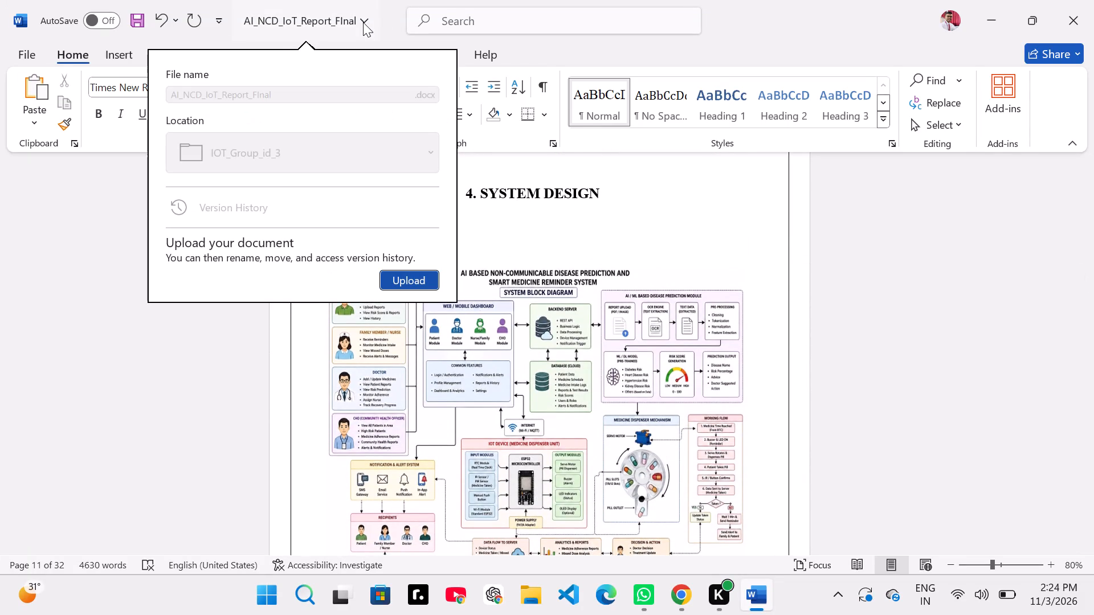
{"action": "left_click", "coordinate": [108, 279]}
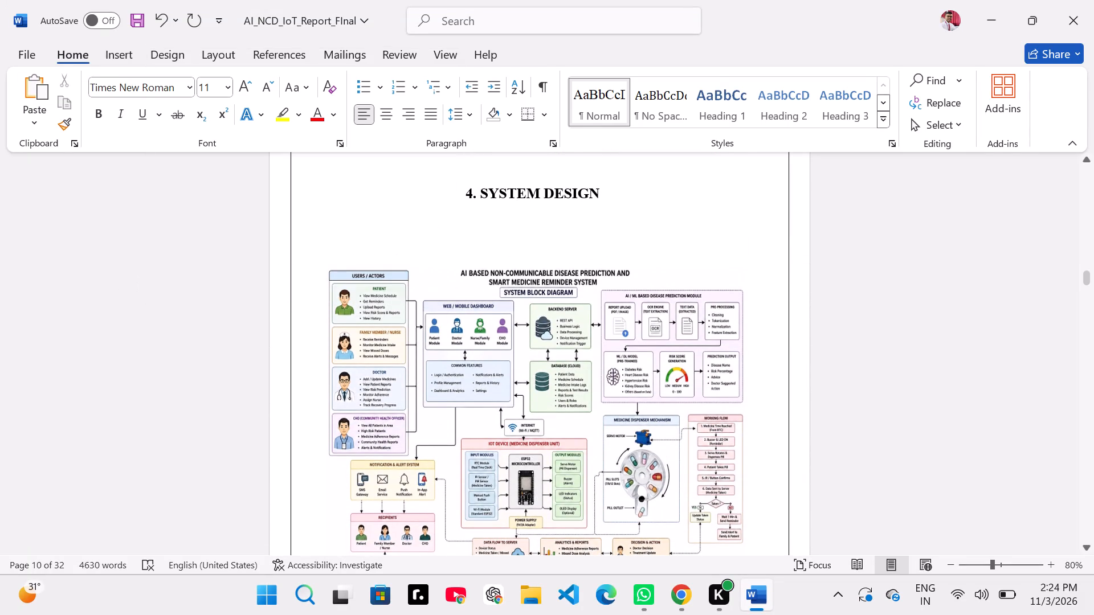
Review the report's pages from the System Design section through the certificates to the final Photo of Presentation page.
{"action": "scroll", "coordinate": [108, 279], "scroll_direction": "down", "scroll_amount": 2}
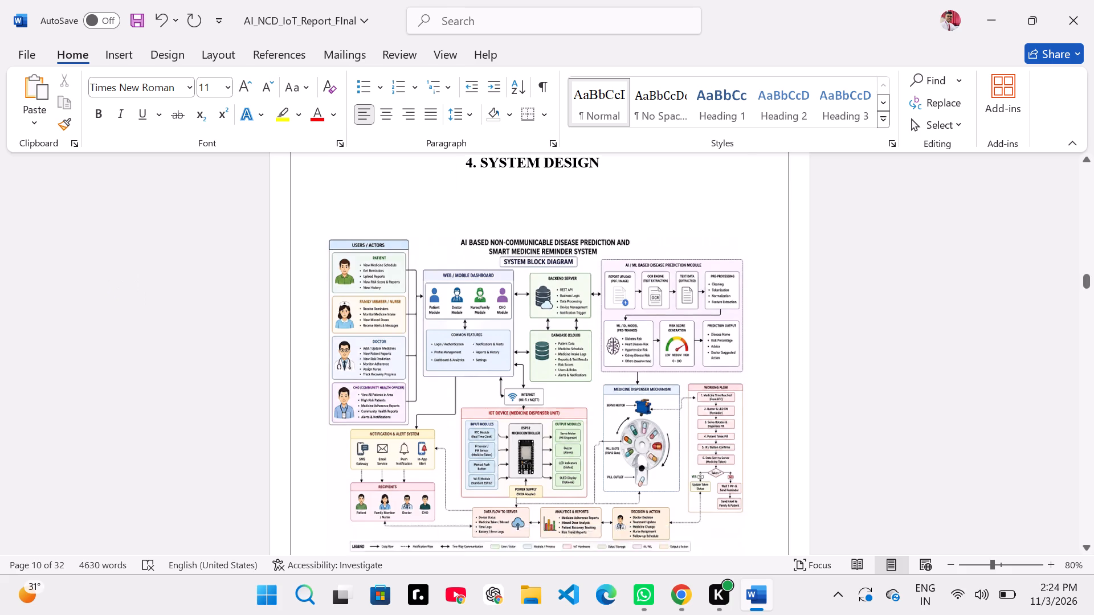
{"action": "scroll", "coordinate": [108, 279], "scroll_direction": "down", "scroll_amount": 12}
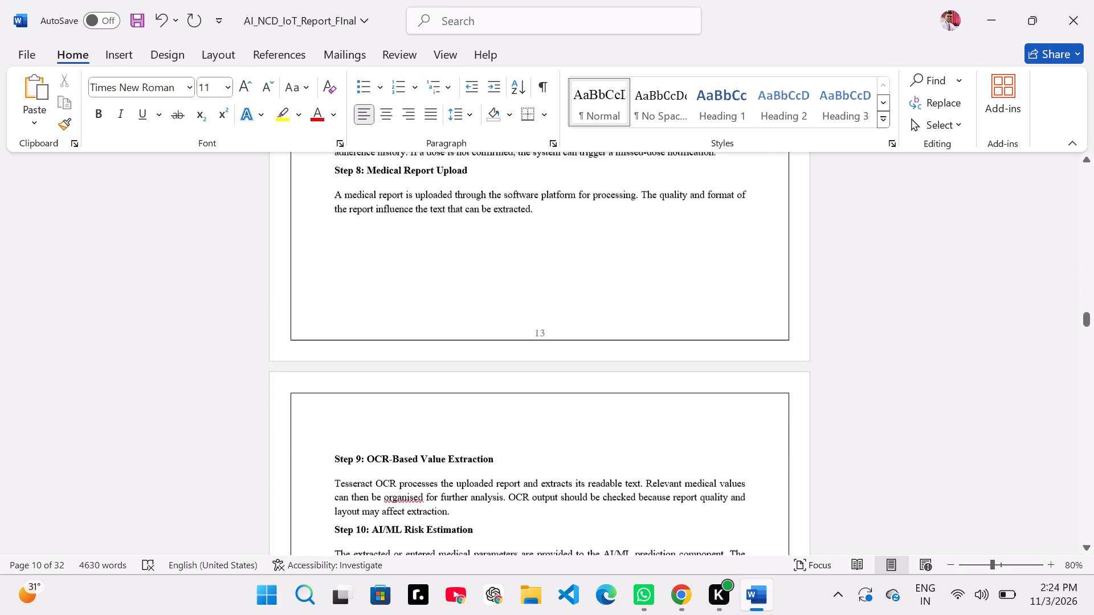
{"action": "scroll", "coordinate": [108, 279], "scroll_direction": "down", "scroll_amount": 8}
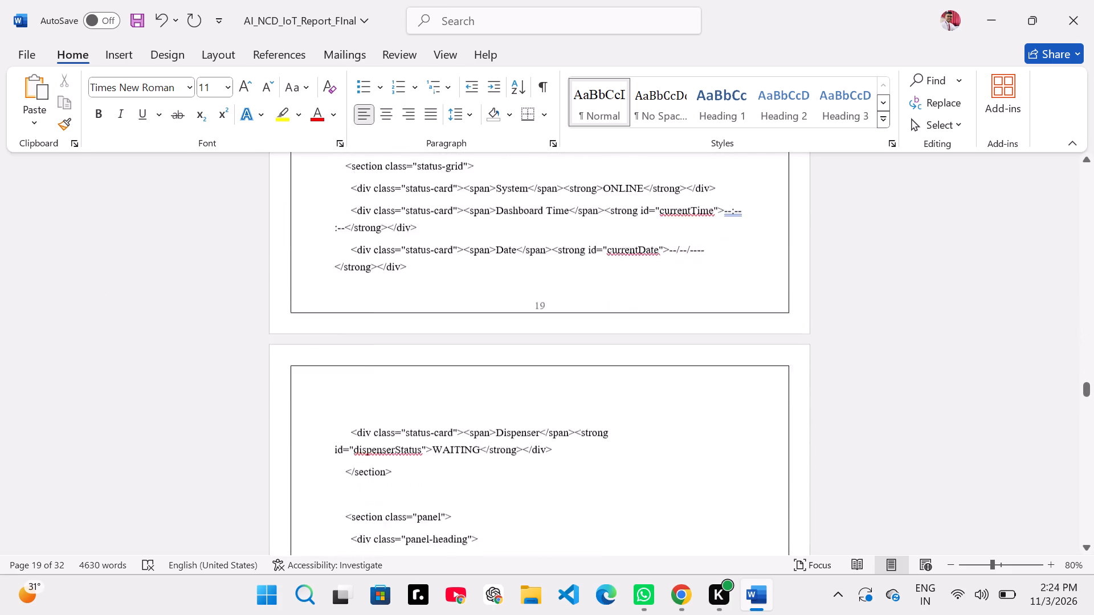
{"action": "scroll", "coordinate": [108, 279], "scroll_direction": "down", "scroll_amount": 12}
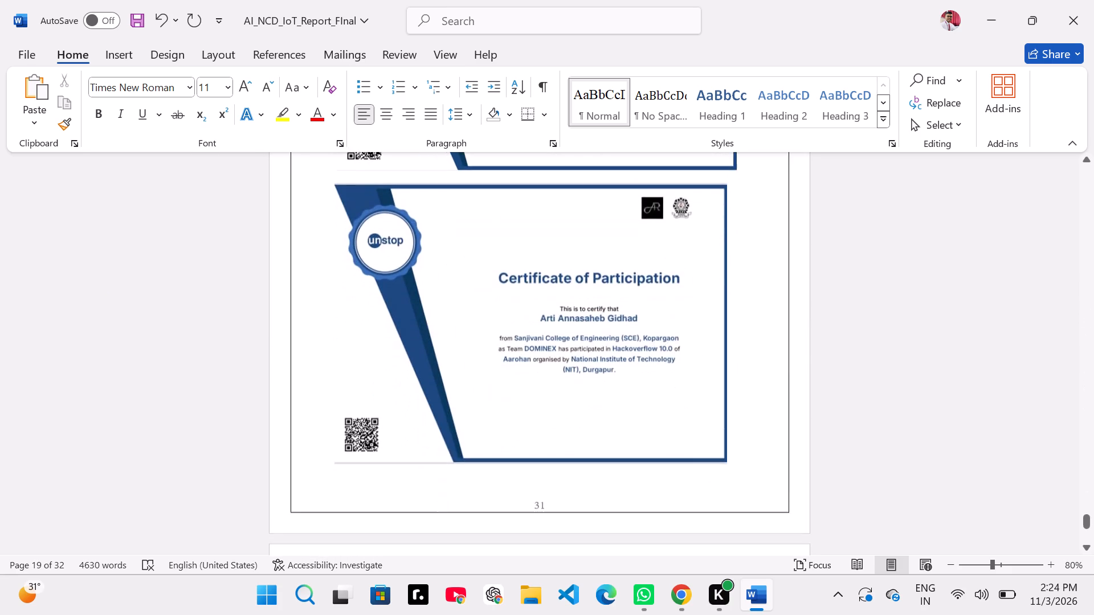
{"action": "scroll", "coordinate": [108, 279], "scroll_direction": "down", "scroll_amount": 5}
{"action": "scroll", "coordinate": [61, 319], "scroll_direction": "down", "scroll_amount": 2}
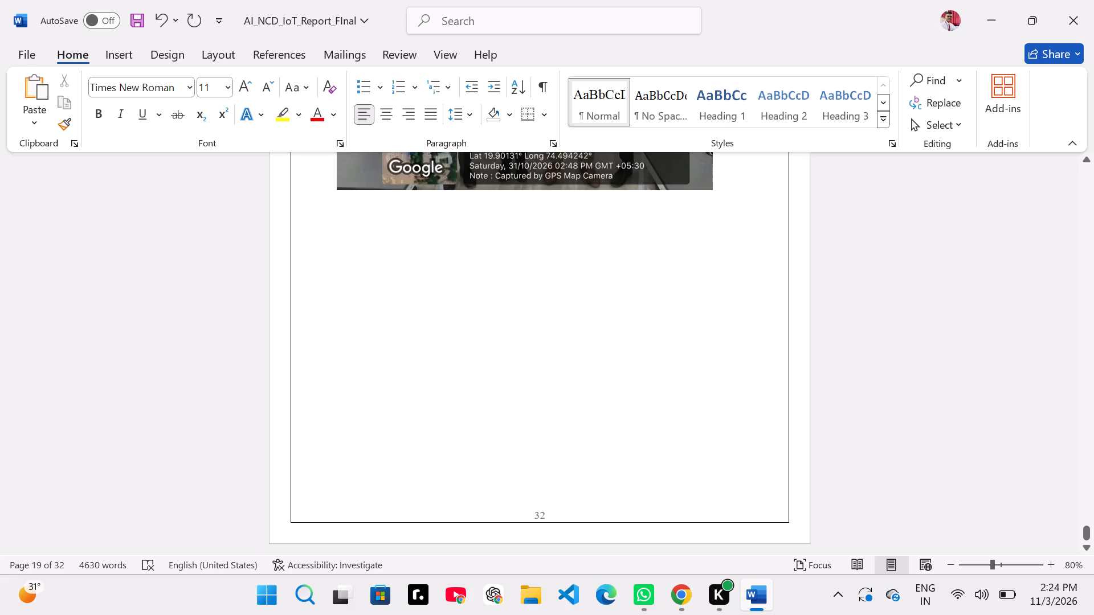
{"action": "scroll", "coordinate": [61, 319], "scroll_direction": "up", "scroll_amount": 3}
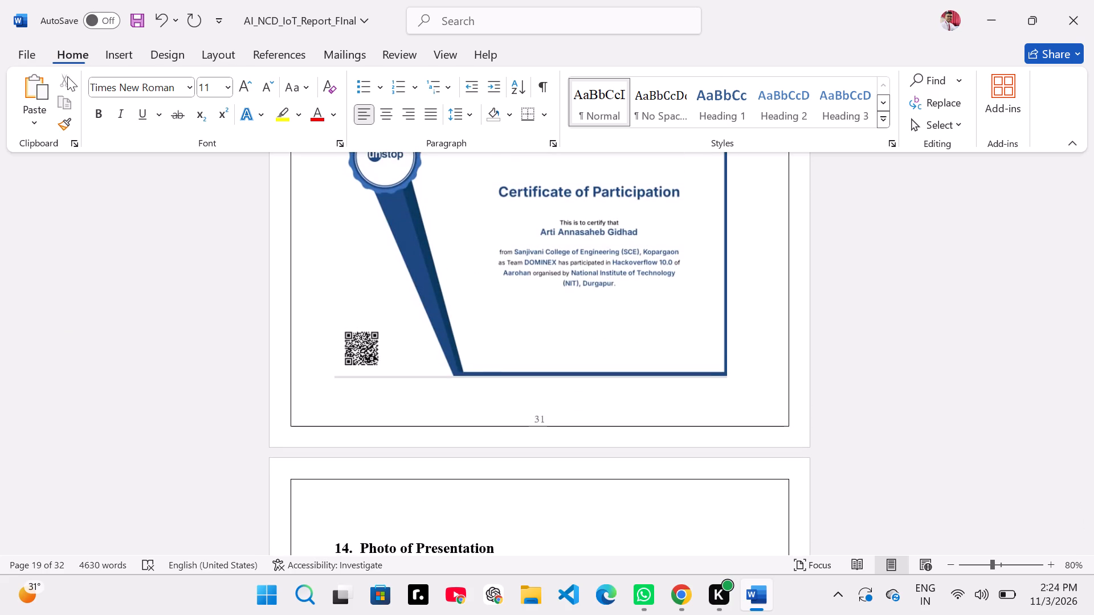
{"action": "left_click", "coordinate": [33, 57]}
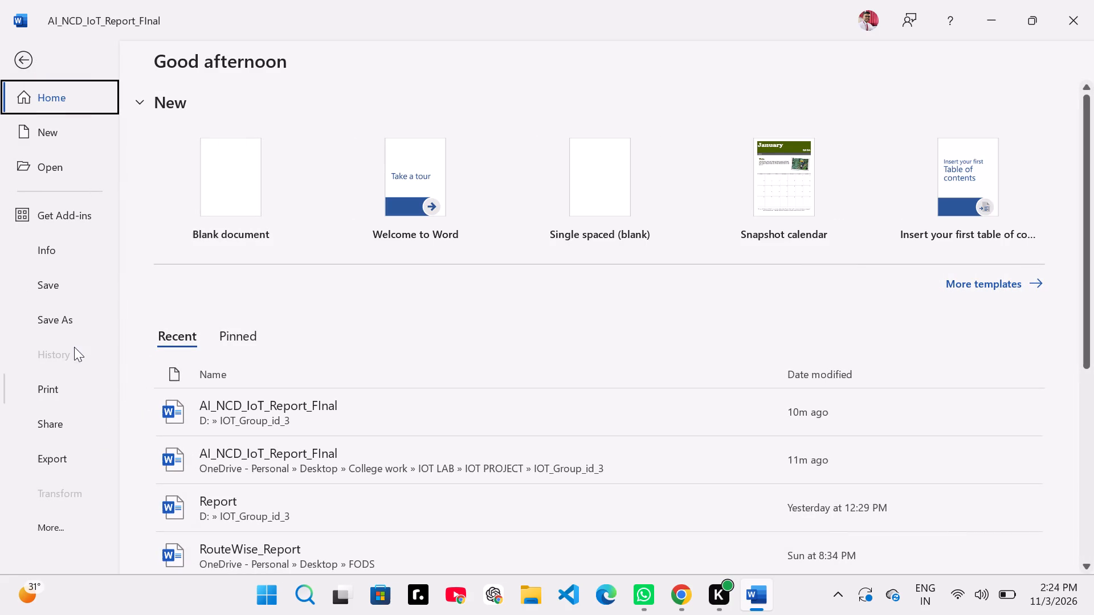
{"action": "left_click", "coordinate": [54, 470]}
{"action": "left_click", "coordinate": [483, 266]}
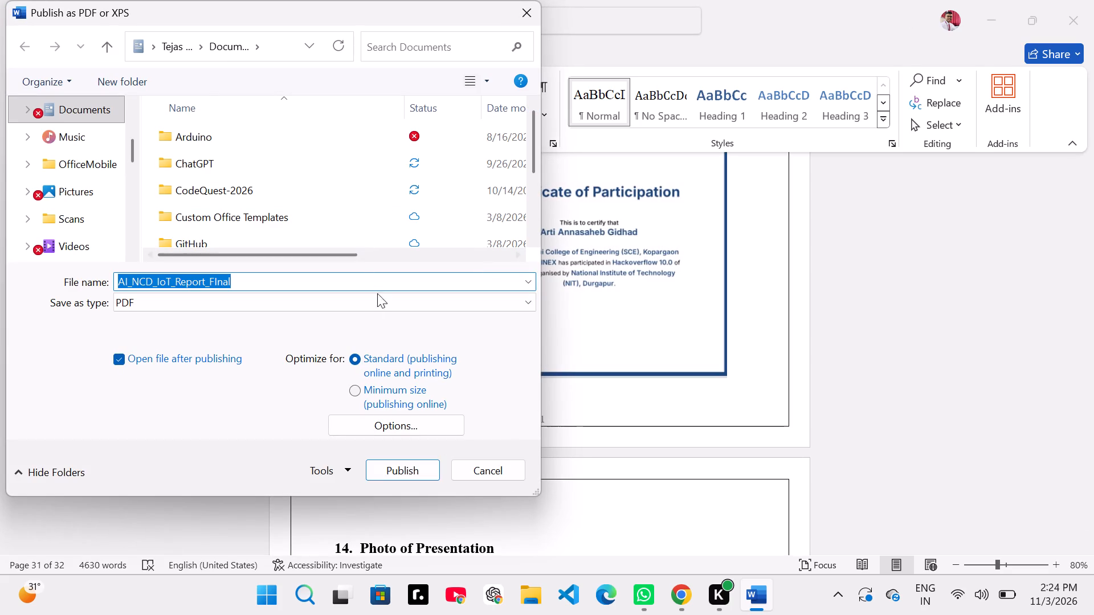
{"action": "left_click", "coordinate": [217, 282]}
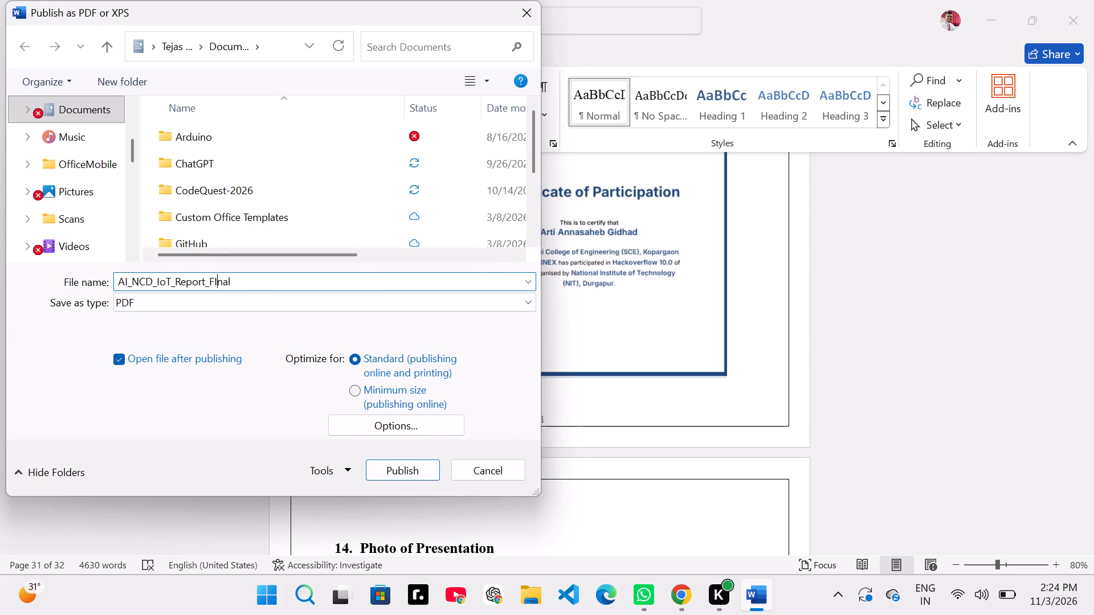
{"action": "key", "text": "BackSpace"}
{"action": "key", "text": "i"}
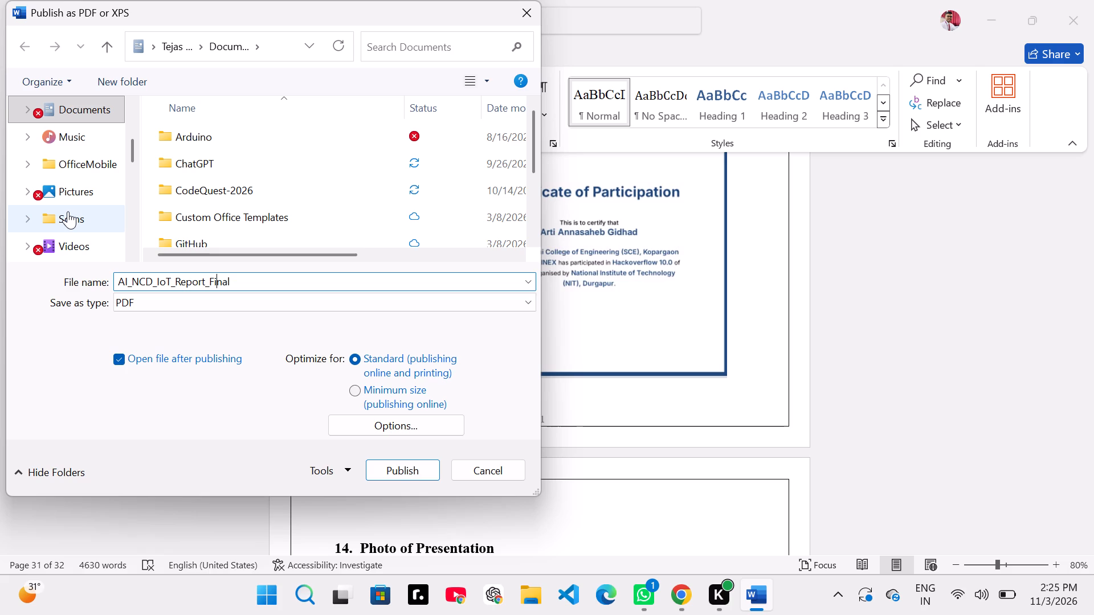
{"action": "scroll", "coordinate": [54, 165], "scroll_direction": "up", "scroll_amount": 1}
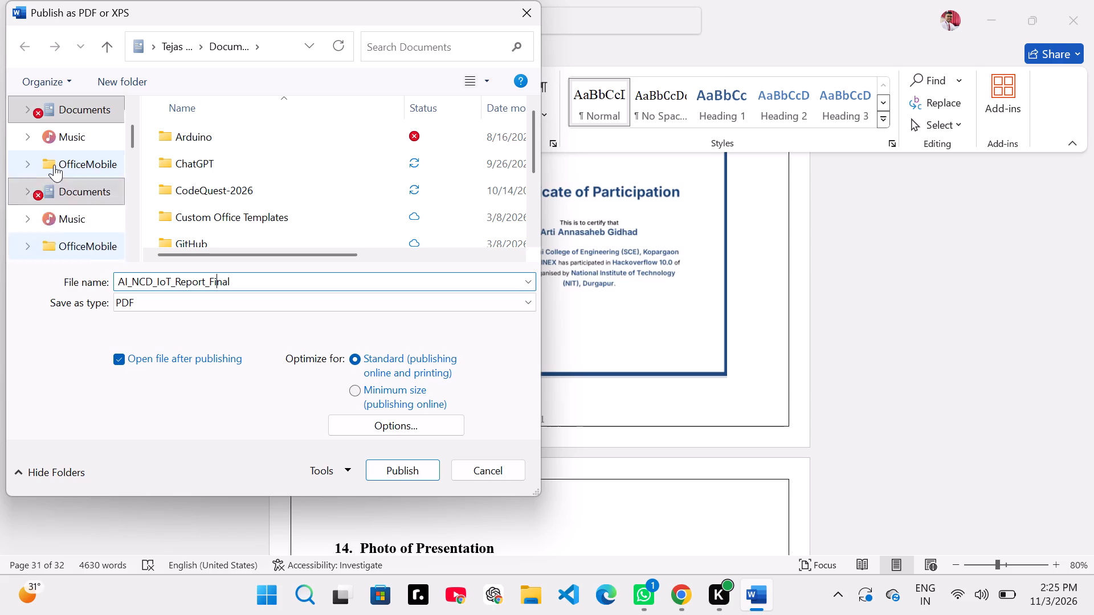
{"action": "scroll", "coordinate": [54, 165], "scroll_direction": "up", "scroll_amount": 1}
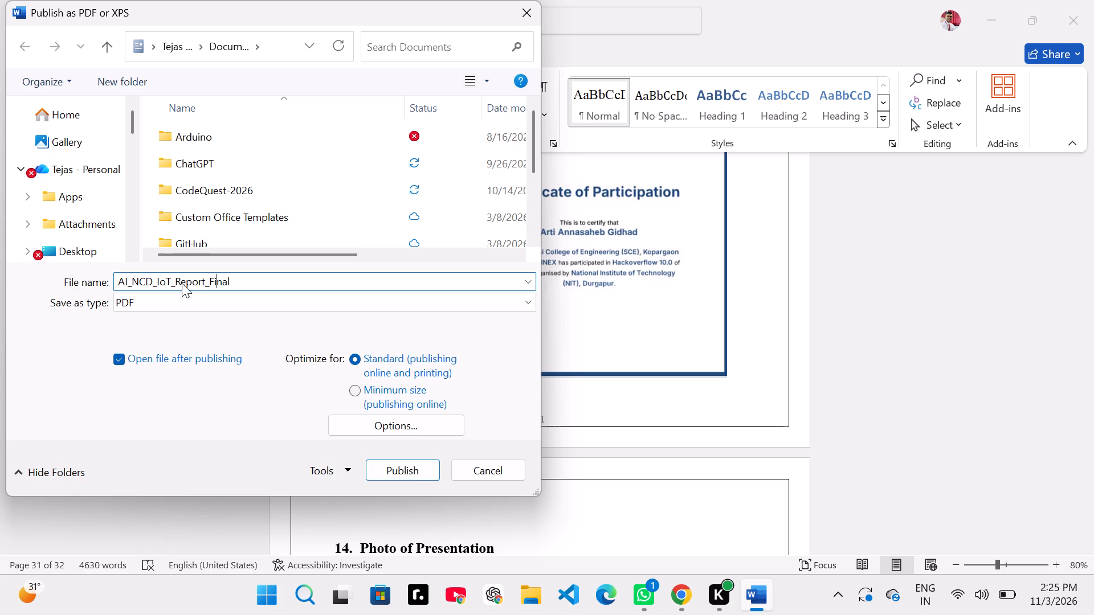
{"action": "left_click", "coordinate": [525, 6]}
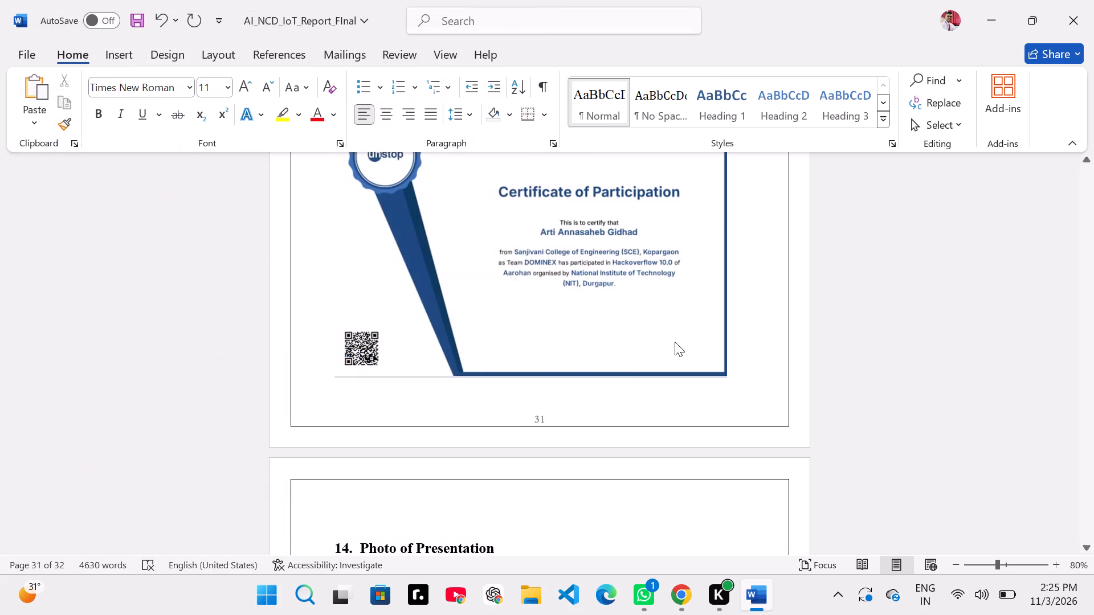
Examine the report's title page and certificate page side by side from the start of the document.
{"action": "scroll", "coordinate": [675, 342], "scroll_direction": "up", "scroll_amount": 20}
{"action": "scroll", "coordinate": [675, 342], "scroll_direction": "up", "scroll_amount": 20}
{"action": "scroll", "coordinate": [675, 342], "scroll_direction": "up", "scroll_amount": 16}
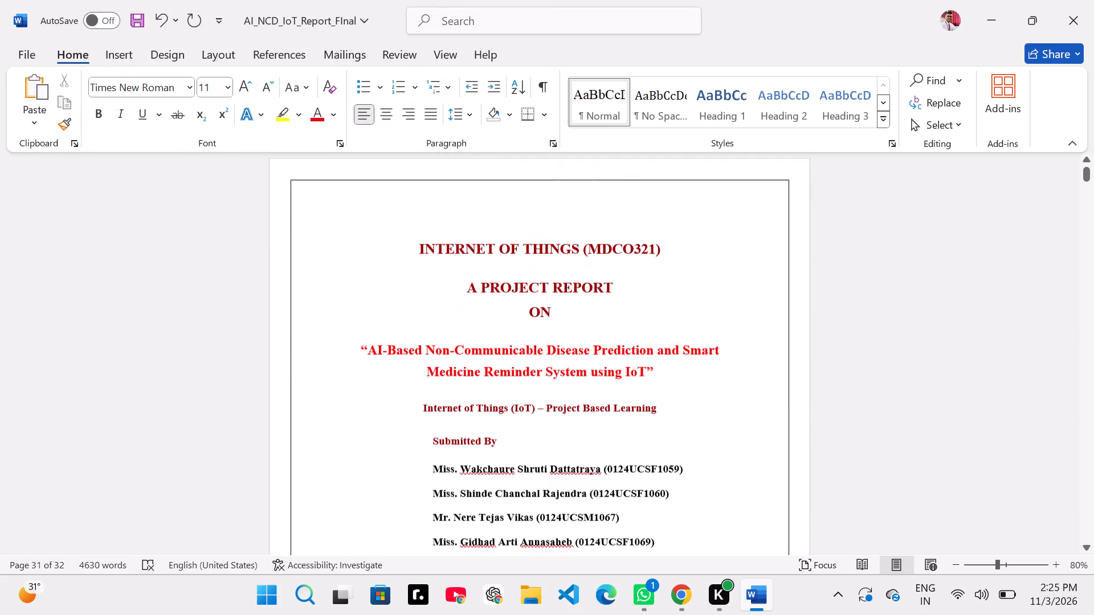
{"action": "scroll", "coordinate": [675, 342], "scroll_direction": "down", "scroll_amount": 4, "text": "ctrl"}
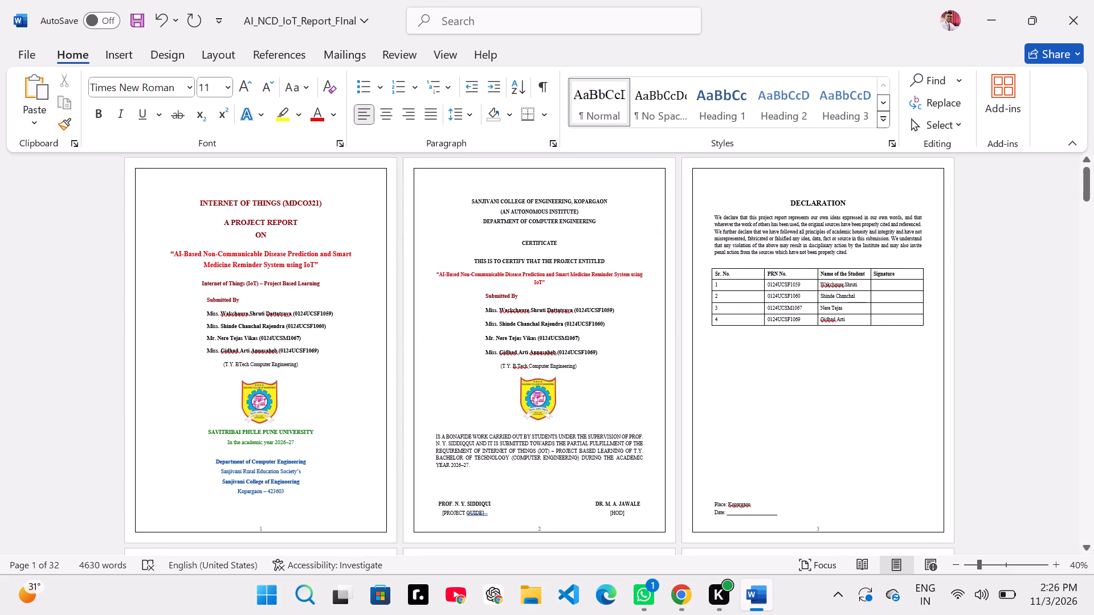
{"action": "scroll", "coordinate": [279, 502], "scroll_direction": "up", "scroll_amount": 4, "text": "ctrl"}
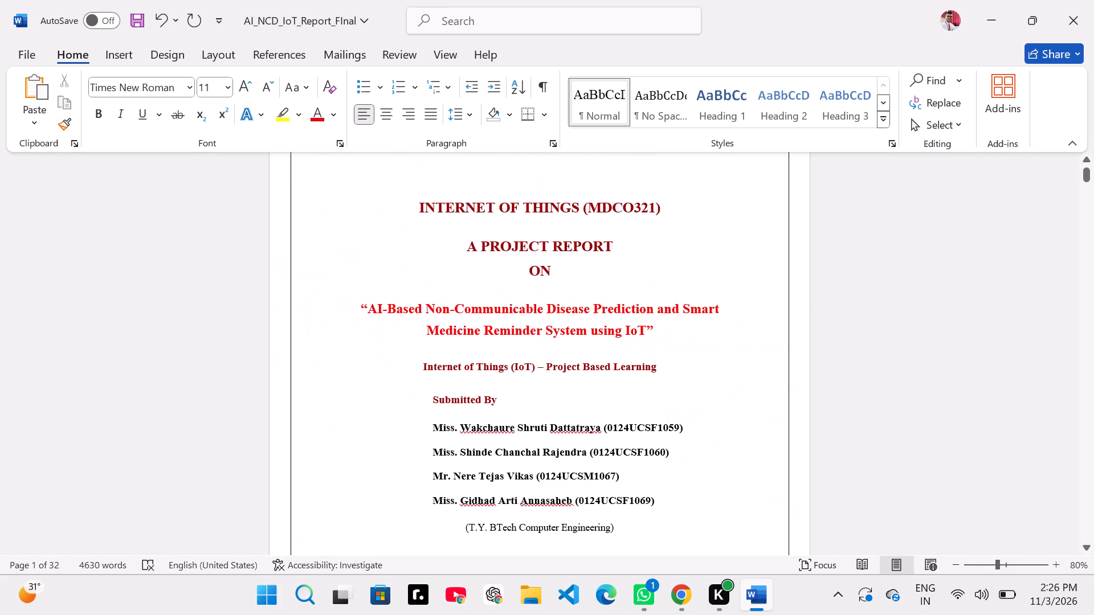
{"action": "scroll", "coordinate": [286, 475], "scroll_direction": "down", "scroll_amount": 1, "text": "ctrl"}
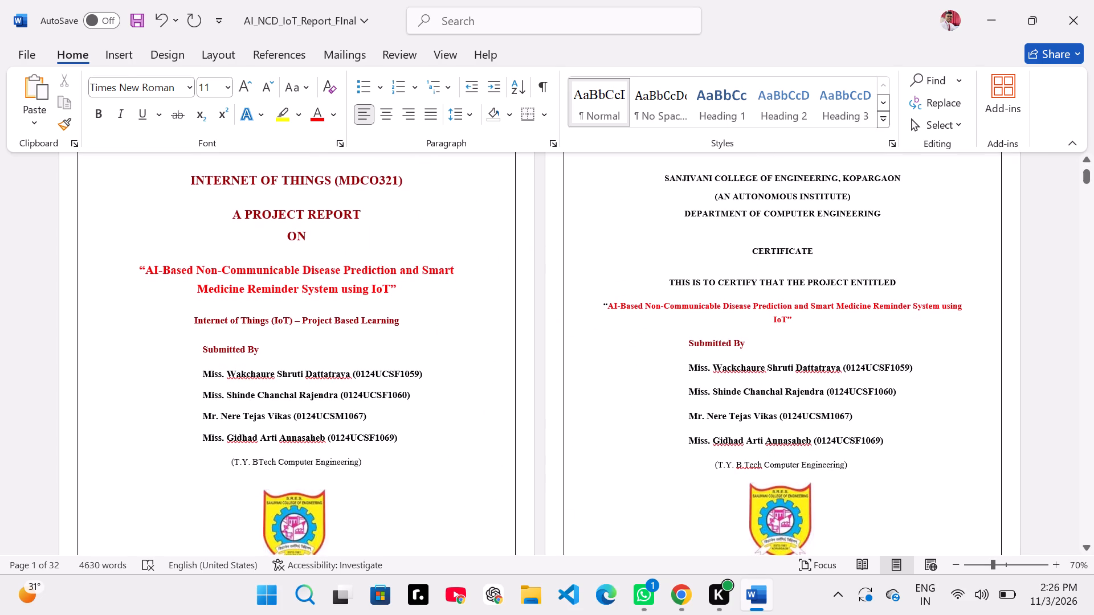
{"action": "scroll", "coordinate": [439, 389], "scroll_direction": "down", "scroll_amount": 1}
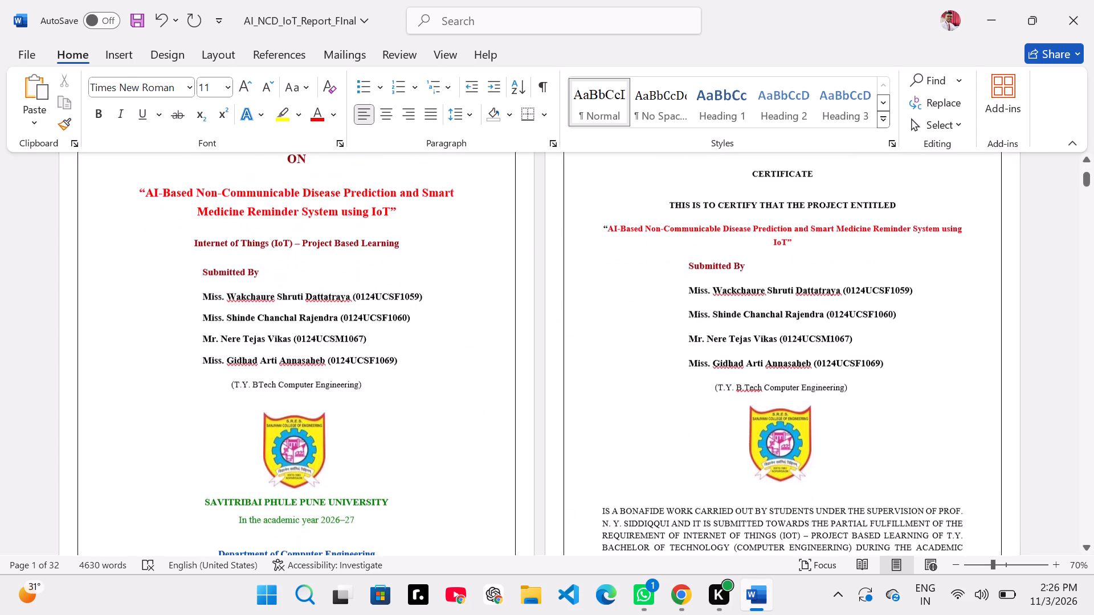
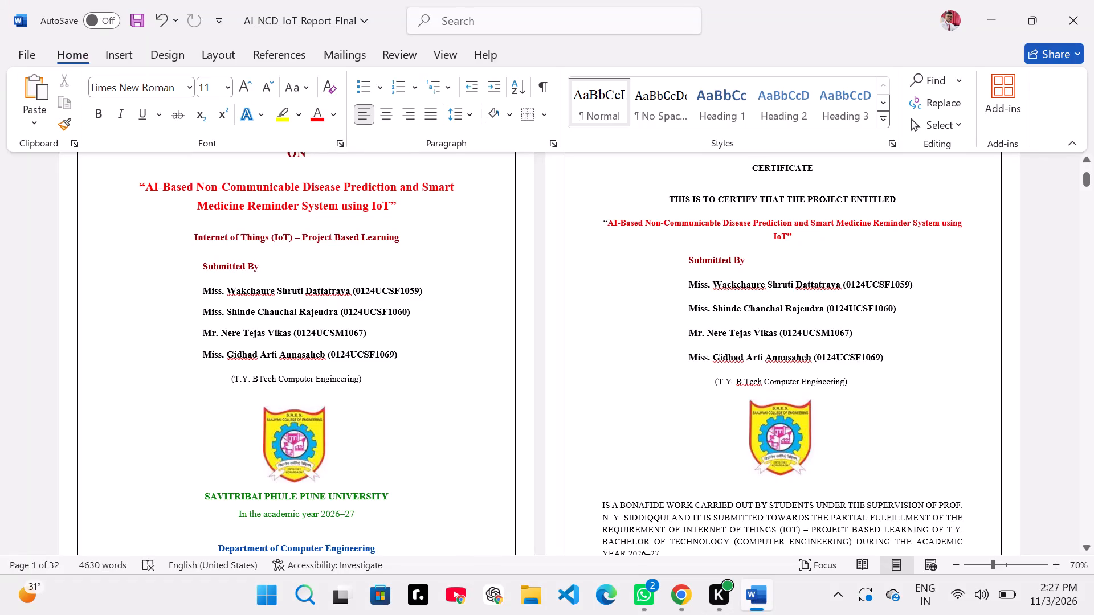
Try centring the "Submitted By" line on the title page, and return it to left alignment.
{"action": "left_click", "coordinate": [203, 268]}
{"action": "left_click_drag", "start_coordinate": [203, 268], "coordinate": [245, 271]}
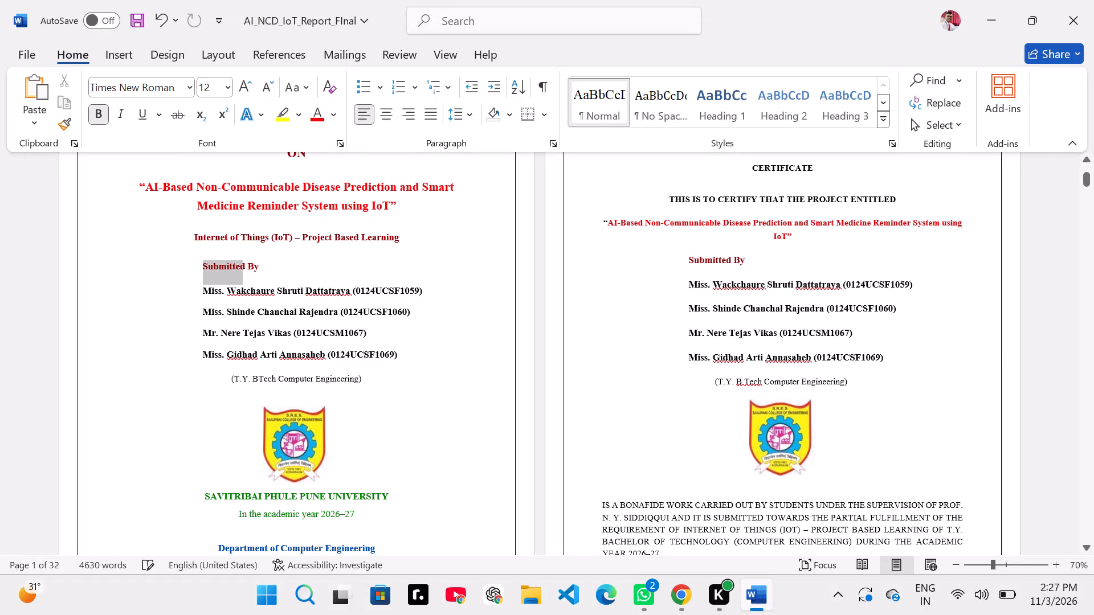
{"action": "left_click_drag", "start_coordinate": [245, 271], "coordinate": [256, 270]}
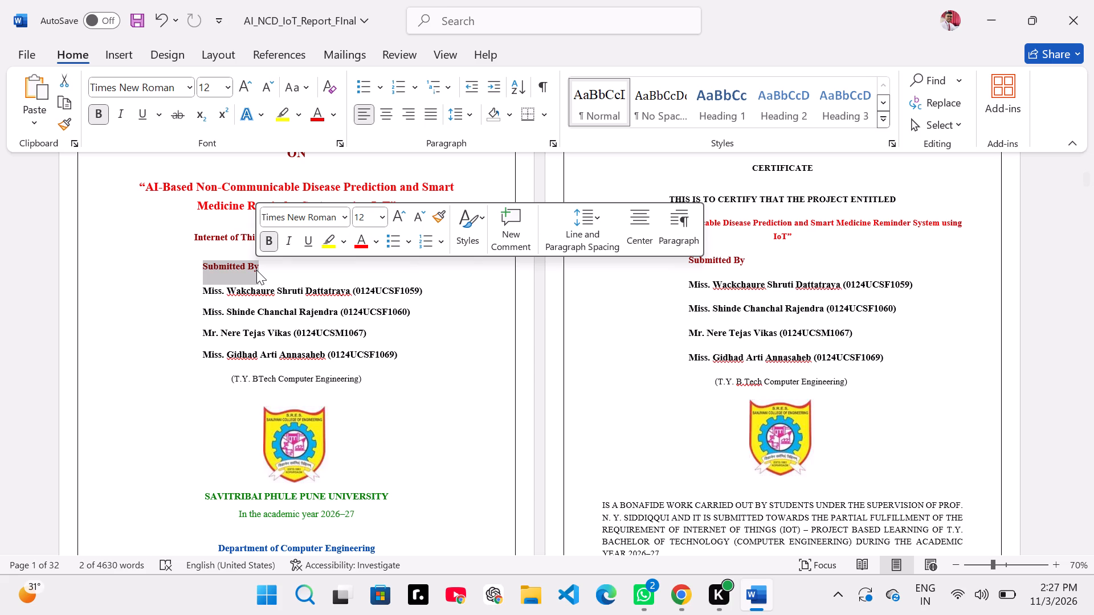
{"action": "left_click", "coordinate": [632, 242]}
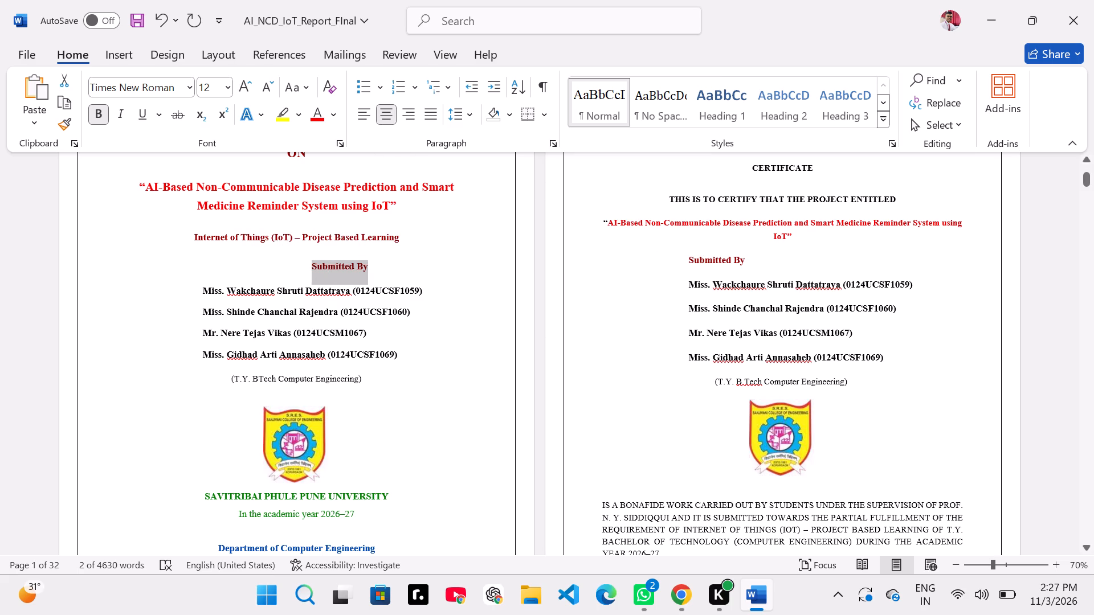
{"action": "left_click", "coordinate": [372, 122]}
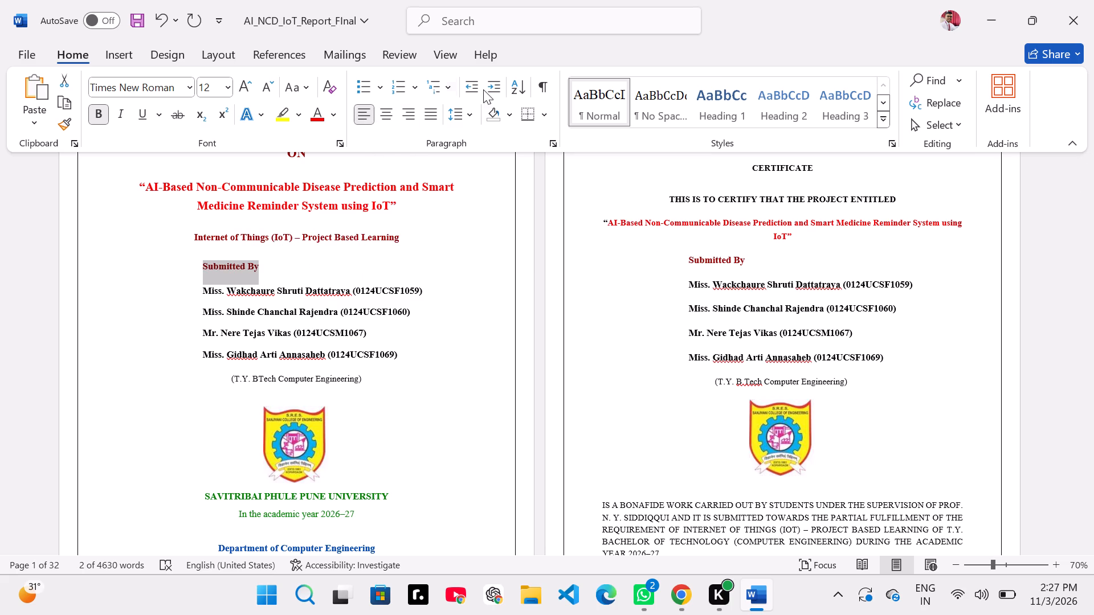
Increase the indent of the "Submitted By" line on the title page by two levels.
{"action": "left_click", "coordinate": [496, 92]}
{"action": "left_click", "coordinate": [496, 92]}
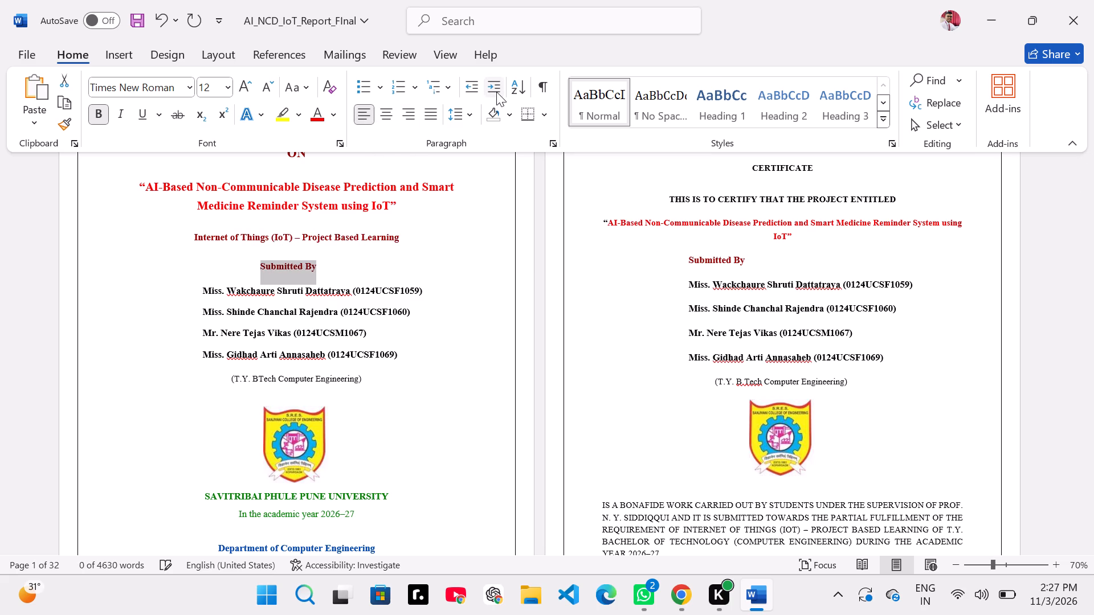
{"action": "left_click", "coordinate": [496, 92]}
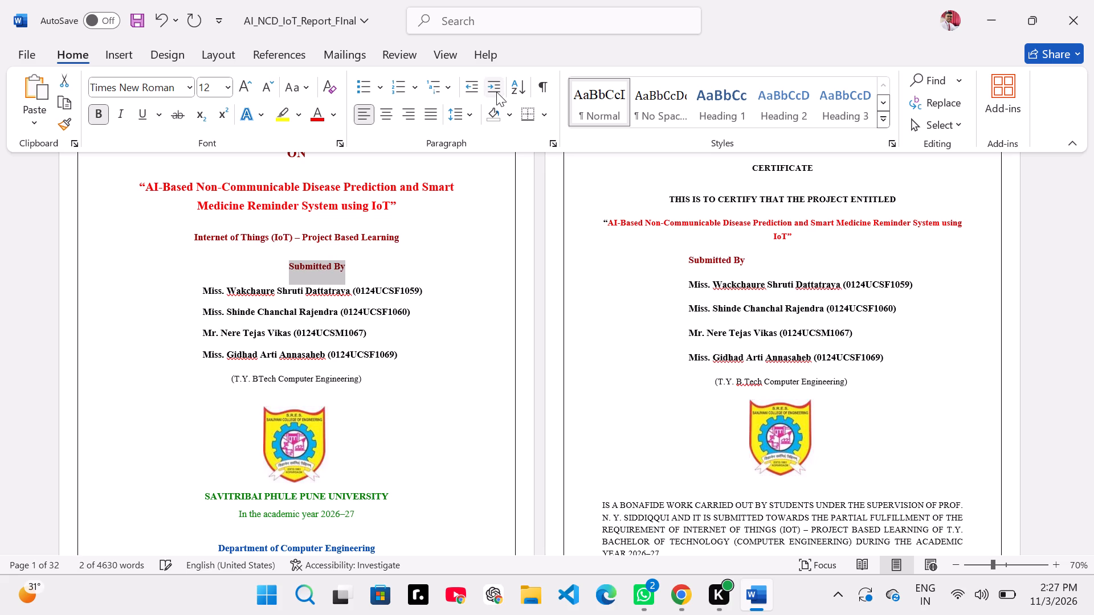
{"action": "left_click", "coordinate": [473, 88]}
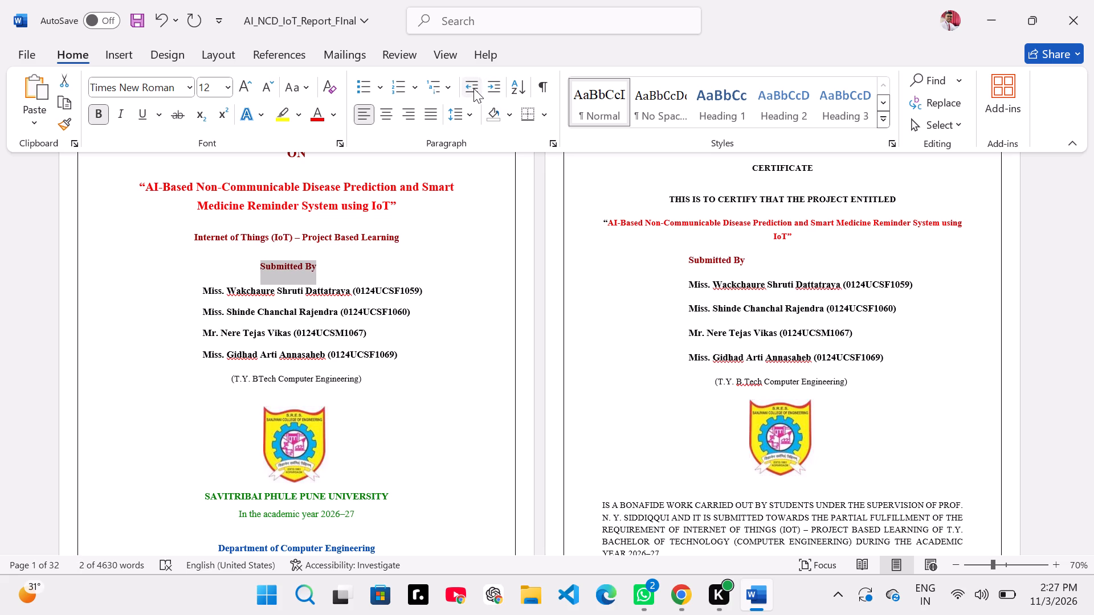
Examine the layout of the title page and the certificate page from the project title down to the page numbers.
{"action": "scroll", "coordinate": [294, 391], "scroll_direction": "down", "scroll_amount": 1}
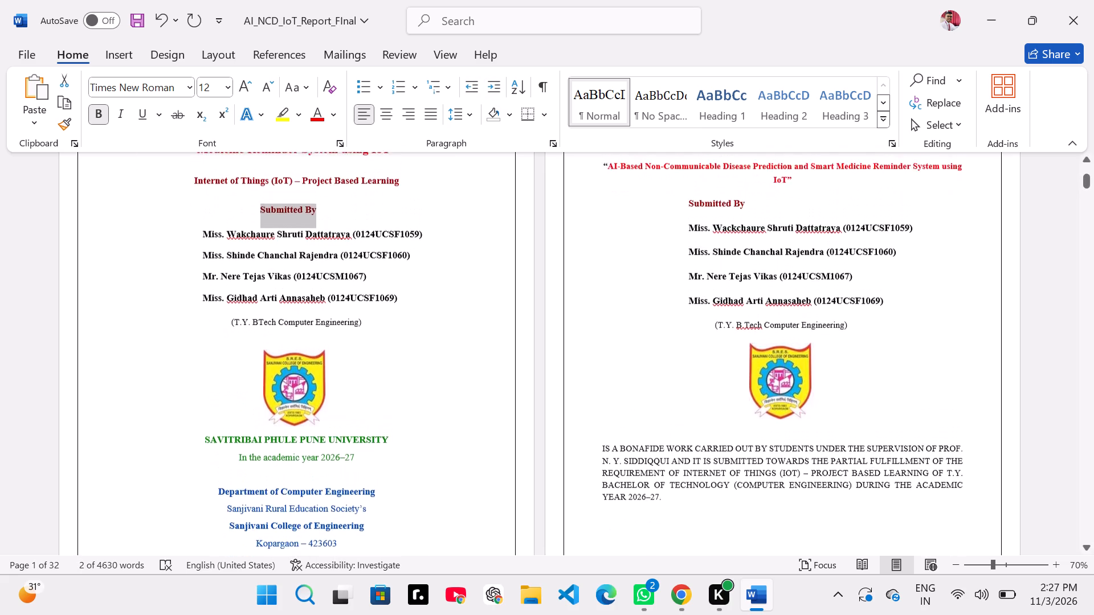
{"action": "scroll", "coordinate": [294, 391], "scroll_direction": "down", "scroll_amount": 1}
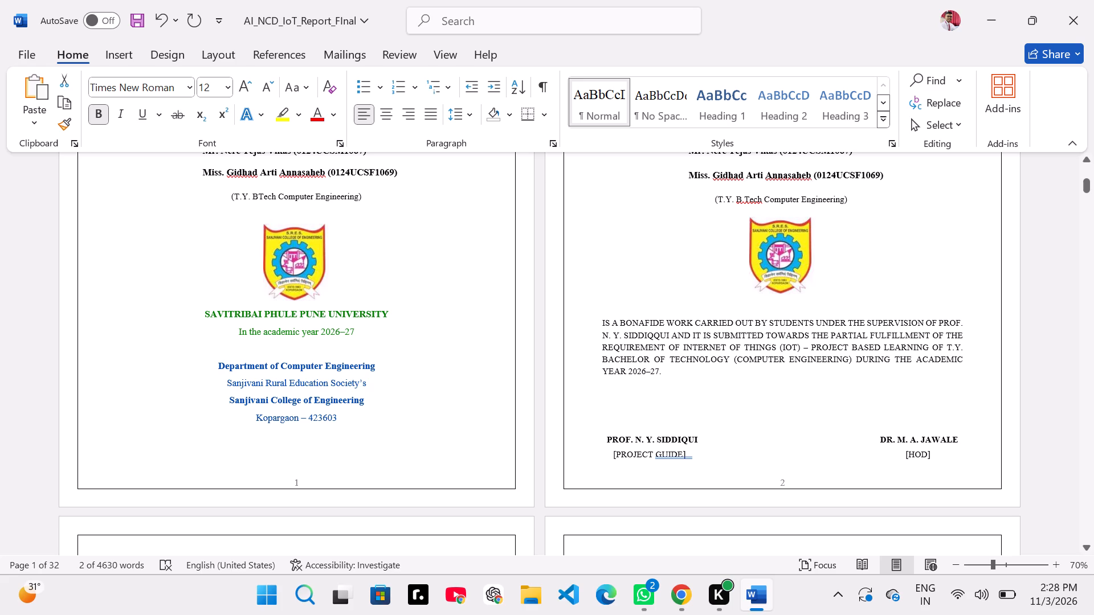
{"action": "scroll", "coordinate": [313, 423], "scroll_direction": "up", "scroll_amount": 2}
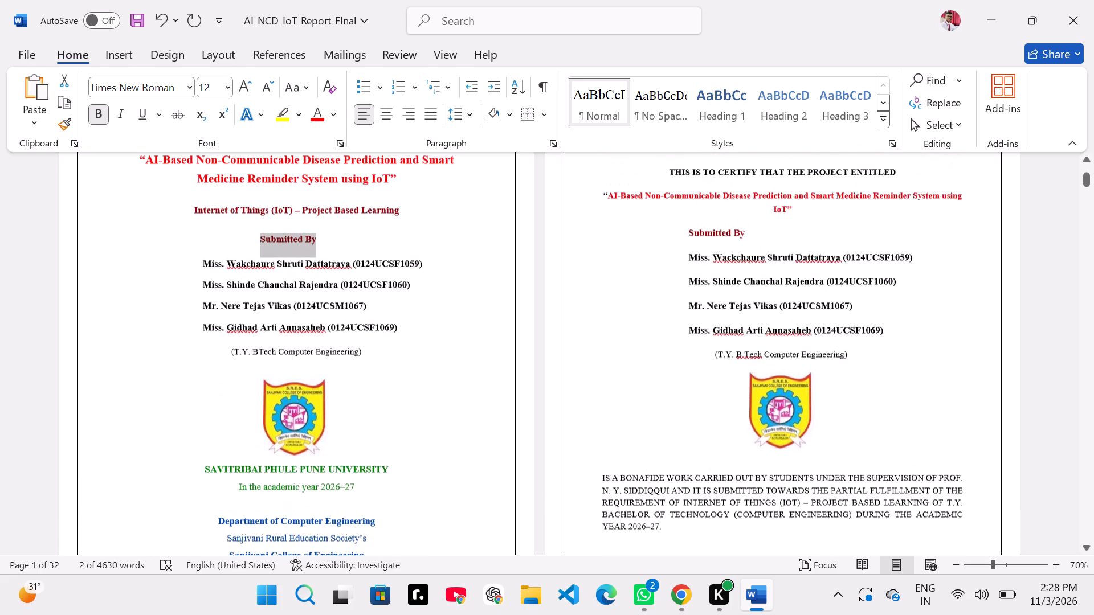
{"action": "scroll", "coordinate": [313, 423], "scroll_direction": "up", "scroll_amount": 1}
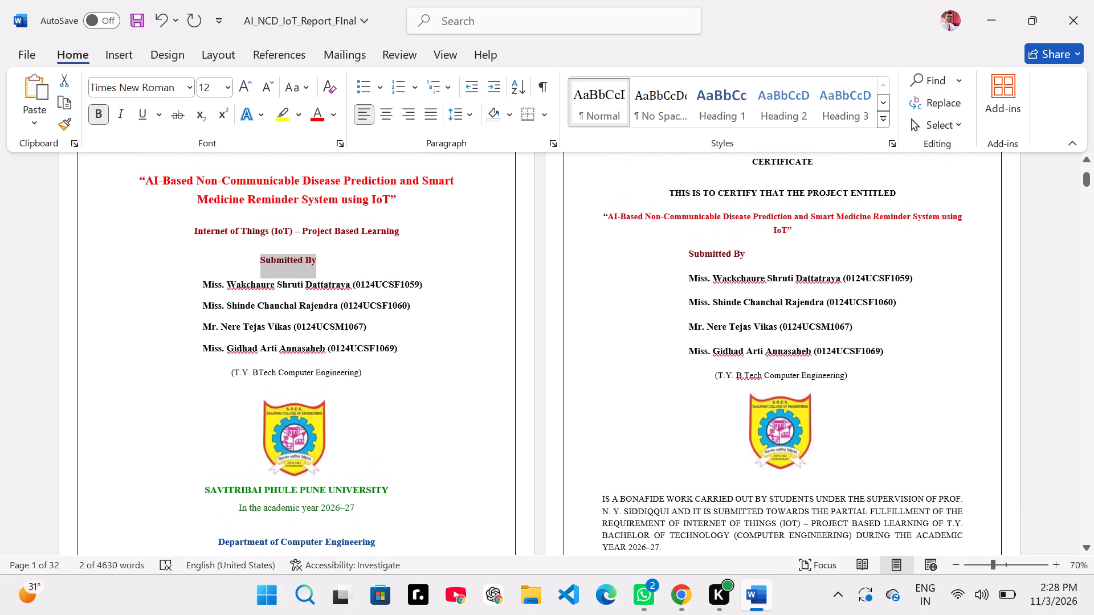
{"action": "scroll", "coordinate": [313, 423], "scroll_direction": "down", "scroll_amount": 2}
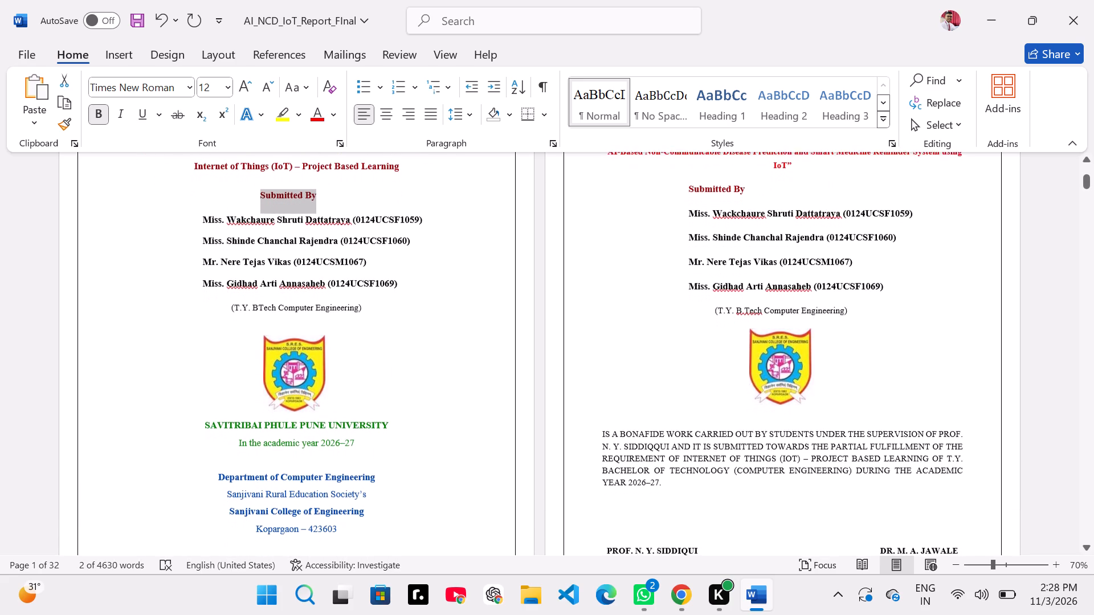
{"action": "scroll", "coordinate": [313, 423], "scroll_direction": "down", "scroll_amount": 2}
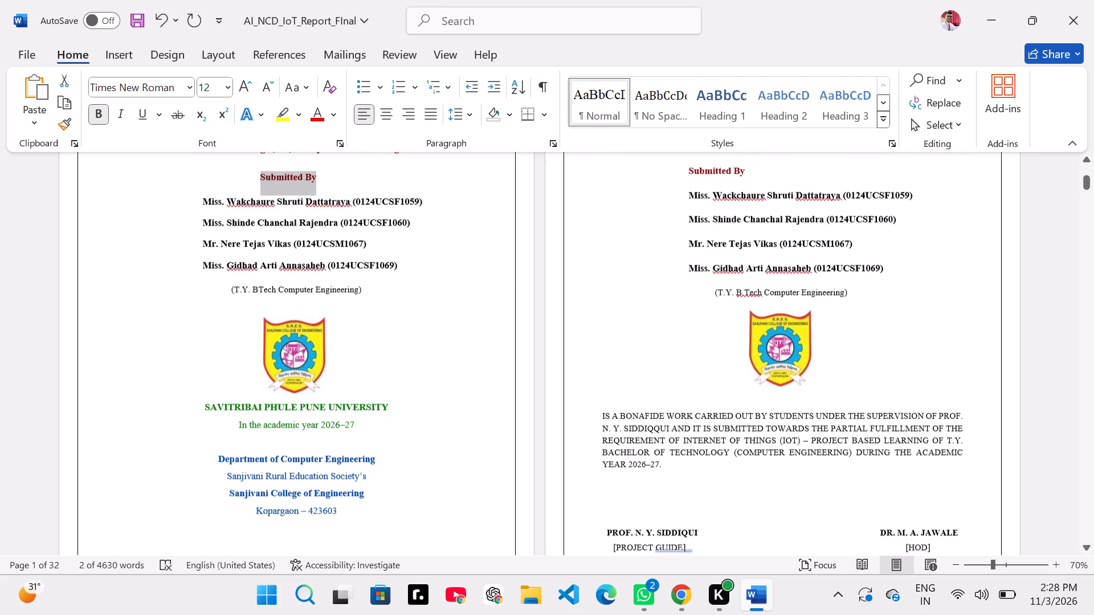
{"action": "scroll", "coordinate": [313, 423], "scroll_direction": "down", "scroll_amount": 1}
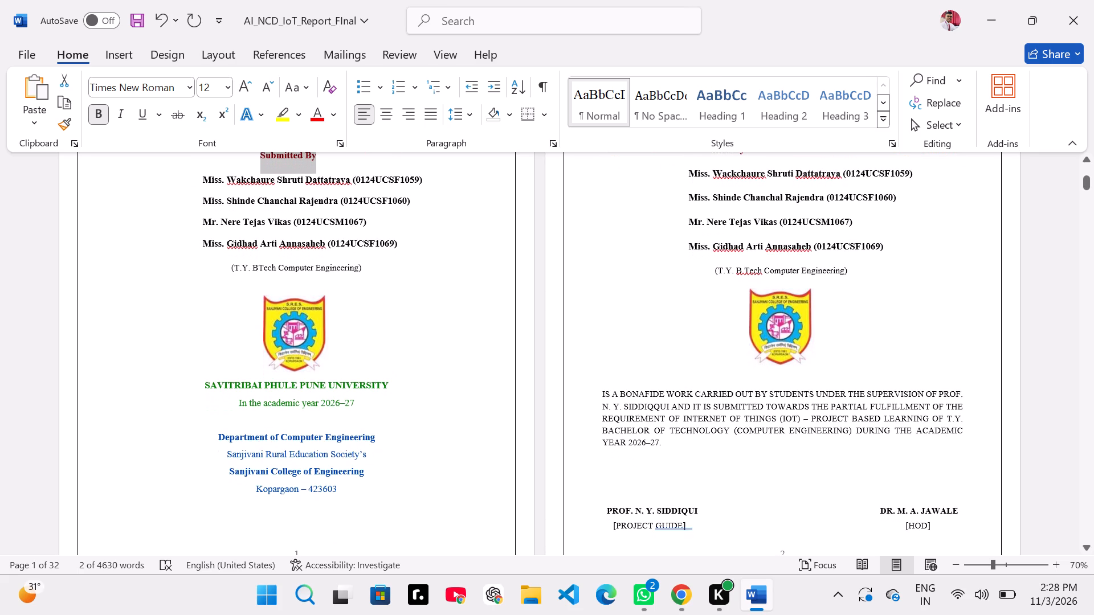
{"action": "scroll", "coordinate": [277, 447], "scroll_direction": "down", "scroll_amount": 2}
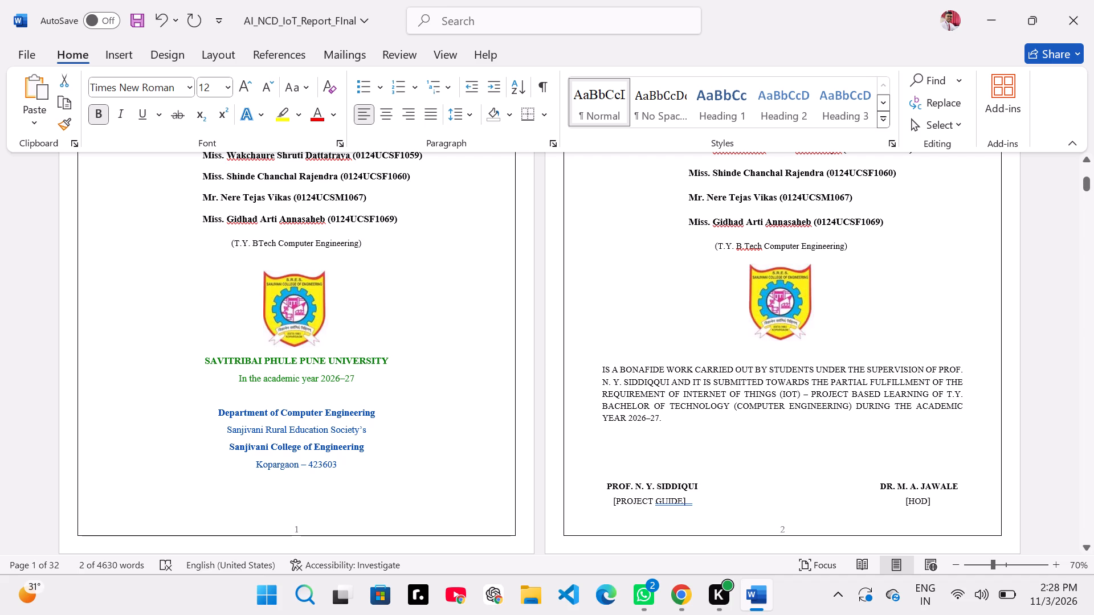
Set the "SAVITRIBAI PHULE PUNE UNIVERSITY" line on the title page to font size 14.
{"action": "left_click_drag", "start_coordinate": [202, 358], "coordinate": [356, 378]}
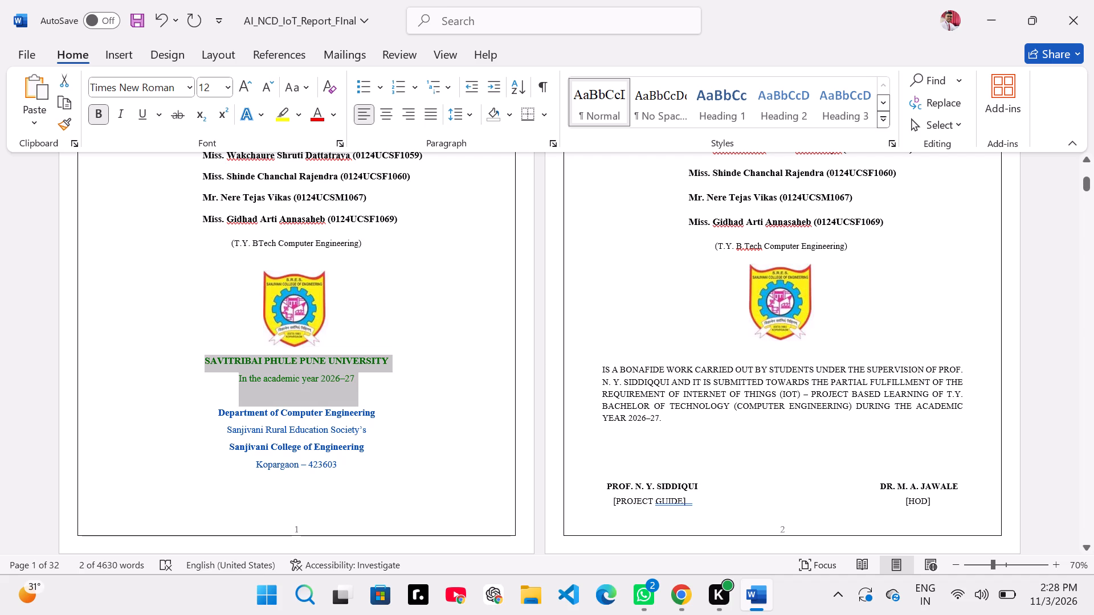
{"action": "left_click_drag", "start_coordinate": [356, 378], "coordinate": [357, 378]}
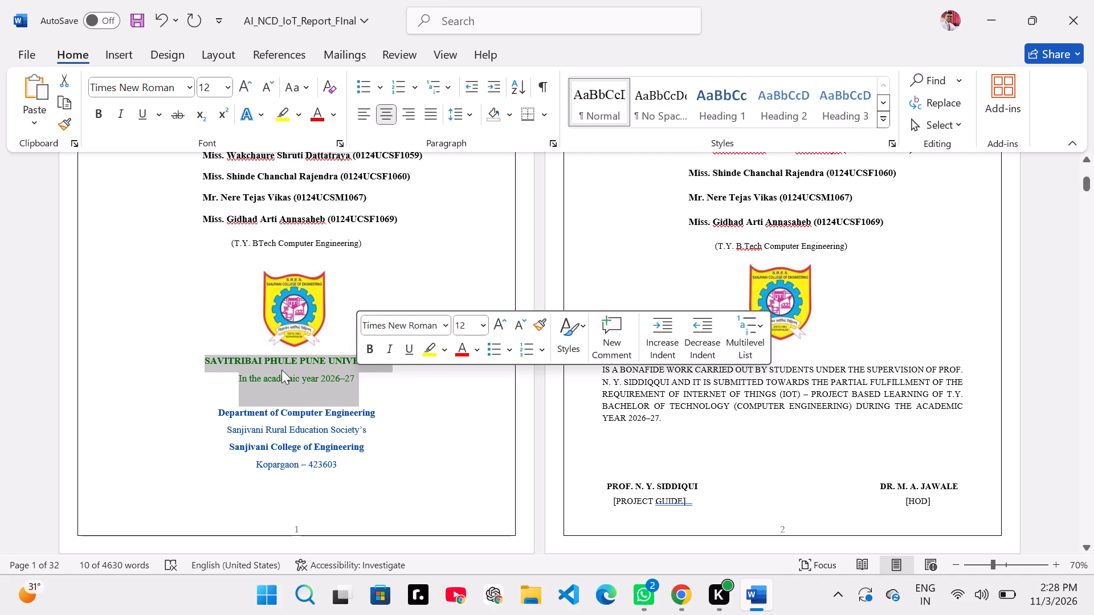
{"action": "left_click", "coordinate": [281, 370]}
{"action": "left_click_drag", "start_coordinate": [205, 362], "coordinate": [382, 361]}
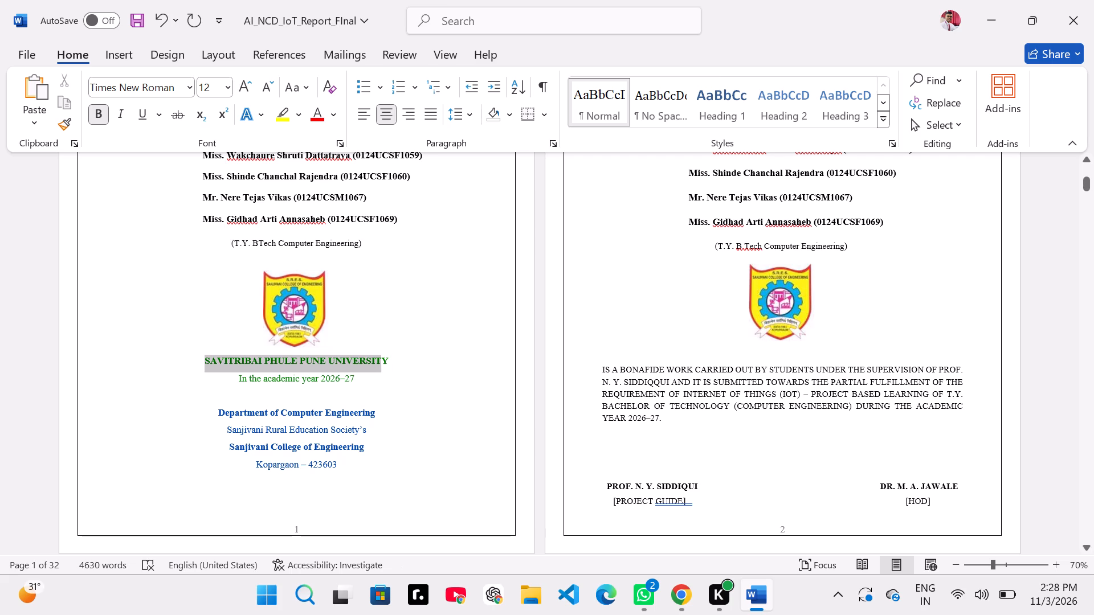
{"action": "left_click_drag", "start_coordinate": [382, 361], "coordinate": [393, 361]}
{"action": "left_click", "coordinate": [543, 311]}
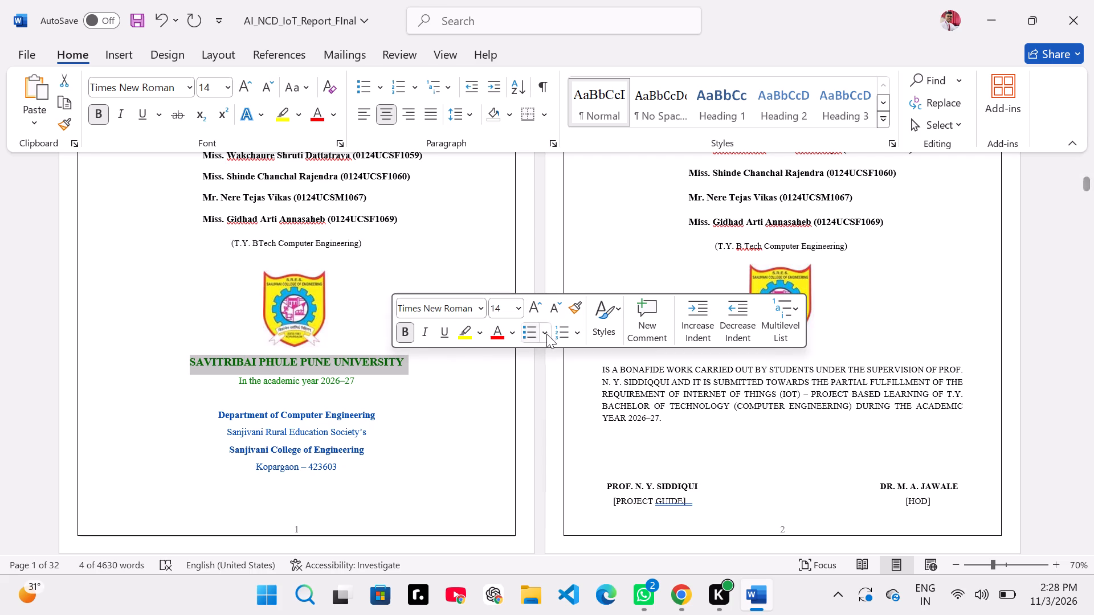
Set the line spacing of the "SAVITRIBAI PHULE PUNE UNIVERSITY" line to 1.5.
{"action": "left_click", "coordinate": [470, 110]}
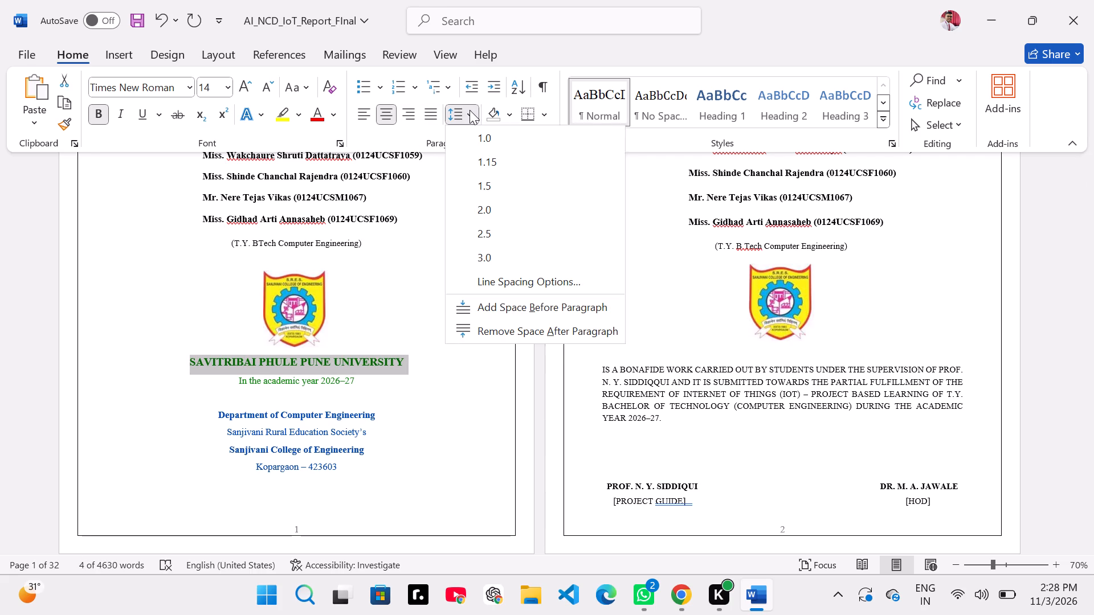
{"action": "left_click", "coordinate": [485, 179]}
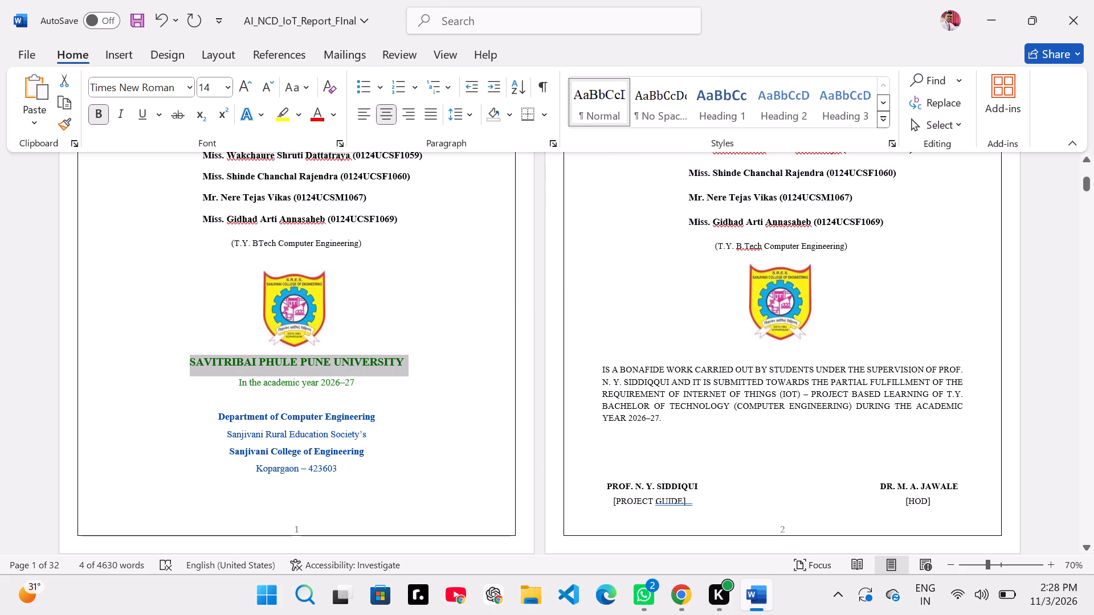
{"action": "left_click", "coordinate": [345, 465]}
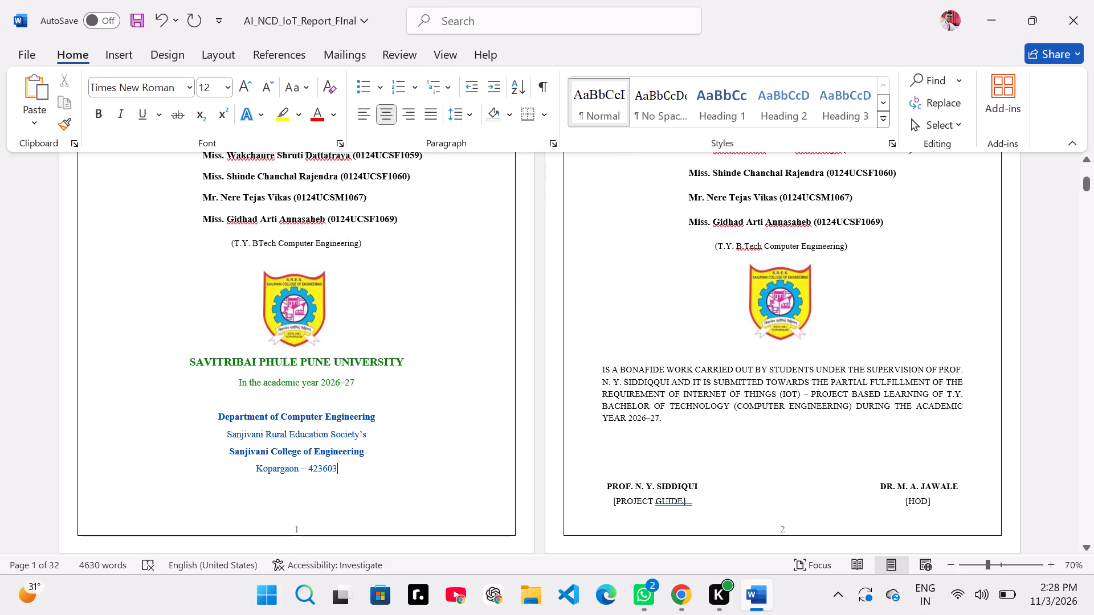
Make the "IS A BONAFIDE WORK CARRIED OUT BY STUDENTS" paragraph on the certificate page bold.
{"action": "scroll", "coordinate": [345, 465], "scroll_direction": "up", "scroll_amount": 3}
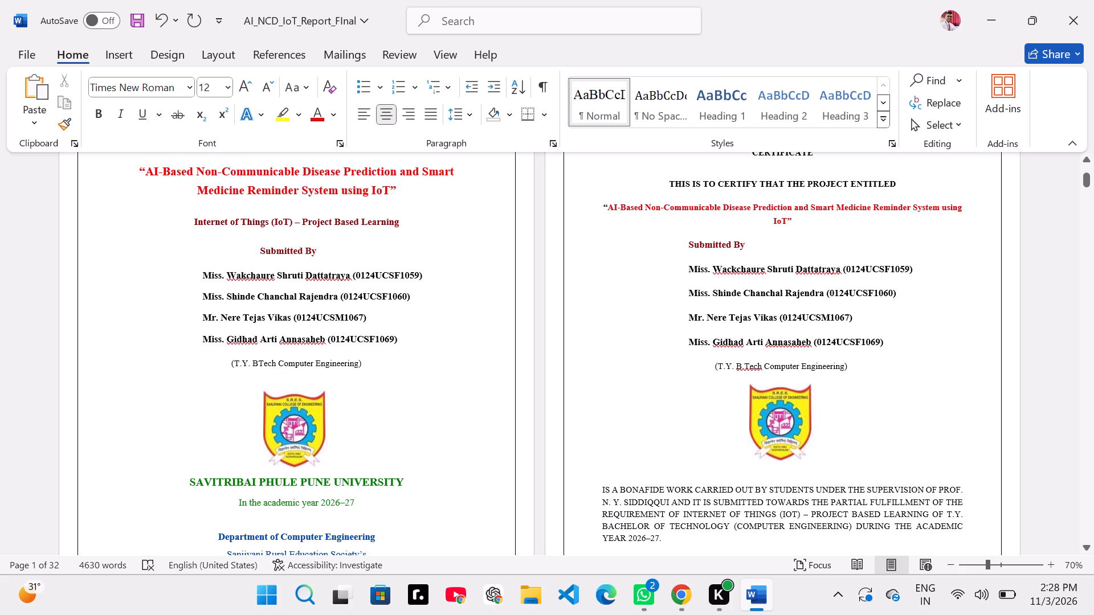
{"action": "scroll", "coordinate": [870, 341], "scroll_direction": "down", "scroll_amount": 1}
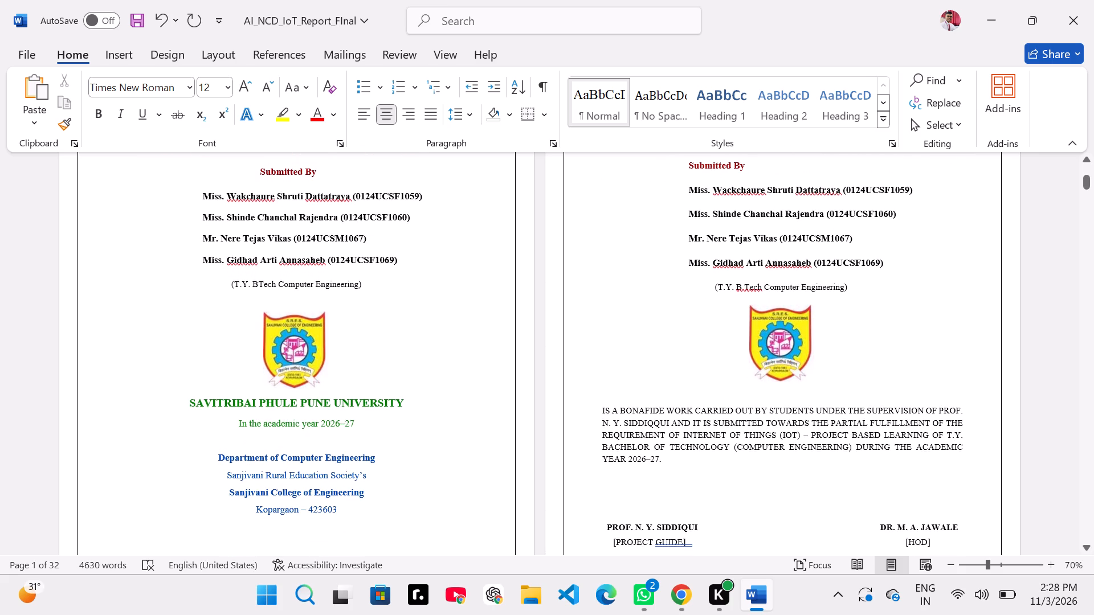
{"action": "left_click_drag", "start_coordinate": [599, 415], "coordinate": [666, 456]}
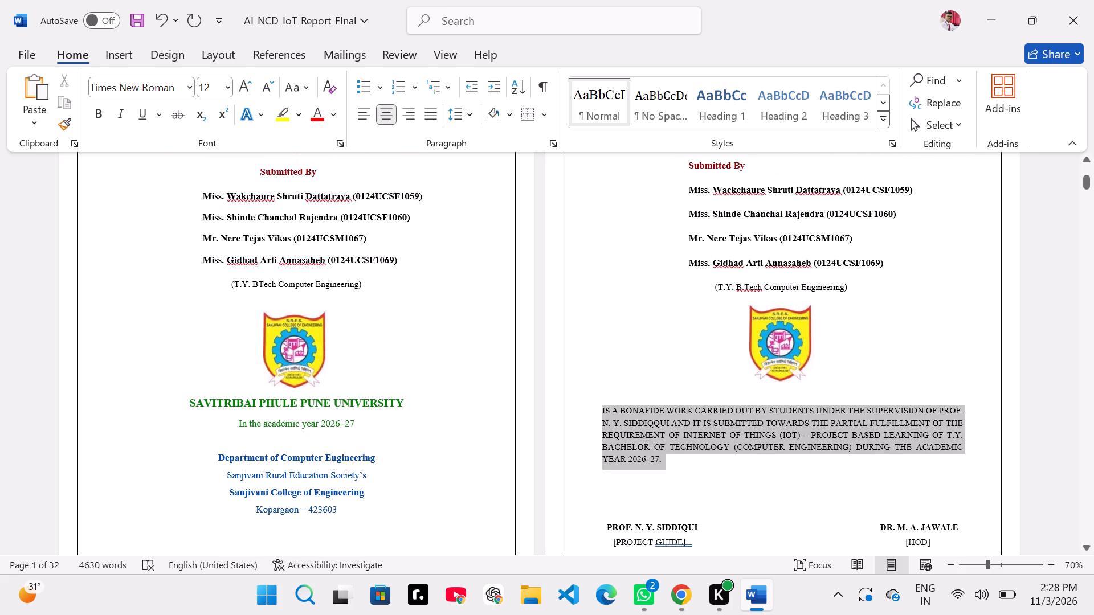
{"action": "left_click_drag", "start_coordinate": [666, 456], "coordinate": [667, 456]}
{"action": "key", "text": "ctrl+b"}
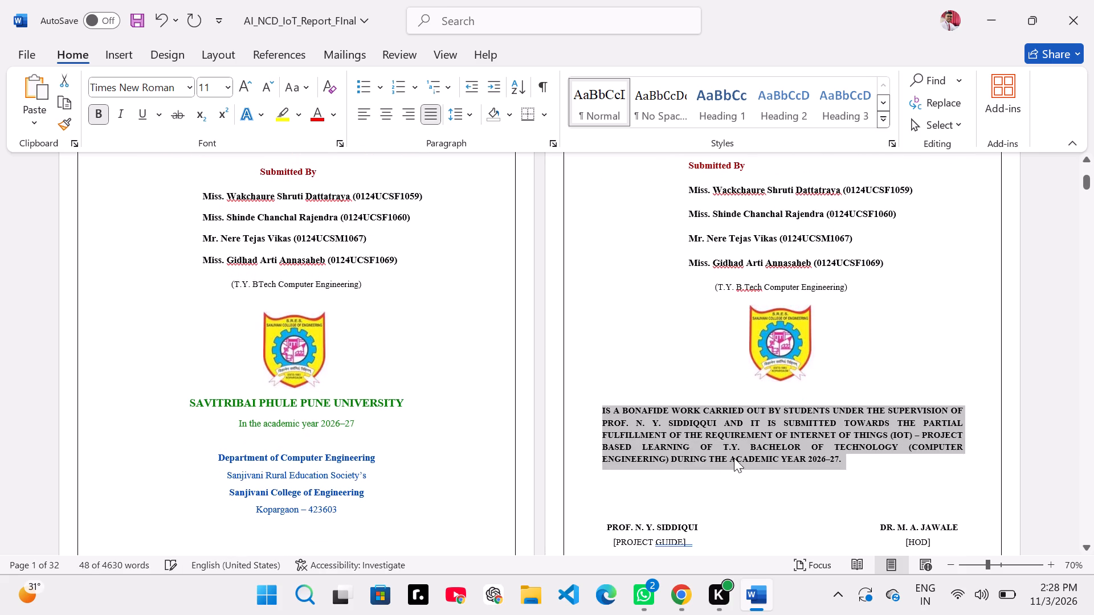
{"action": "left_click", "coordinate": [875, 458]}
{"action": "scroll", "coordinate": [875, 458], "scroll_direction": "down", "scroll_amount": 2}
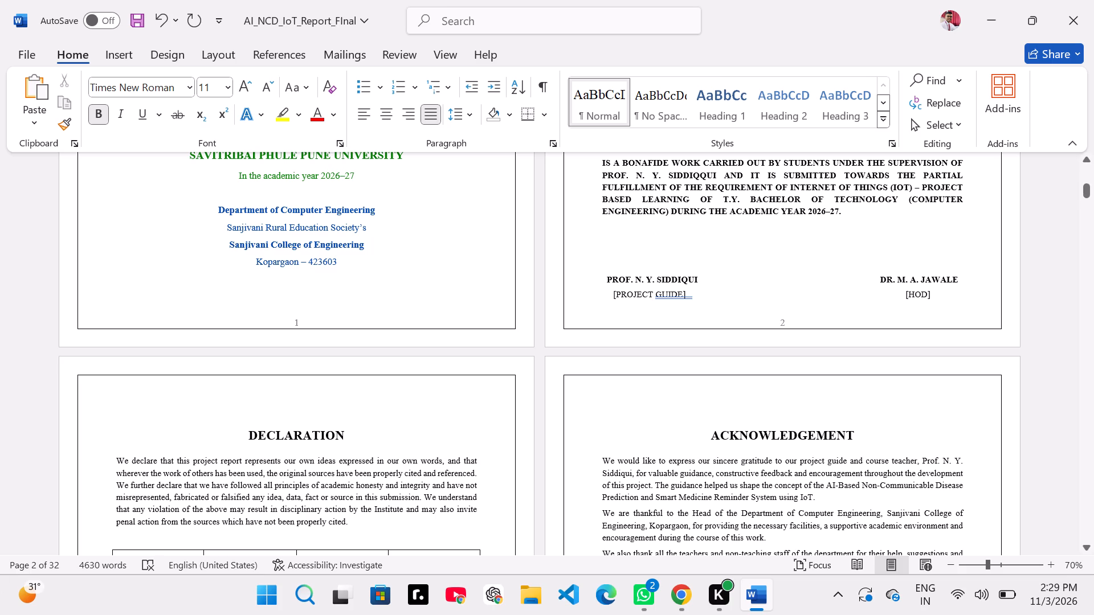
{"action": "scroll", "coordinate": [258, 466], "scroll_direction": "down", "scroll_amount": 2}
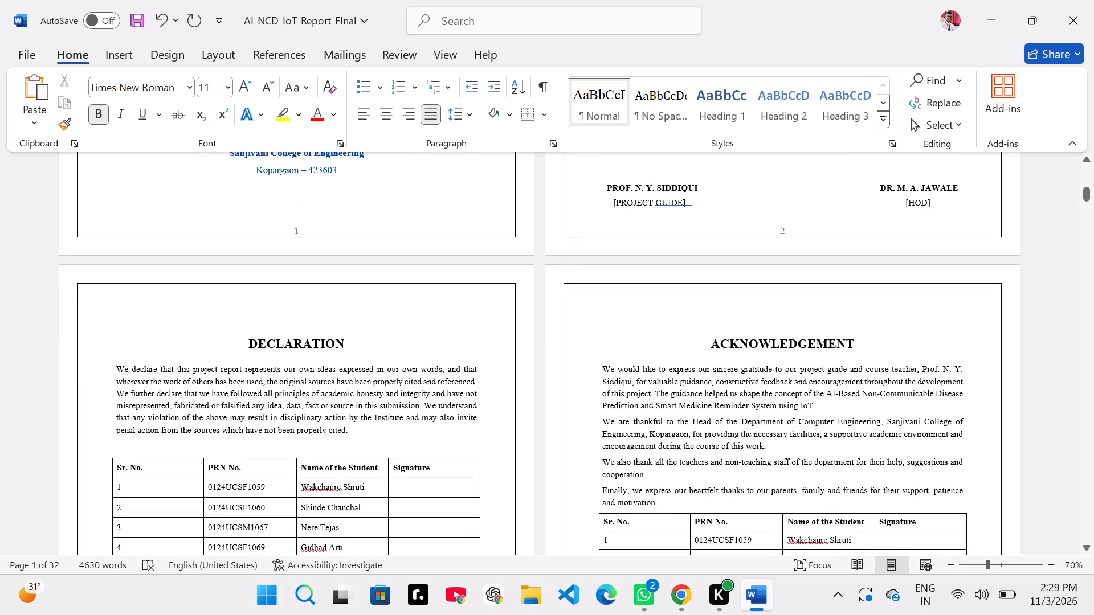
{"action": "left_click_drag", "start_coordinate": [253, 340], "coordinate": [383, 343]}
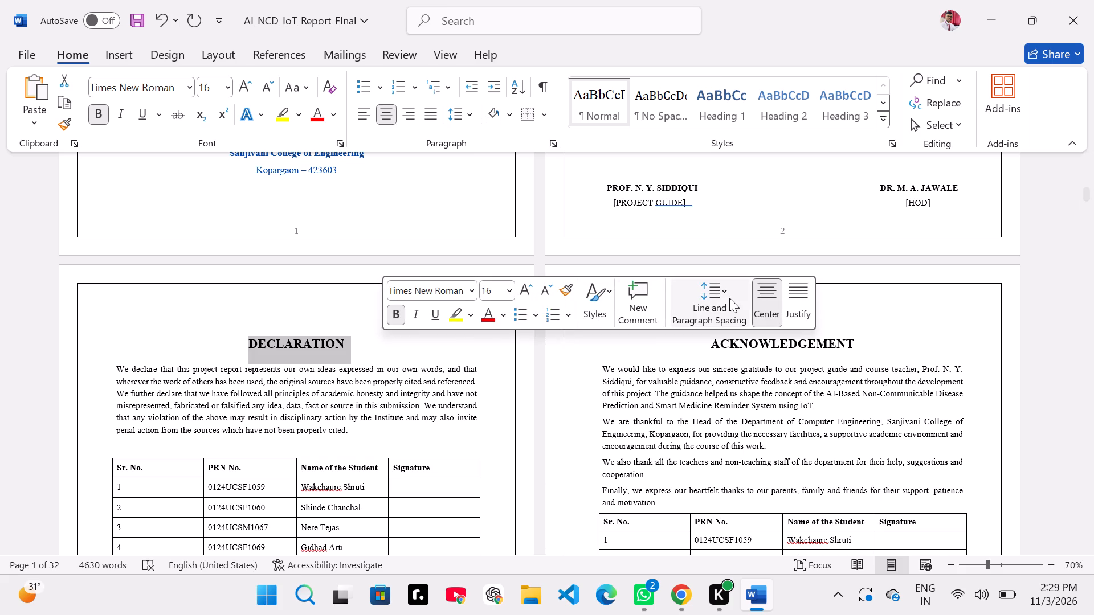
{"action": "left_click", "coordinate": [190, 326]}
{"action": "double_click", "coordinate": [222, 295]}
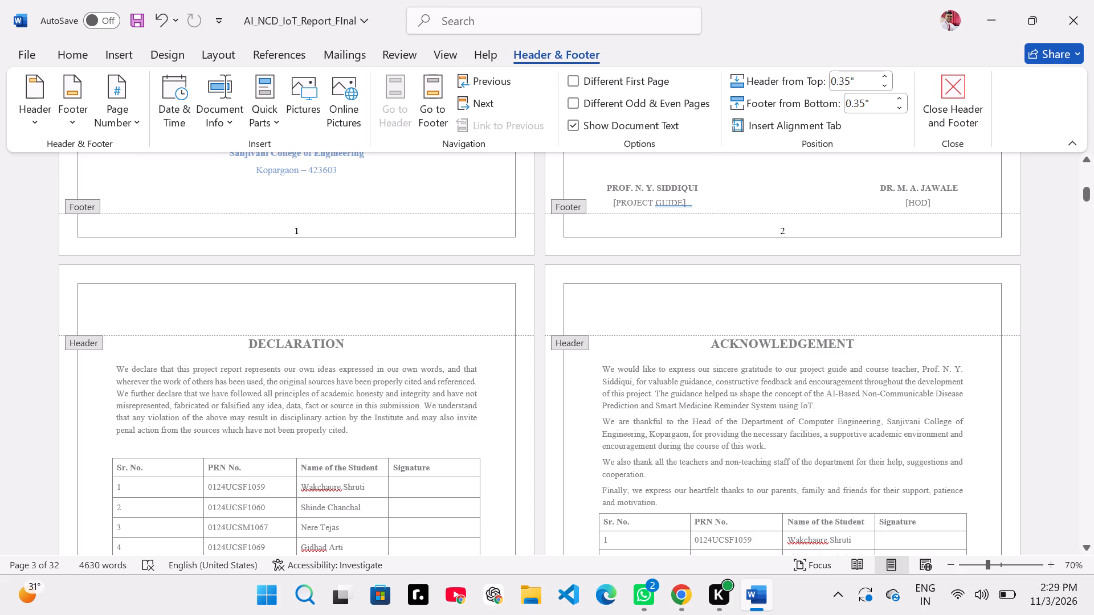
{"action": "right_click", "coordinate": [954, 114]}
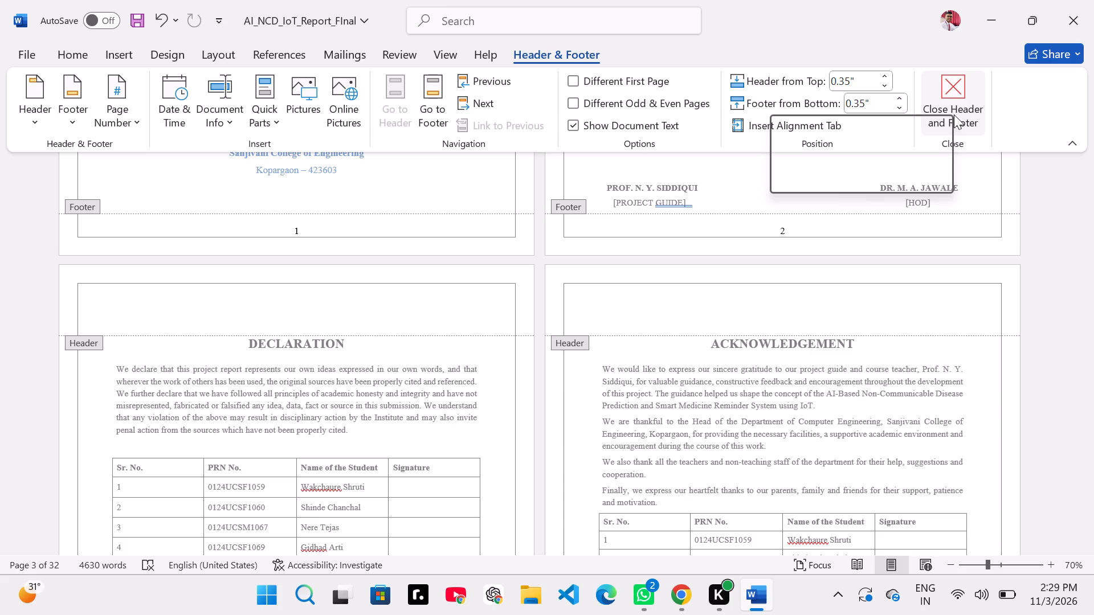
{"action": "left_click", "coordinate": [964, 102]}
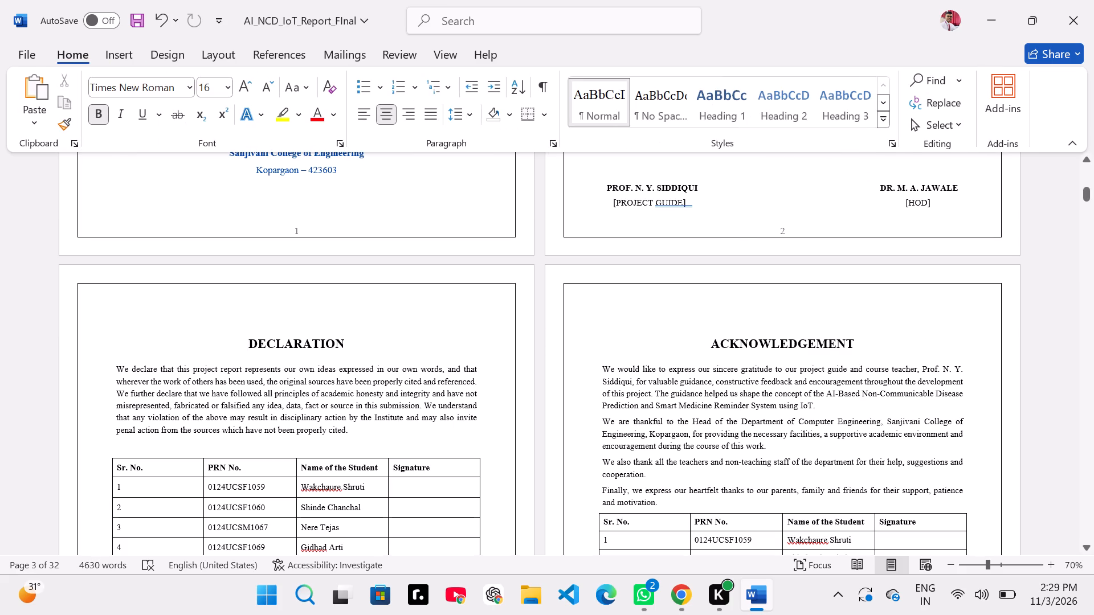
Select the whole two-line project title on the title page.
{"action": "scroll", "coordinate": [387, 348], "scroll_direction": "up", "scroll_amount": 5}
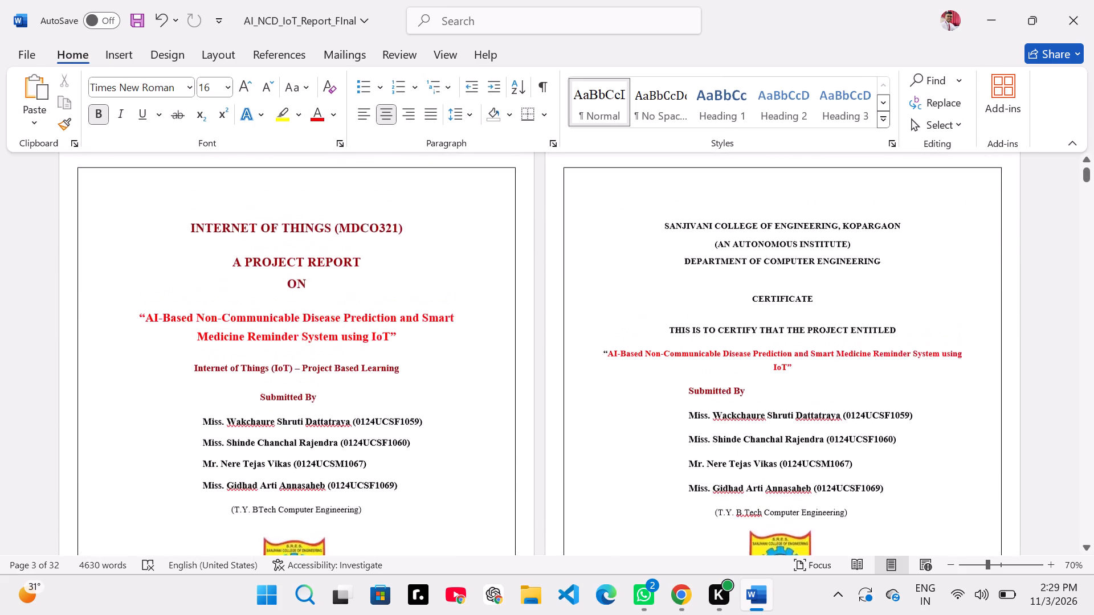
{"action": "scroll", "coordinate": [387, 348], "scroll_direction": "up", "scroll_amount": 1}
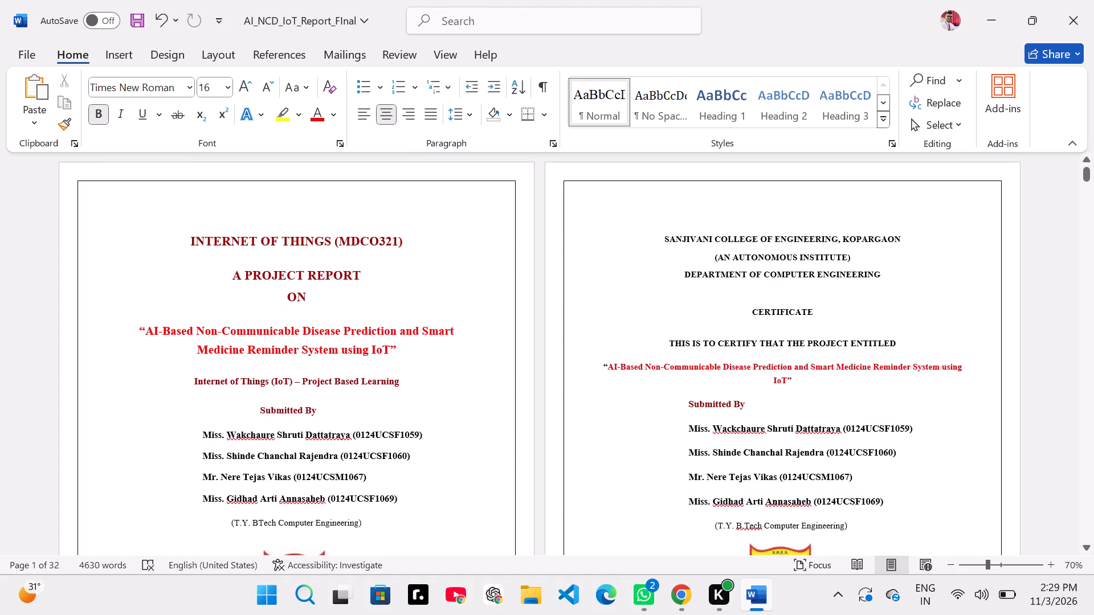
{"action": "left_click", "coordinate": [391, 347]}
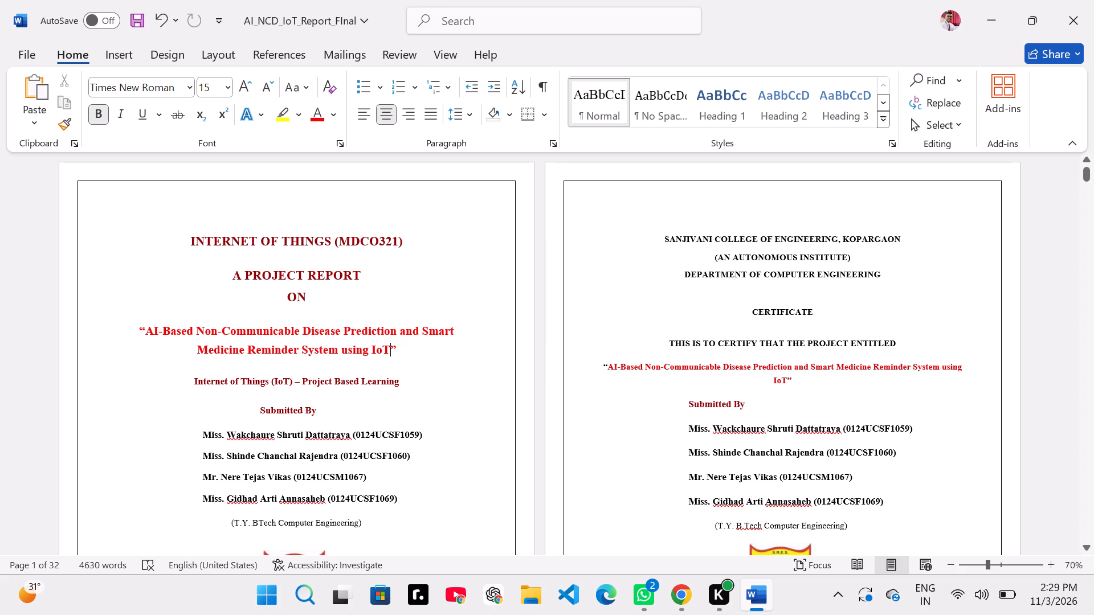
{"action": "left_click_drag", "start_coordinate": [138, 328], "coordinate": [395, 350]}
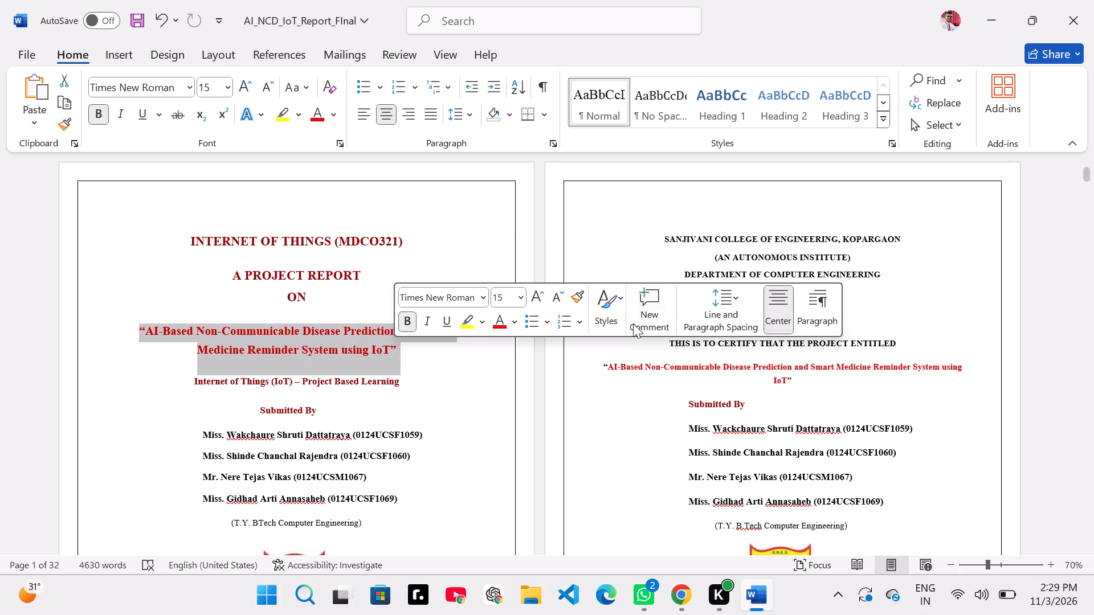
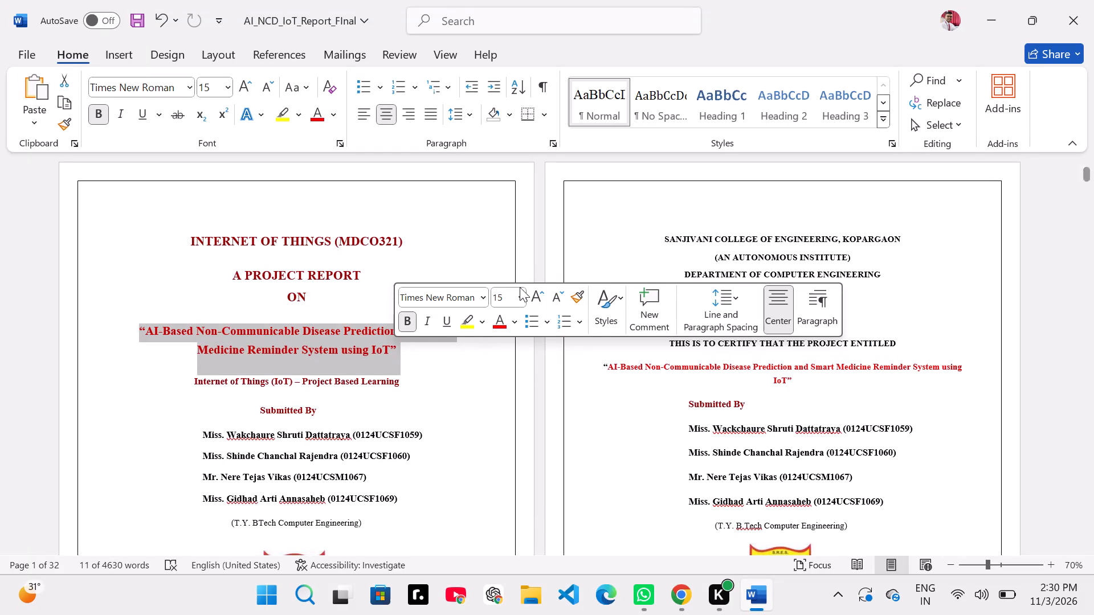
Reduce the selected project title on the title page to font size 14.
{"action": "left_click", "coordinate": [549, 298]}
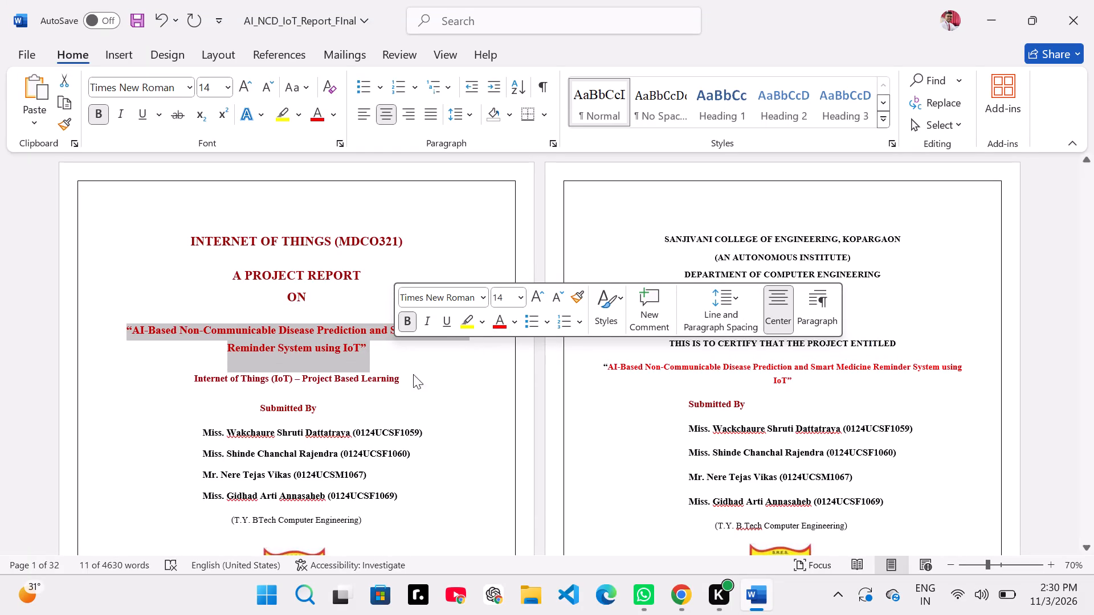
{"action": "left_click", "coordinate": [447, 380]}
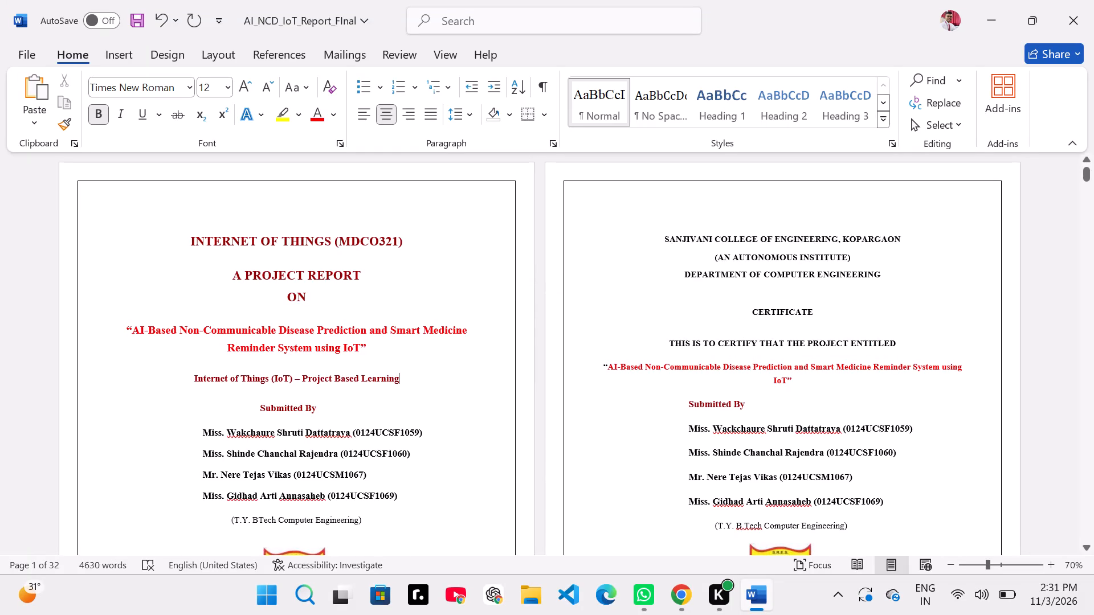
Replace the project title on the certificate page with a copy of the title page's two-line project title.
{"action": "left_click_drag", "start_coordinate": [125, 330], "coordinate": [364, 347]}
{"action": "key", "text": "ctrl+c"}
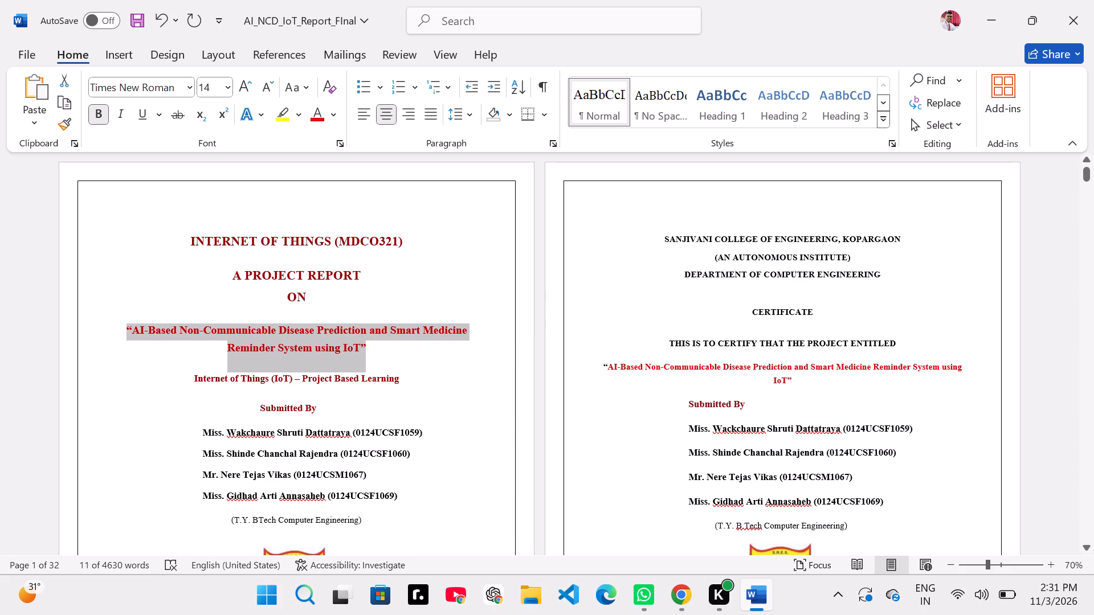
{"action": "left_click_drag", "start_coordinate": [601, 365], "coordinate": [782, 382]}
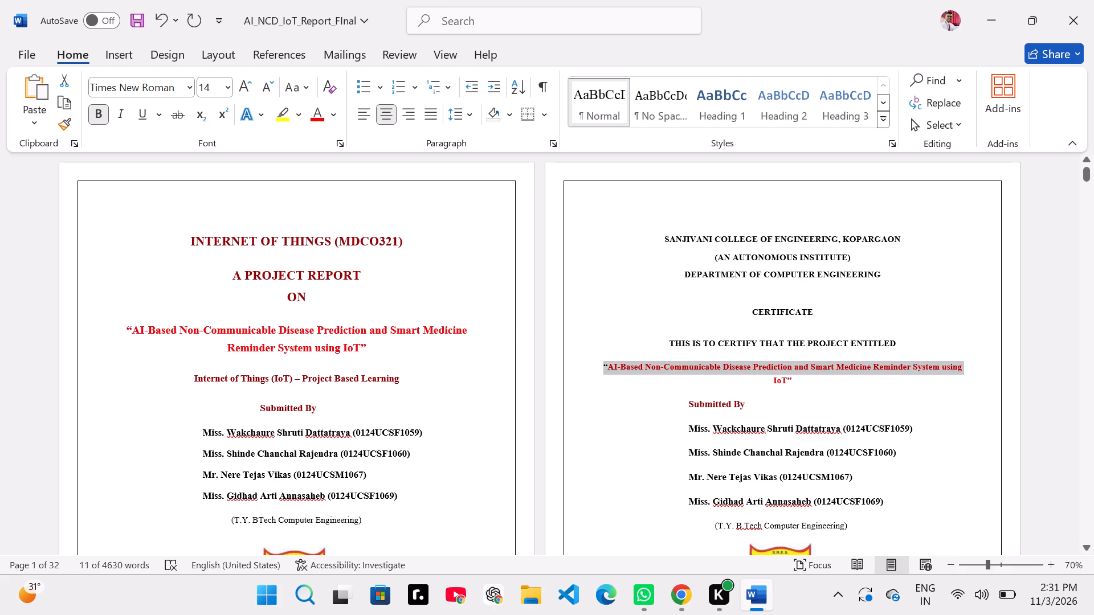
{"action": "left_click_drag", "start_coordinate": [782, 382], "coordinate": [791, 384]}
{"action": "key", "text": "ctrl+v"}
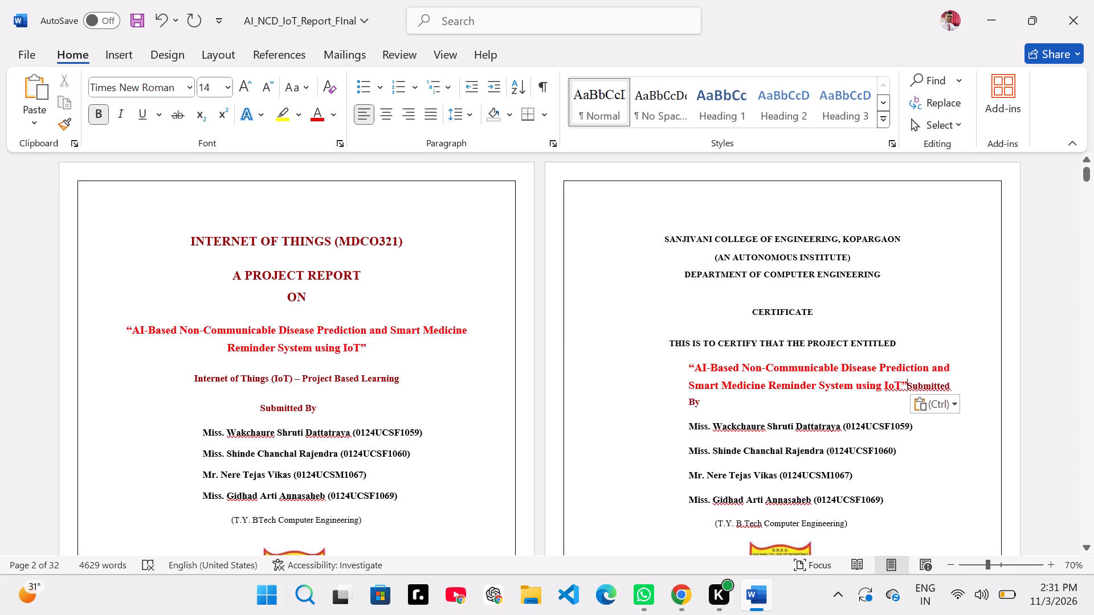
Insert a line break after the pasted title so that "Submitted By" starts on its own line.
{"action": "key", "text": "shift+Return"}
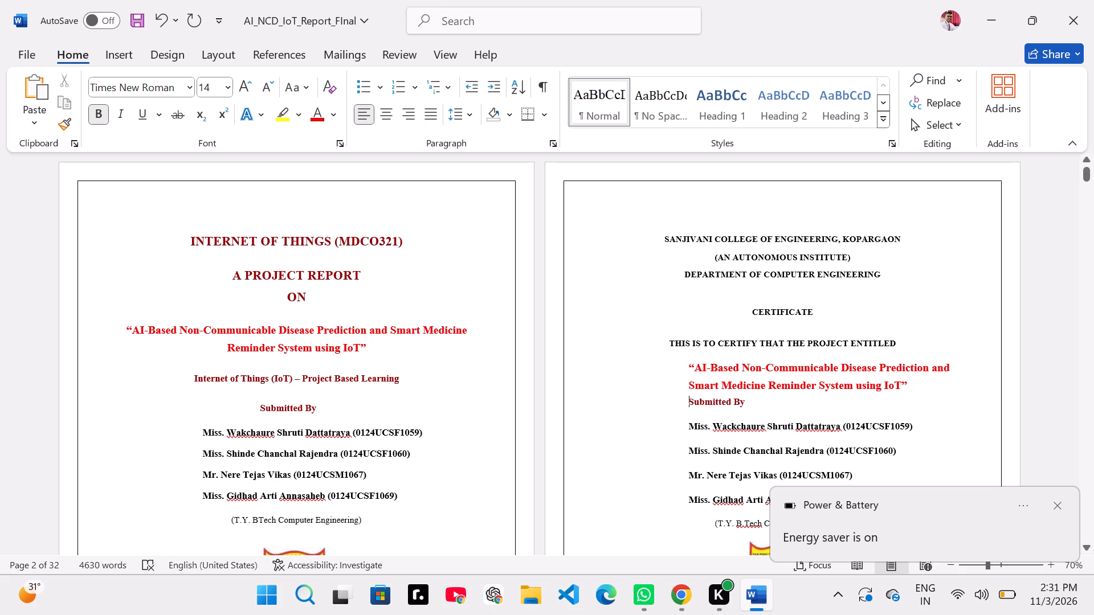
{"action": "left_click", "coordinate": [1064, 509]}
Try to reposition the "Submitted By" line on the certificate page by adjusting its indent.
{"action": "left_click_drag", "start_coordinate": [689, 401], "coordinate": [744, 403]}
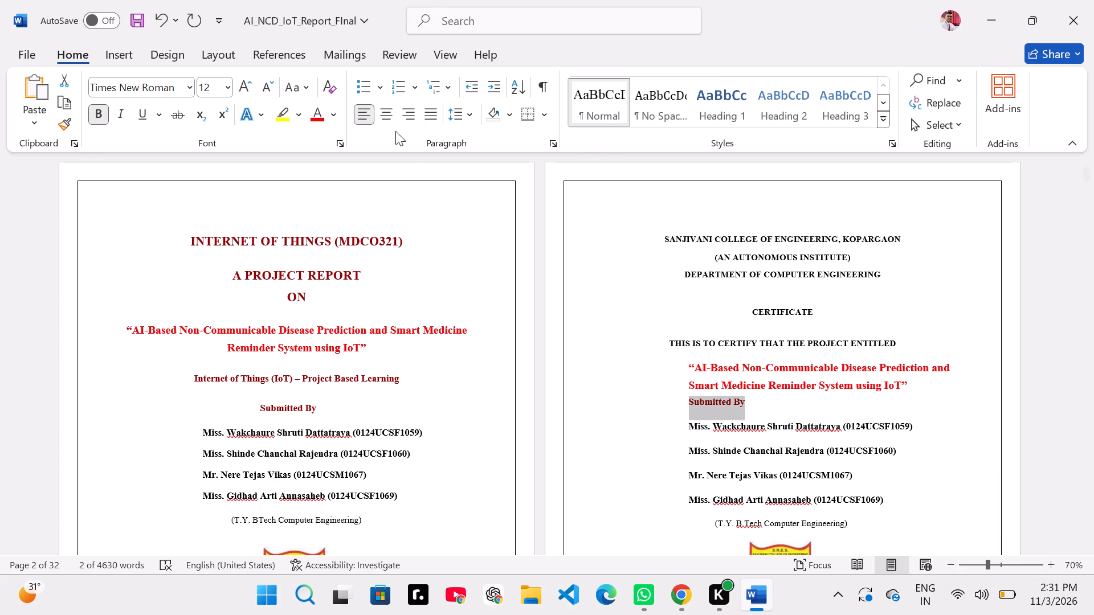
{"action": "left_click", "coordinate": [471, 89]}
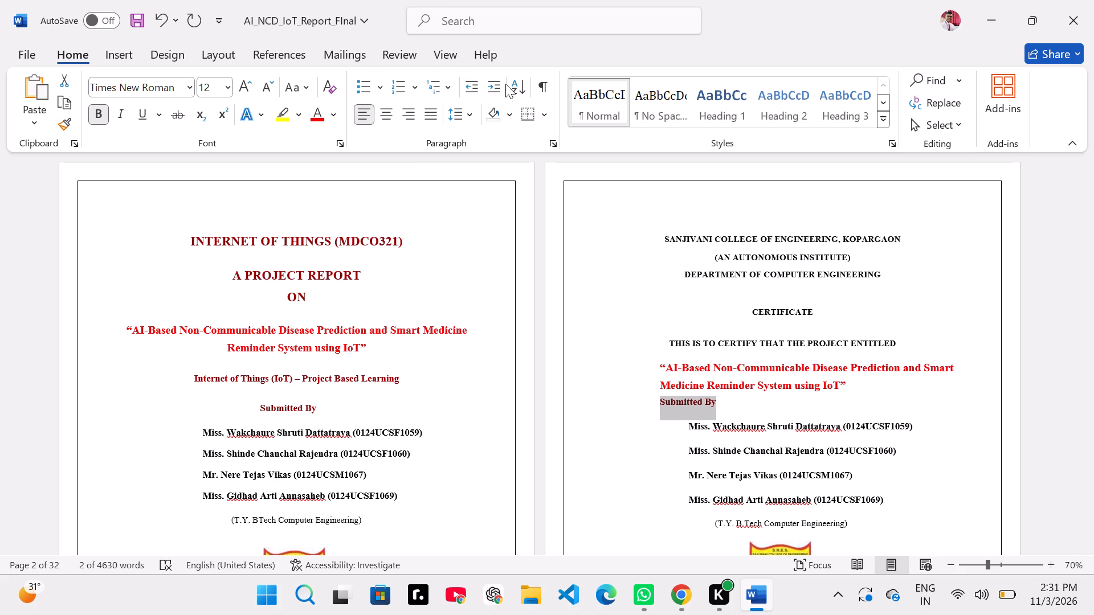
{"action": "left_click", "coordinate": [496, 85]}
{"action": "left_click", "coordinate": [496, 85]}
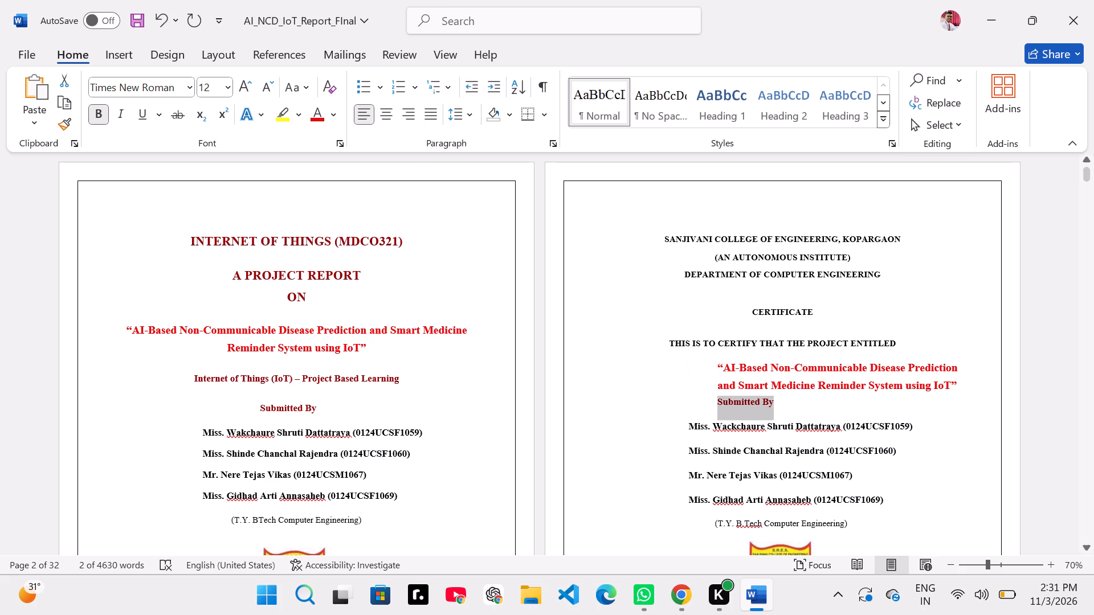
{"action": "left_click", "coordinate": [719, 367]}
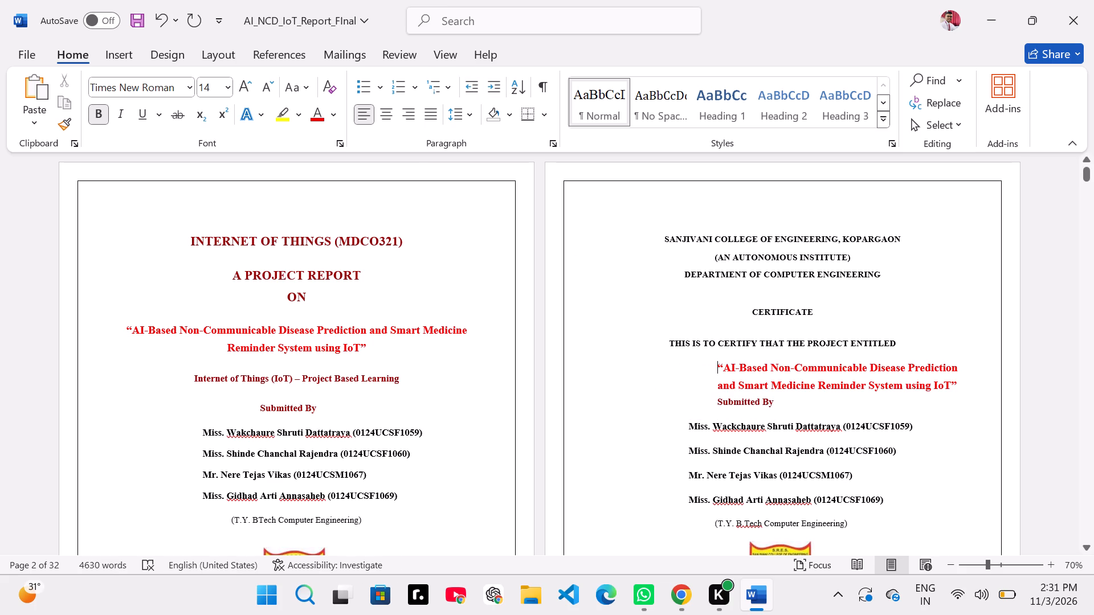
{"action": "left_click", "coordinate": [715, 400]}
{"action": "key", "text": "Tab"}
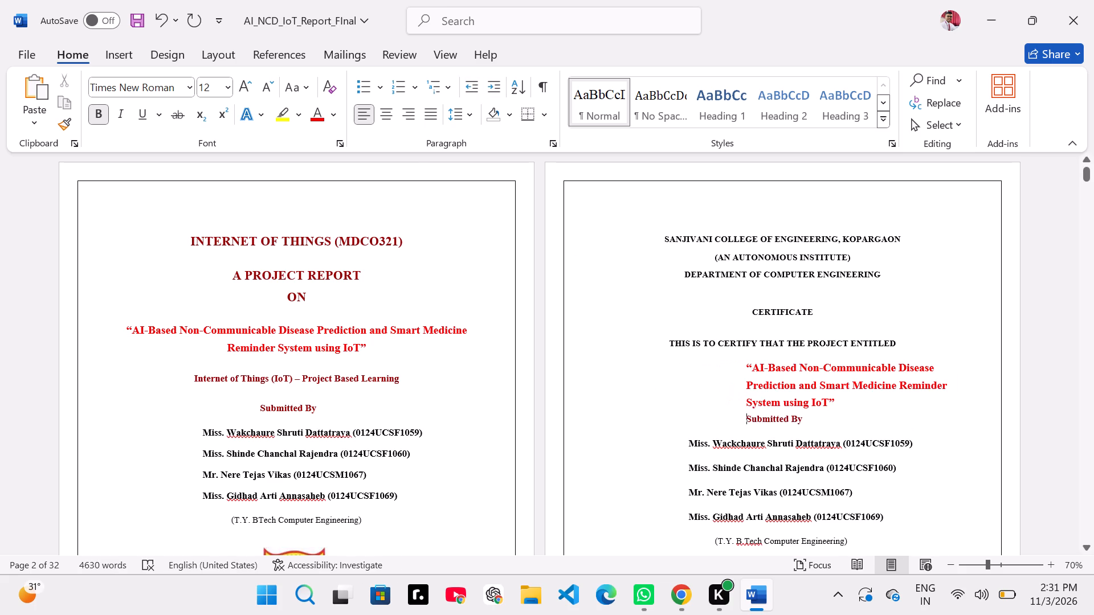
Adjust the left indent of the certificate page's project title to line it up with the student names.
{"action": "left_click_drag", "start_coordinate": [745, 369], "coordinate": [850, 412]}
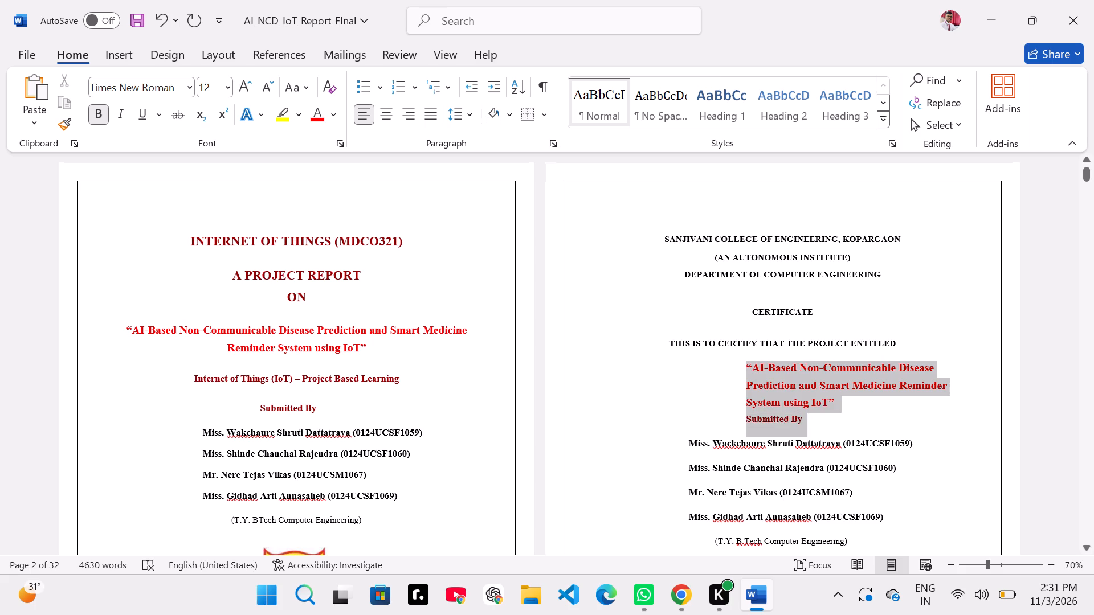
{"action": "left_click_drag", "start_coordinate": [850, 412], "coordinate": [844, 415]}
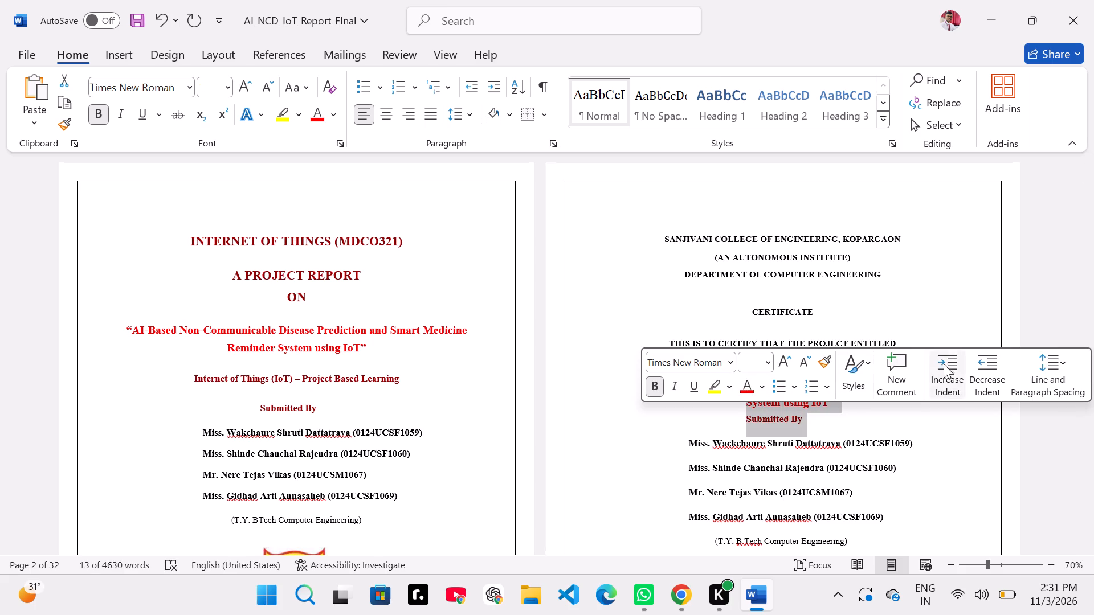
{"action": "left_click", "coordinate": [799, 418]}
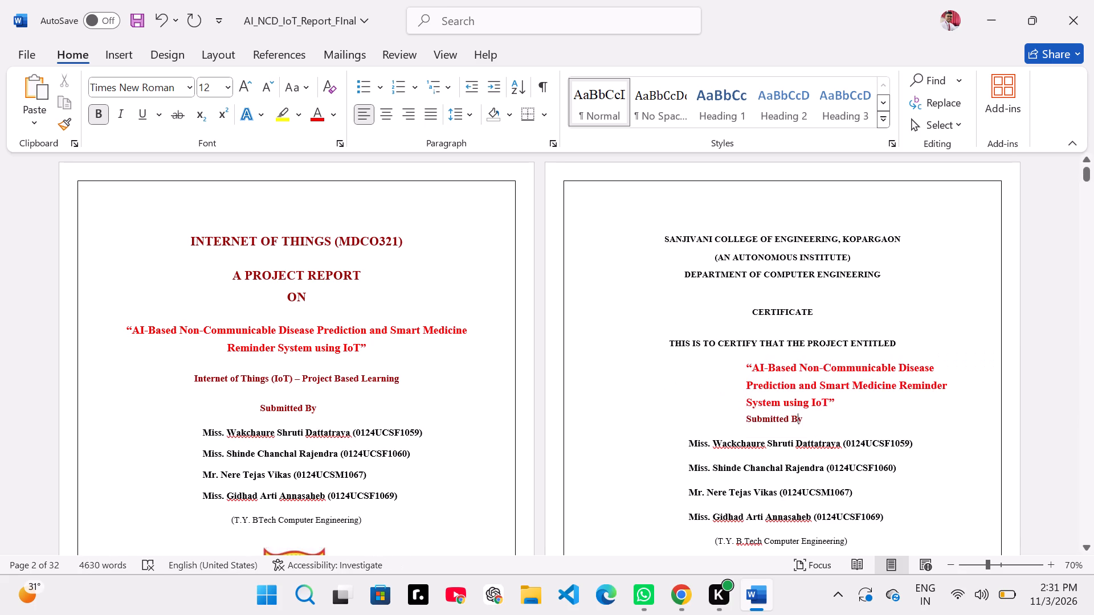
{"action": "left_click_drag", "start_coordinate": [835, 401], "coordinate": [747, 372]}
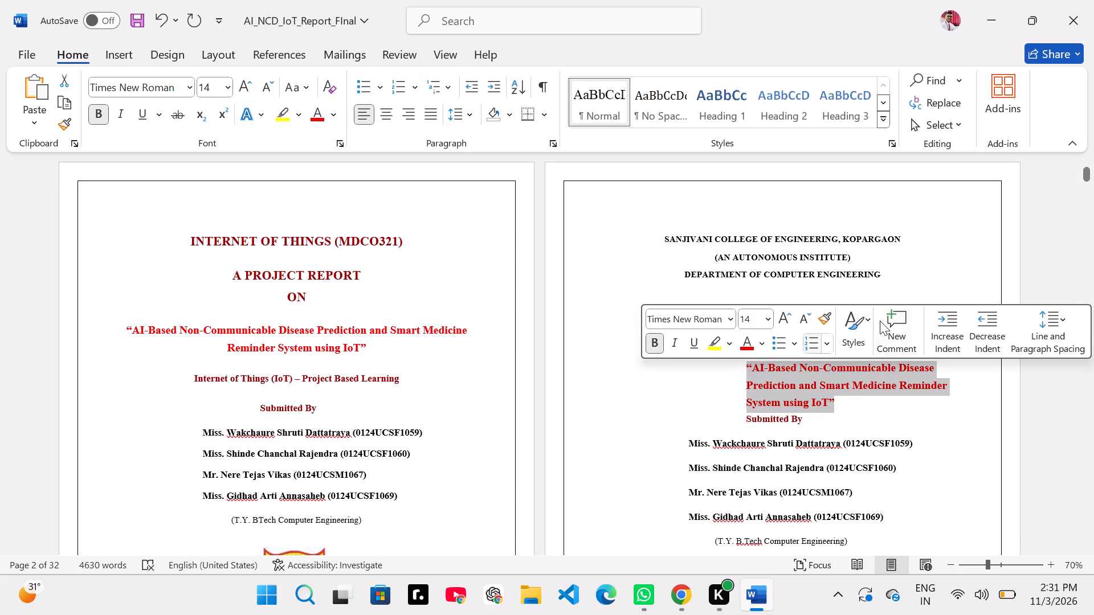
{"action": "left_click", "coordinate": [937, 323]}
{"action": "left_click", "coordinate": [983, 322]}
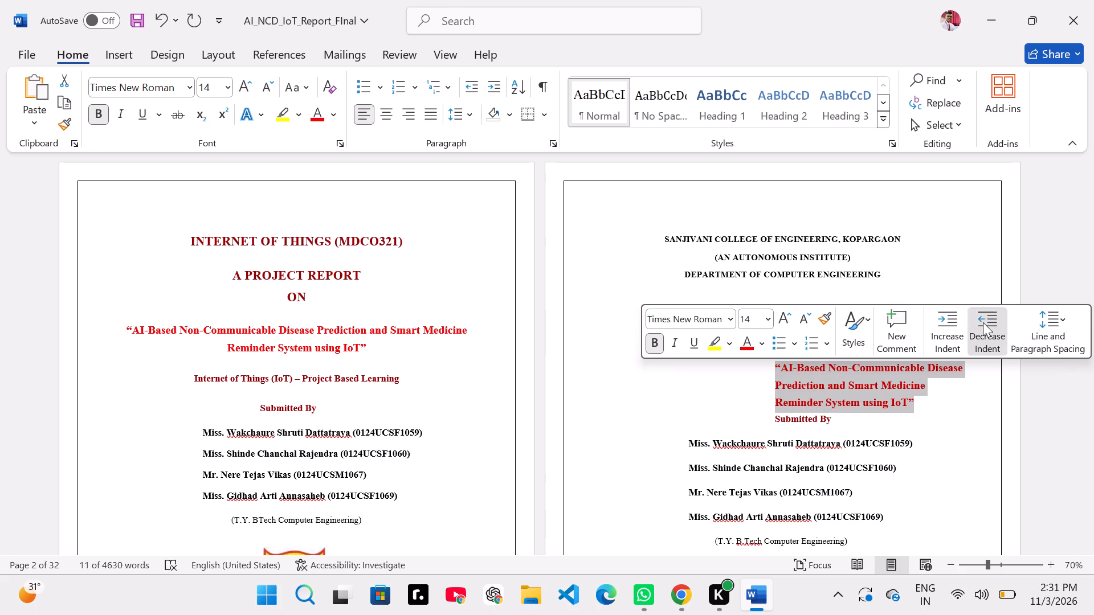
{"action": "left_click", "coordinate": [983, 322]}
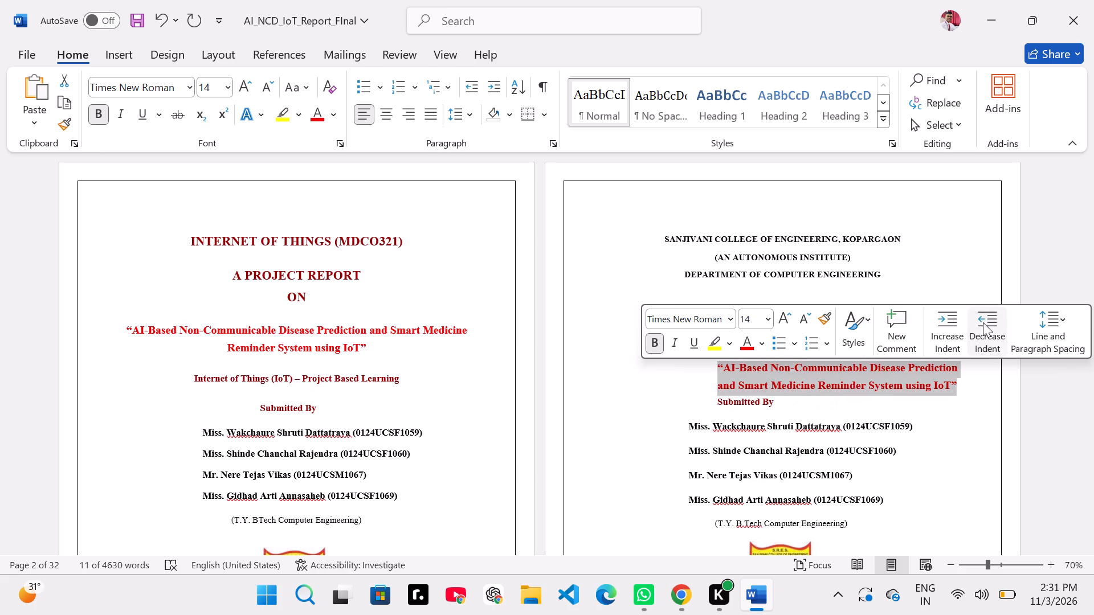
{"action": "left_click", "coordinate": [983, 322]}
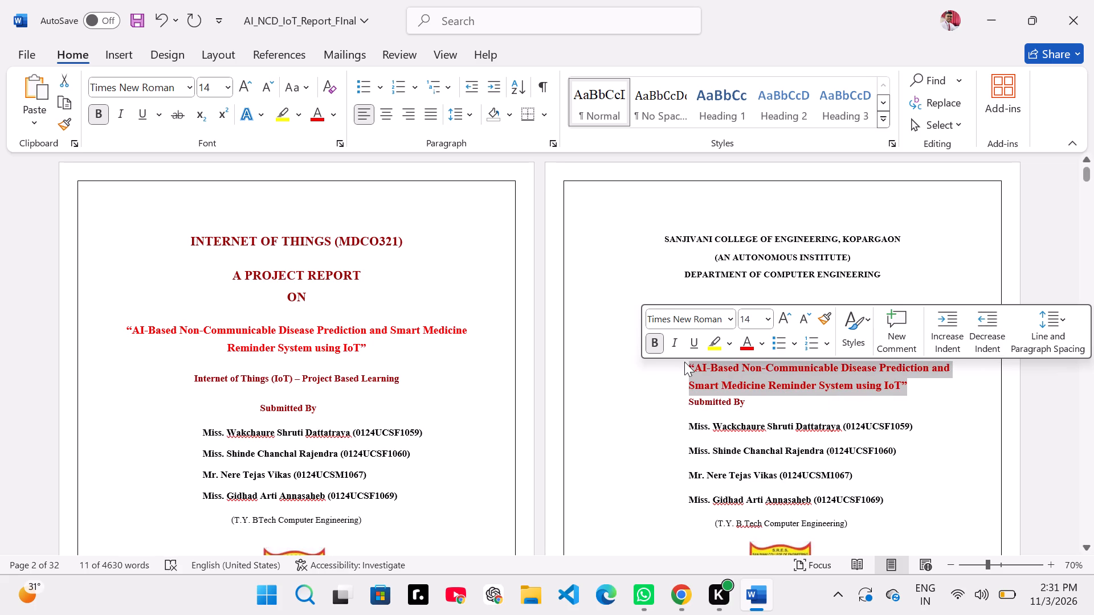
Remove the certificate title's left indent and re-indent it from its first line by three tab stops.
{"action": "left_click", "coordinate": [688, 366]}
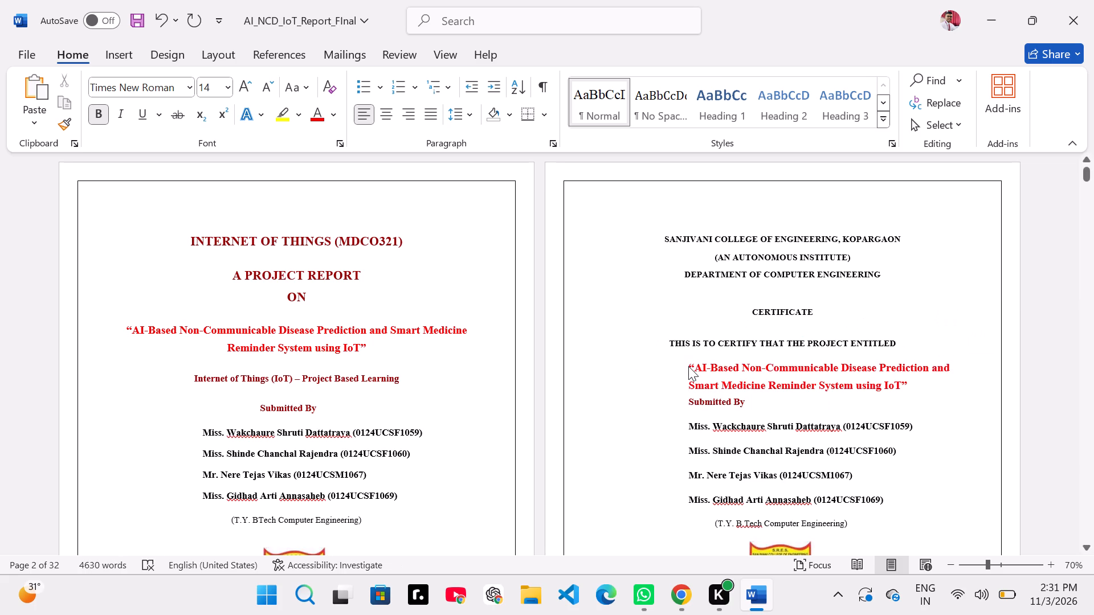
{"action": "key", "text": "shift+BackSpace"}
{"action": "key", "text": "Tab"}
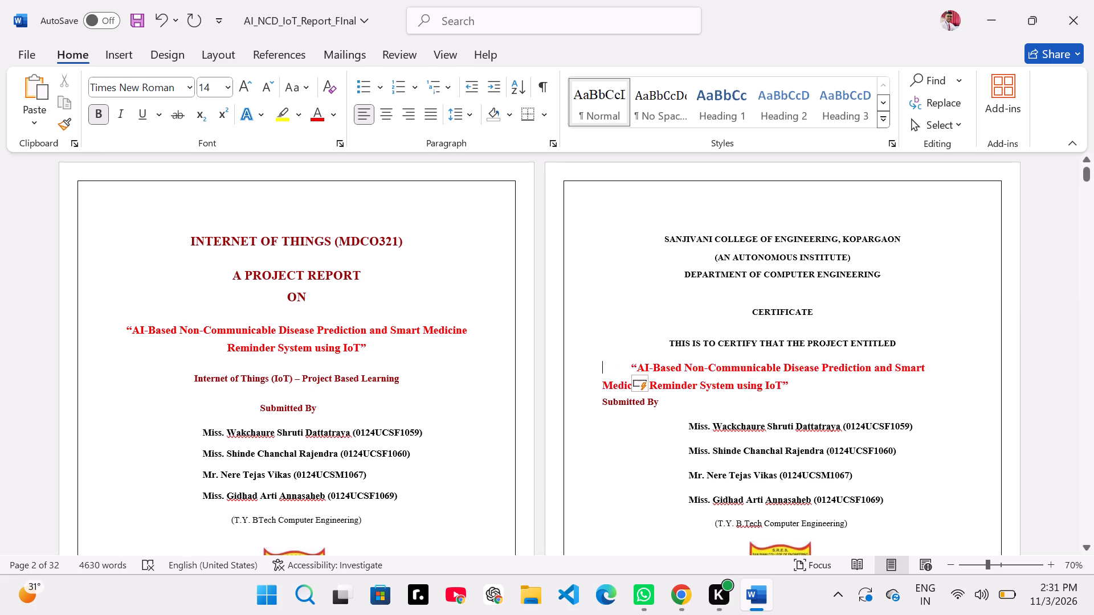
{"action": "key", "text": "Tab"}
{"action": "key", "text": "Tab"}
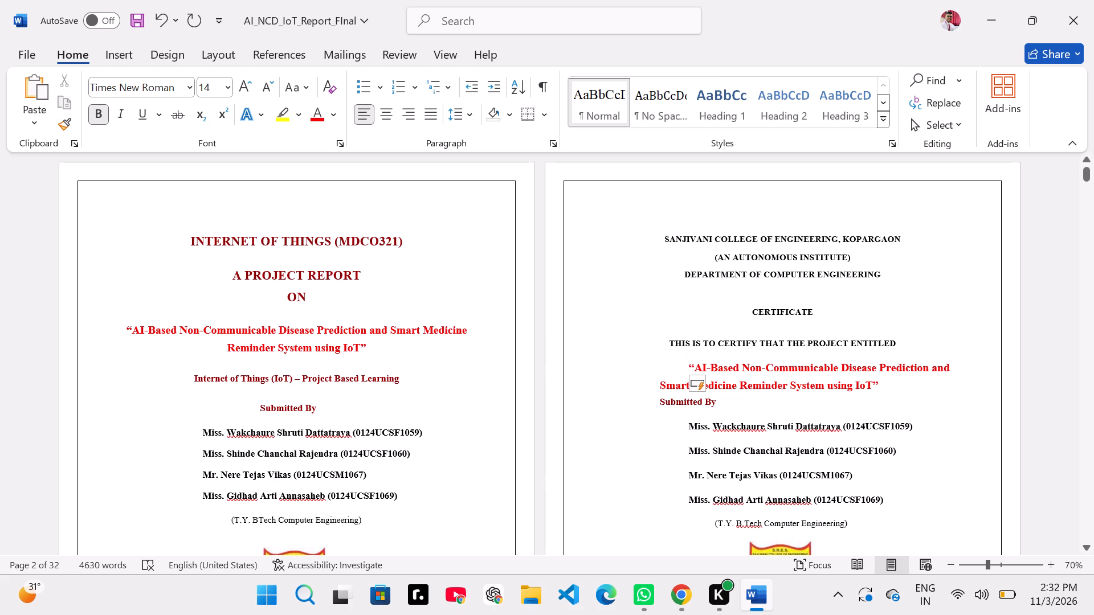
Set the "CERTIFICATE" heading on the certificate page to font size 14 with line spacing 1.0.
{"action": "left_click_drag", "start_coordinate": [748, 309], "coordinate": [813, 319]}
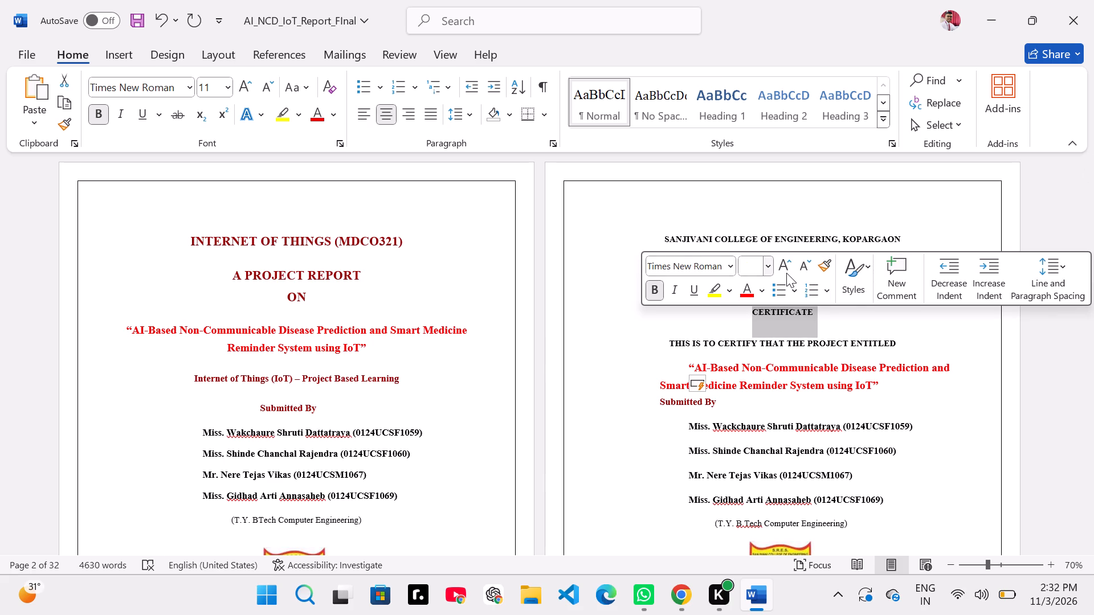
{"action": "left_click", "coordinate": [786, 273]}
{"action": "left_click", "coordinate": [786, 273]}
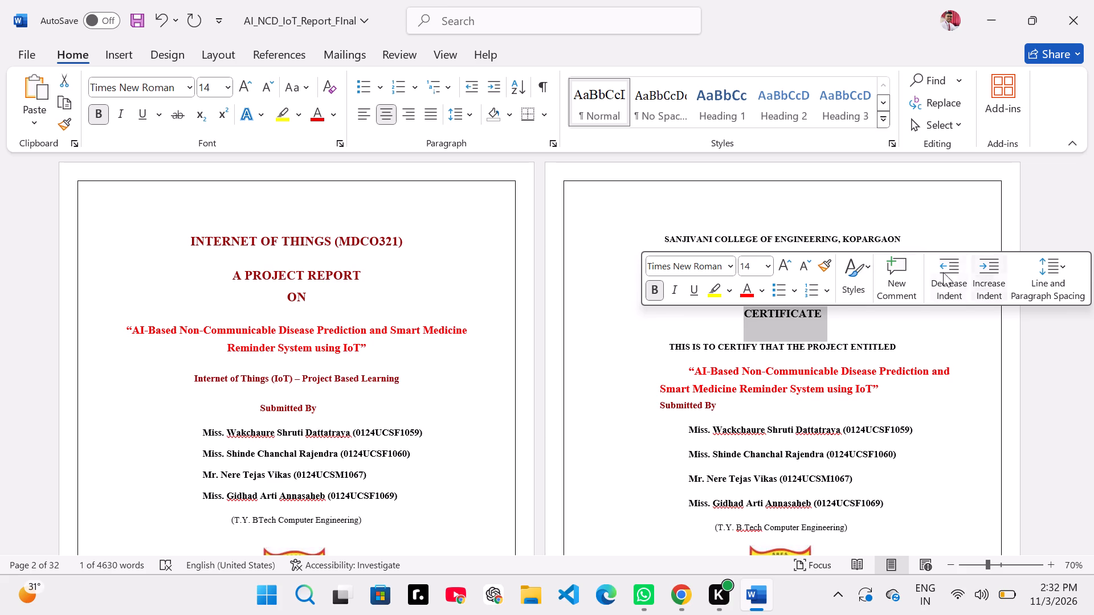
{"action": "left_click", "coordinate": [1058, 267]}
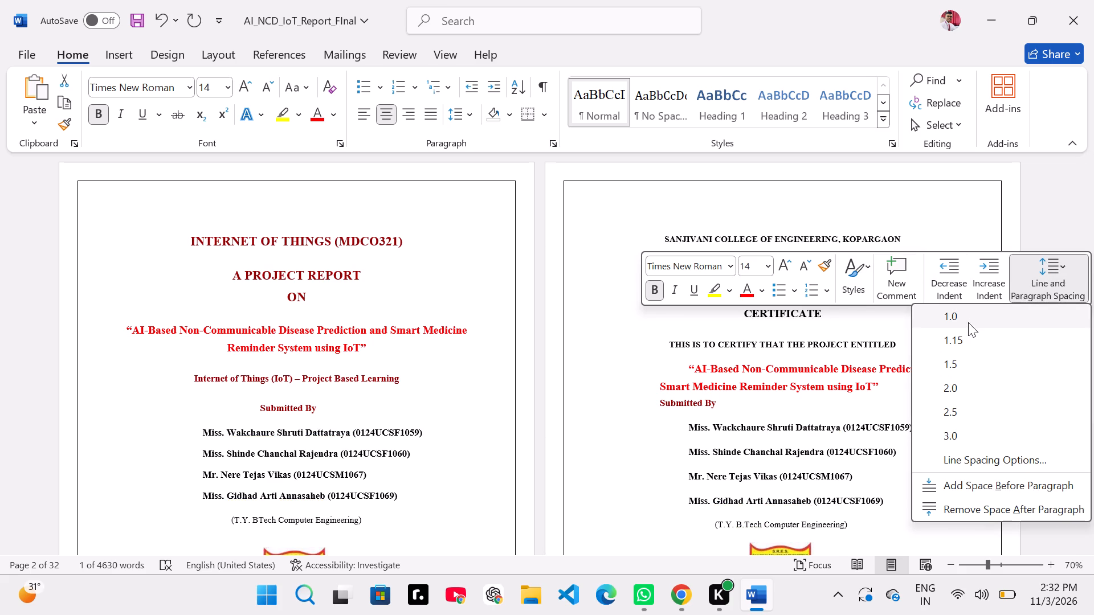
{"action": "left_click", "coordinate": [937, 309]}
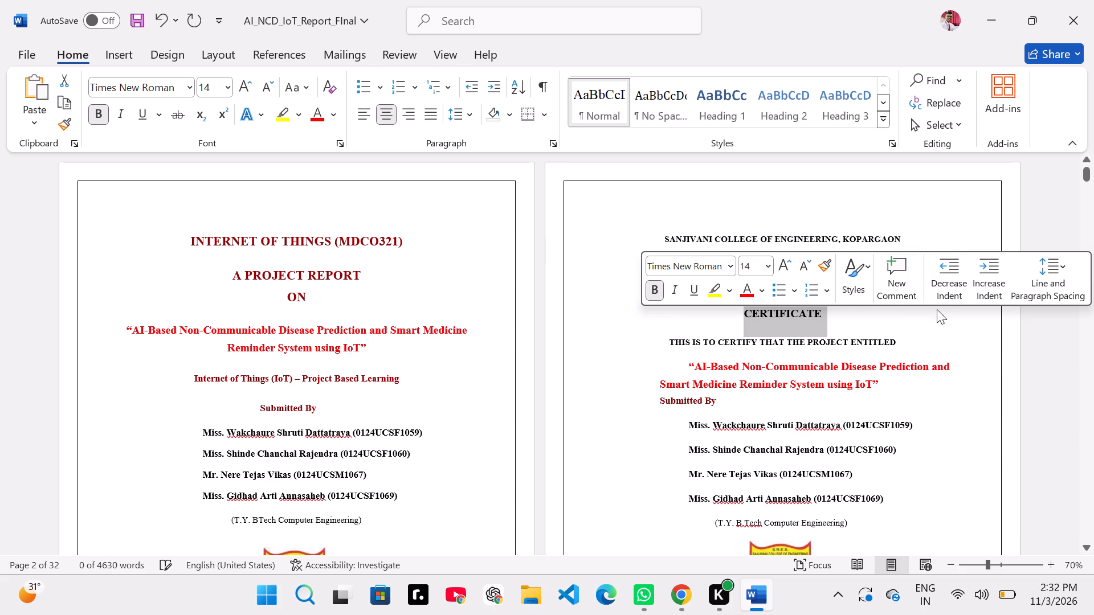
Remove the centring of the "CERTIFICATE" heading and indent it five stops to the middle of the page.
{"action": "left_click", "coordinate": [683, 314]}
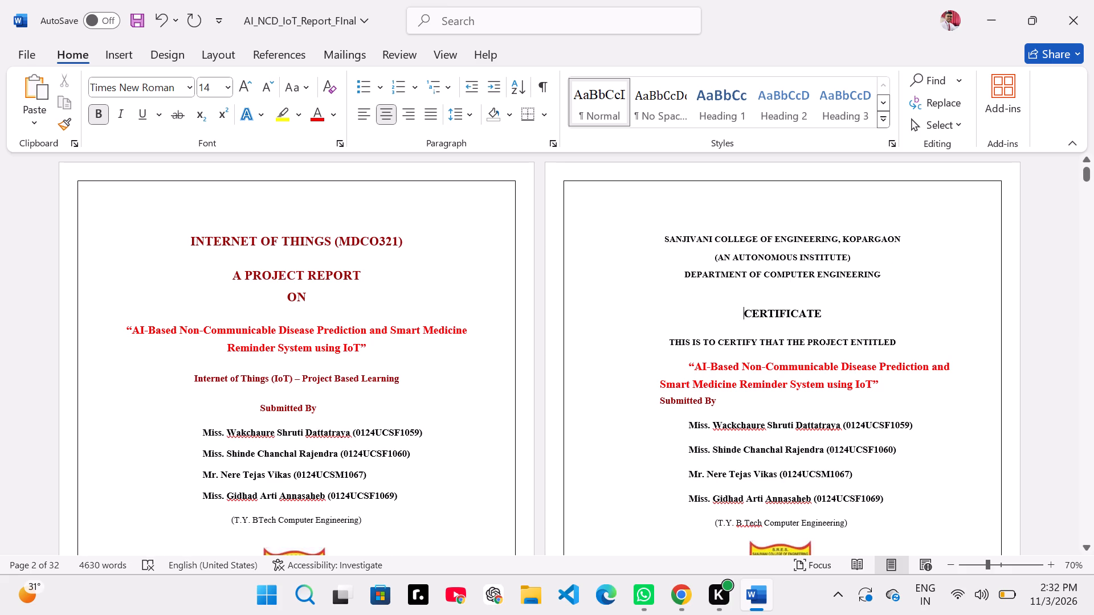
{"action": "key", "text": "BackSpace"}
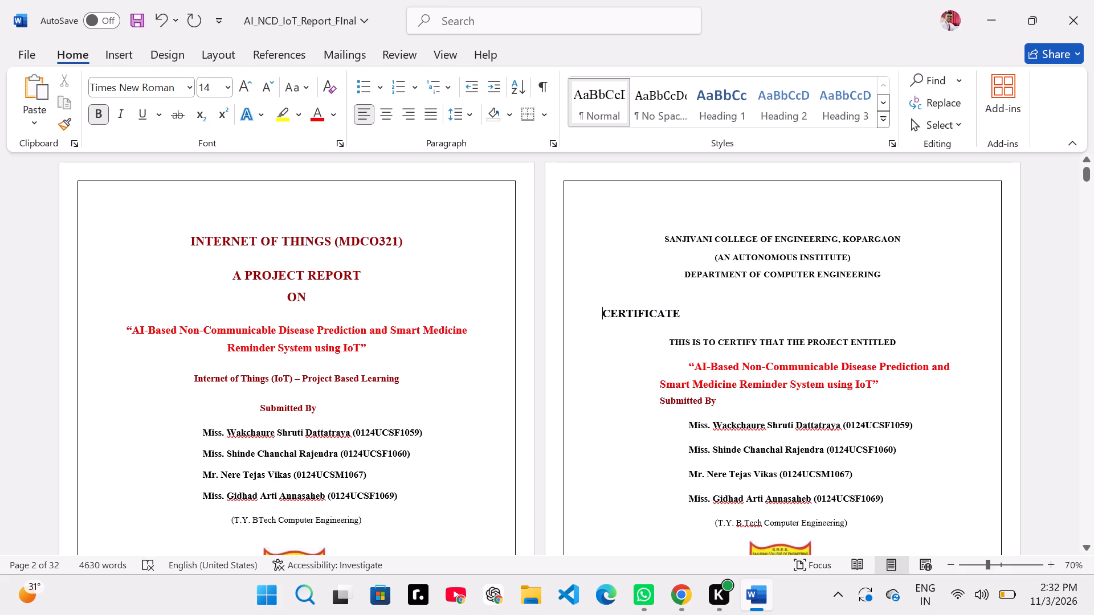
{"action": "key", "text": "Tab"}
{"action": "key", "text": "Tab"}
{"action": "key", "text": "Tab"}
{"action": "key", "text": "Tab"}
{"action": "key", "text": "Tab"}
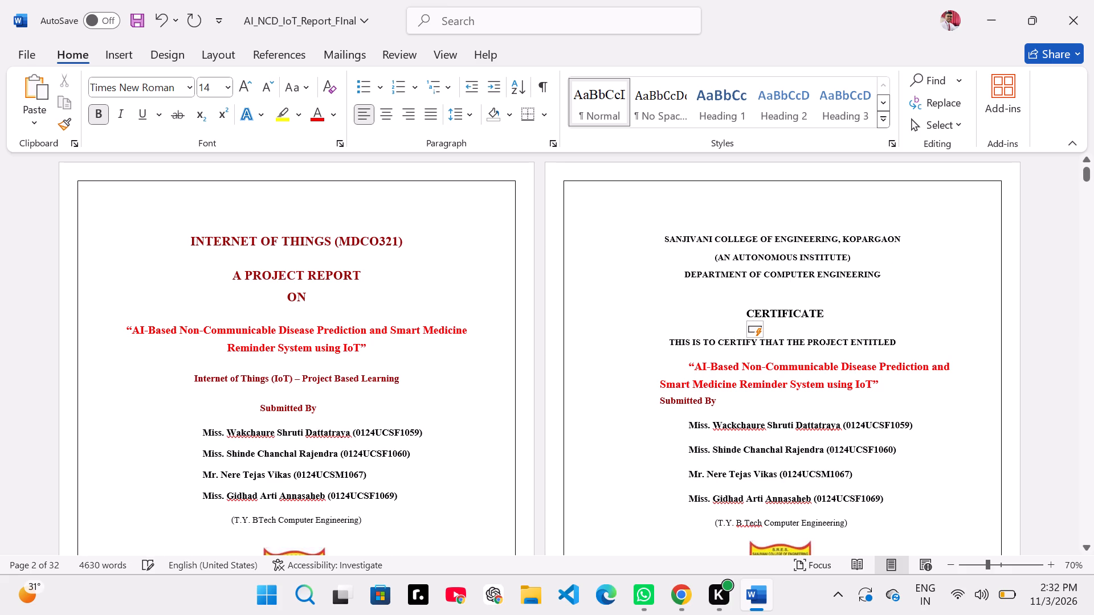
Delete the red two-line project title above "Submitted By" on the certificate page.
{"action": "left_click", "coordinate": [876, 387]}
{"action": "left_click_drag", "start_coordinate": [880, 383], "coordinate": [807, 386]}
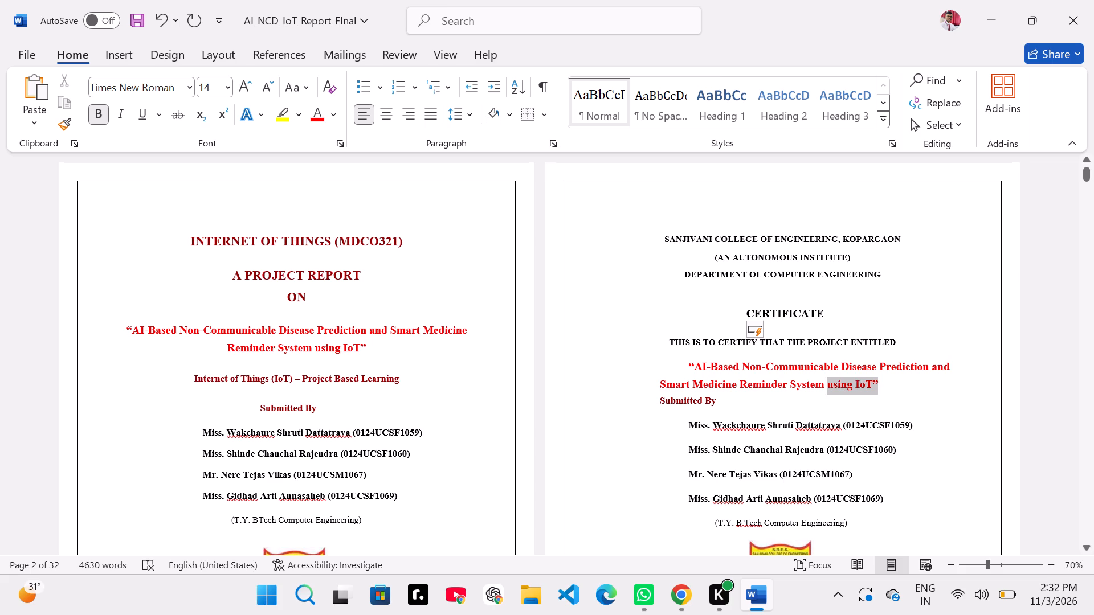
{"action": "left_click_drag", "start_coordinate": [807, 386], "coordinate": [685, 360]}
{"action": "key", "text": "BackSpace"}
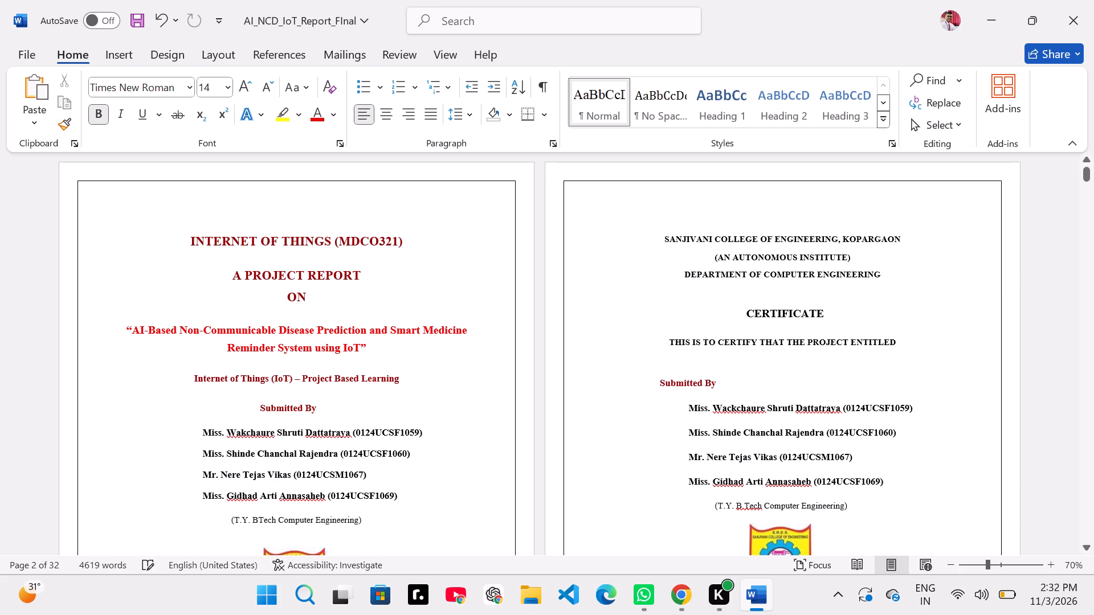
Indent the "Submitted By" line on the certificate page by three stops, in line with the "CERTIFICATE" heading.
{"action": "left_click_drag", "start_coordinate": [655, 382], "coordinate": [703, 382]}
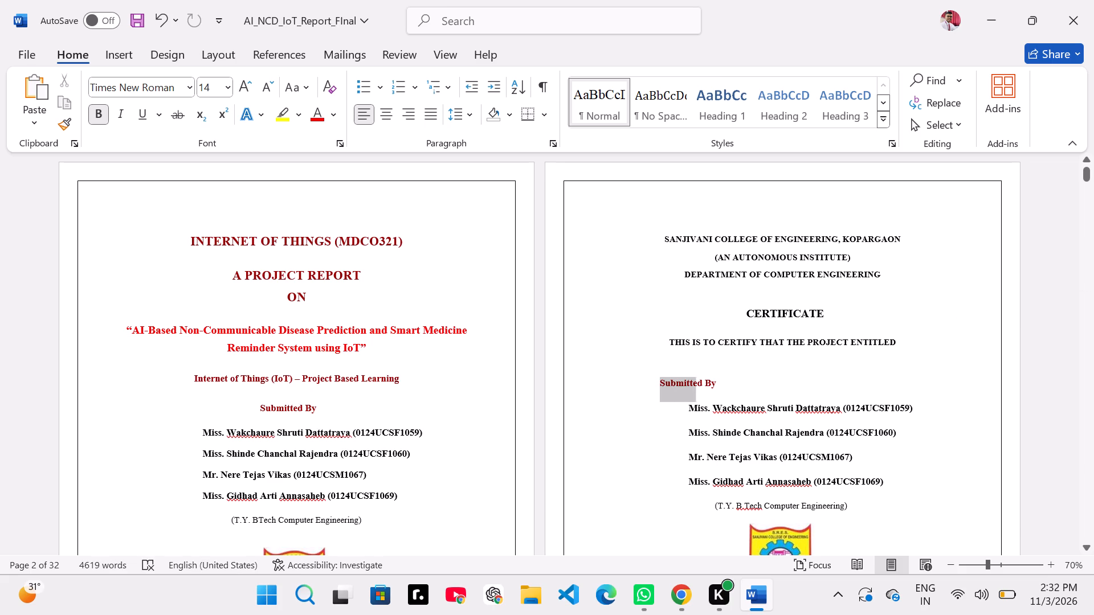
{"action": "left_click_drag", "start_coordinate": [703, 382], "coordinate": [717, 382]}
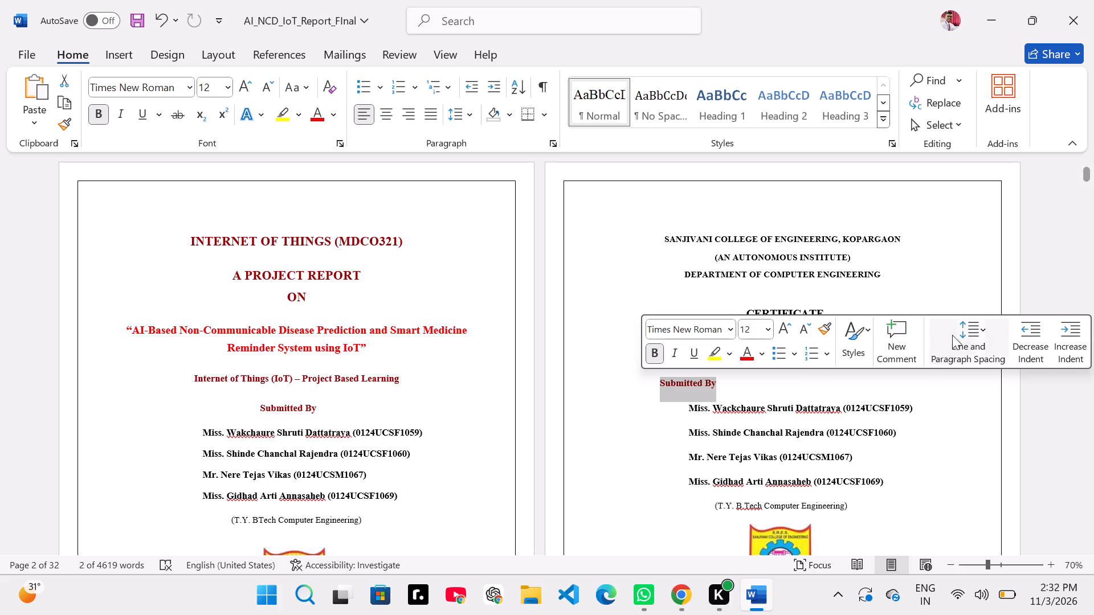
{"action": "left_click", "coordinate": [1059, 348]}
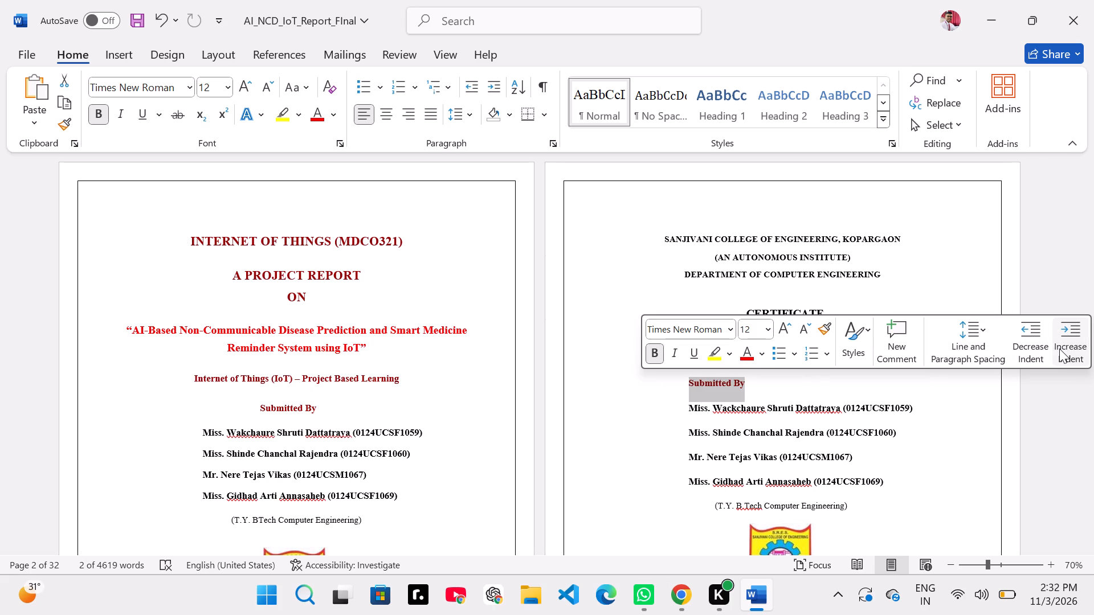
{"action": "left_click", "coordinate": [1059, 348]}
{"action": "left_click", "coordinate": [1059, 348]}
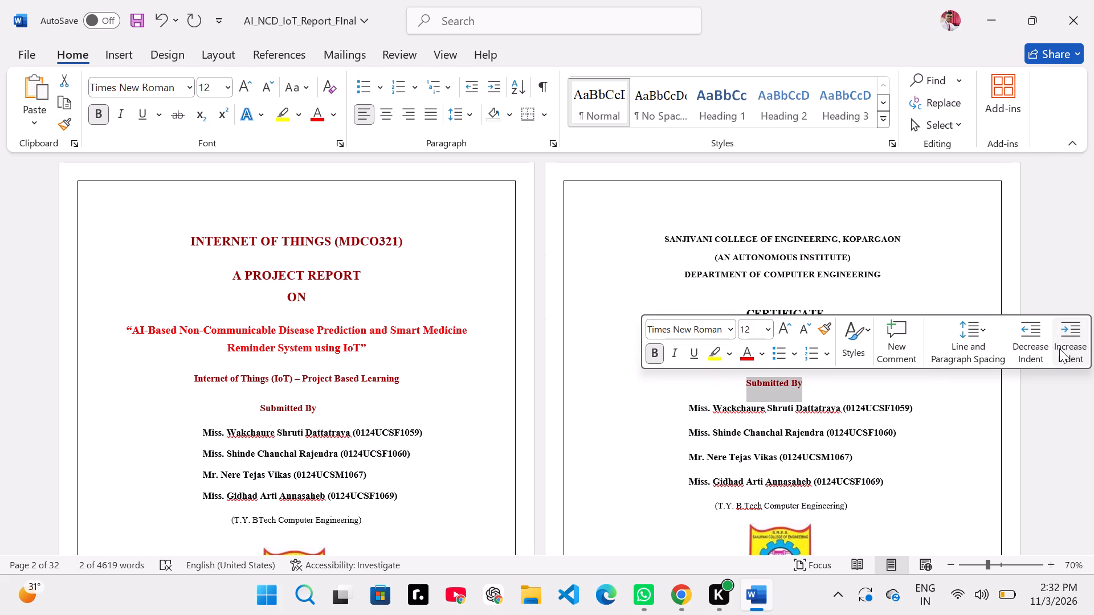
{"action": "left_click", "coordinate": [795, 392]}
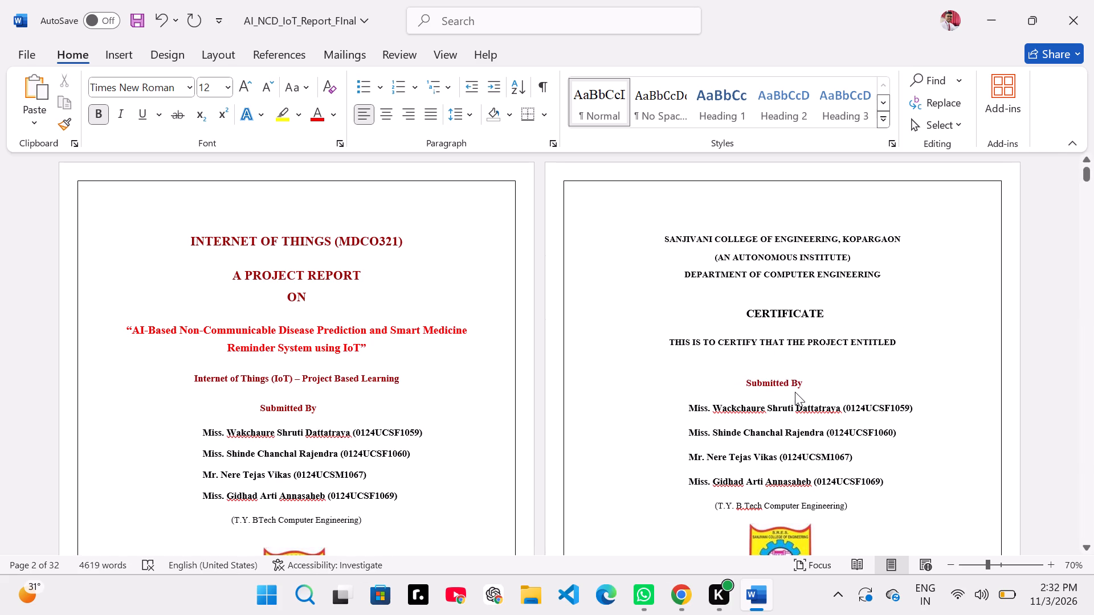
Copy the project title from the title page into the blank line above "Submitted By" on the certificate page.
{"action": "left_click", "coordinate": [746, 378]}
{"action": "left_click_drag", "start_coordinate": [125, 327], "coordinate": [364, 351]}
{"action": "key", "text": "ctrl+c"}
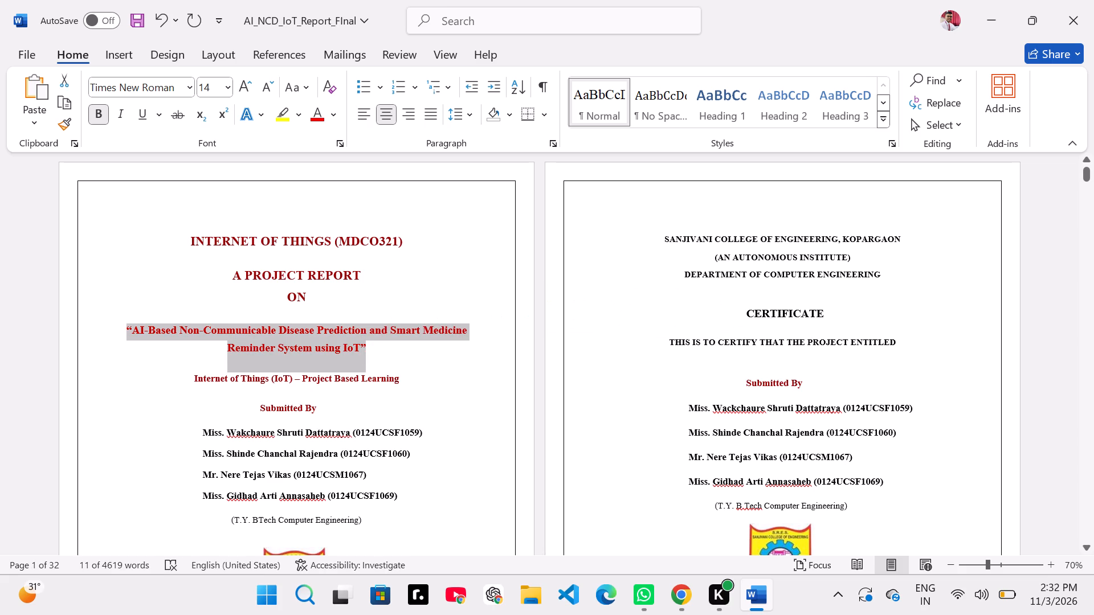
{"action": "left_click", "coordinate": [749, 368]}
{"action": "key", "text": "ctrl+v"}
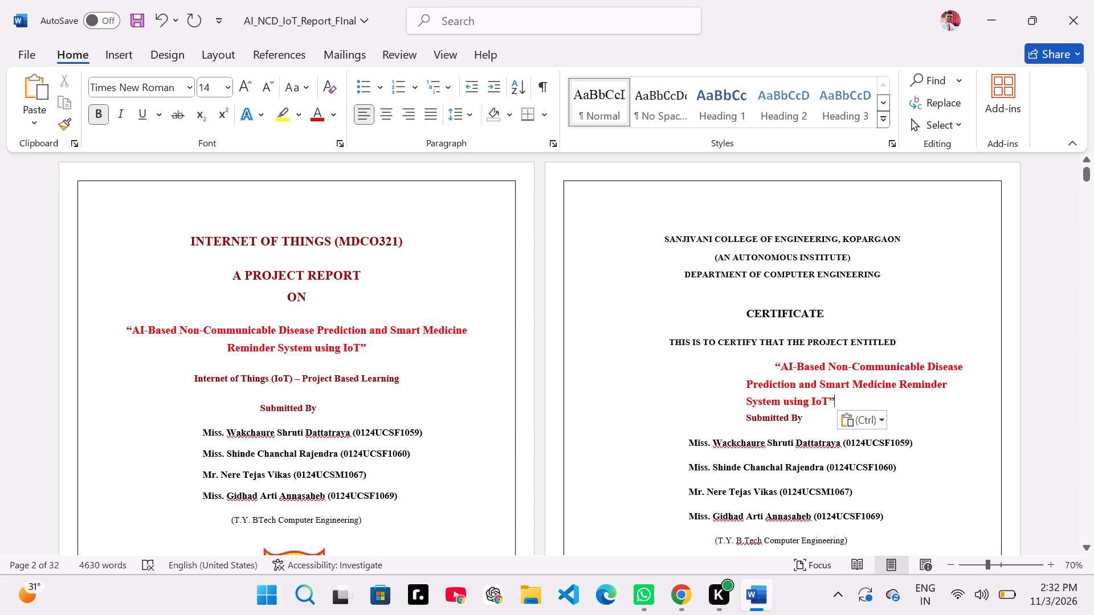
Select the whole pasted project title above "Submitted By" on the certificate page.
{"action": "left_click_drag", "start_coordinate": [834, 396], "coordinate": [777, 370]}
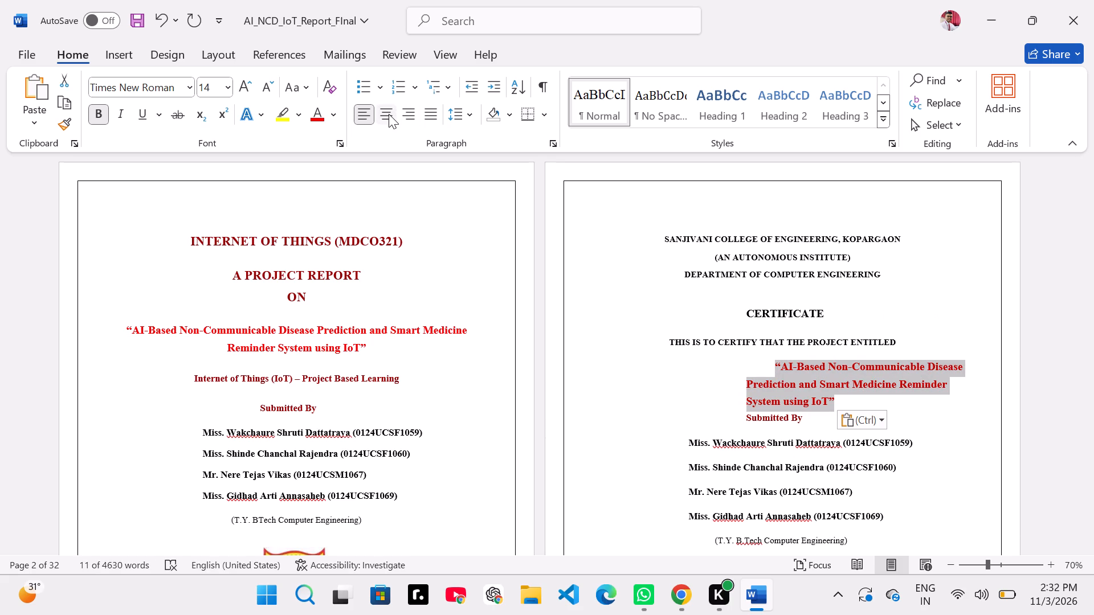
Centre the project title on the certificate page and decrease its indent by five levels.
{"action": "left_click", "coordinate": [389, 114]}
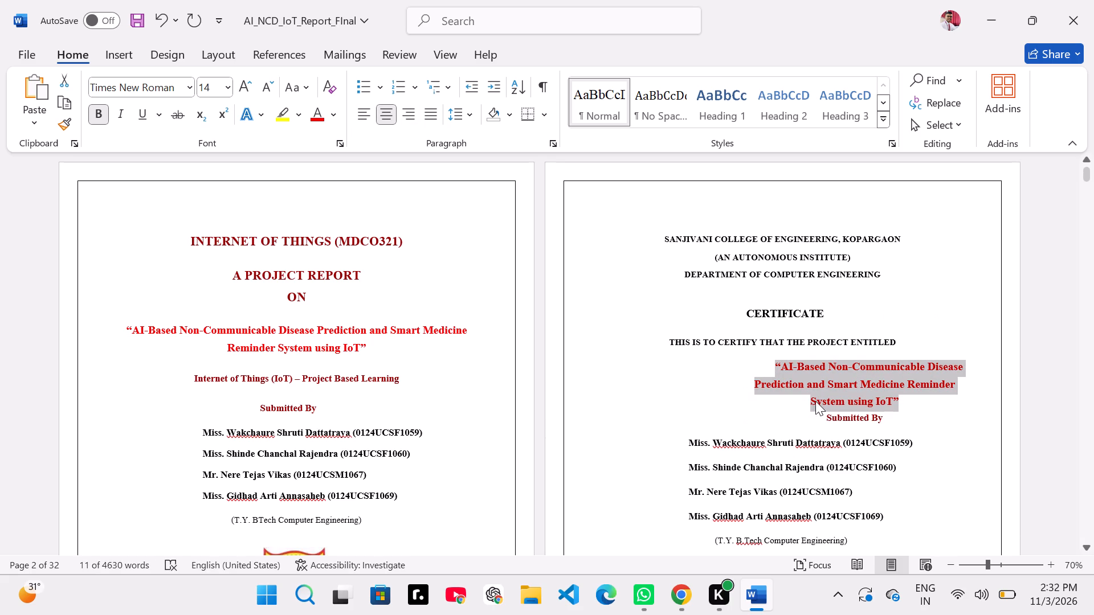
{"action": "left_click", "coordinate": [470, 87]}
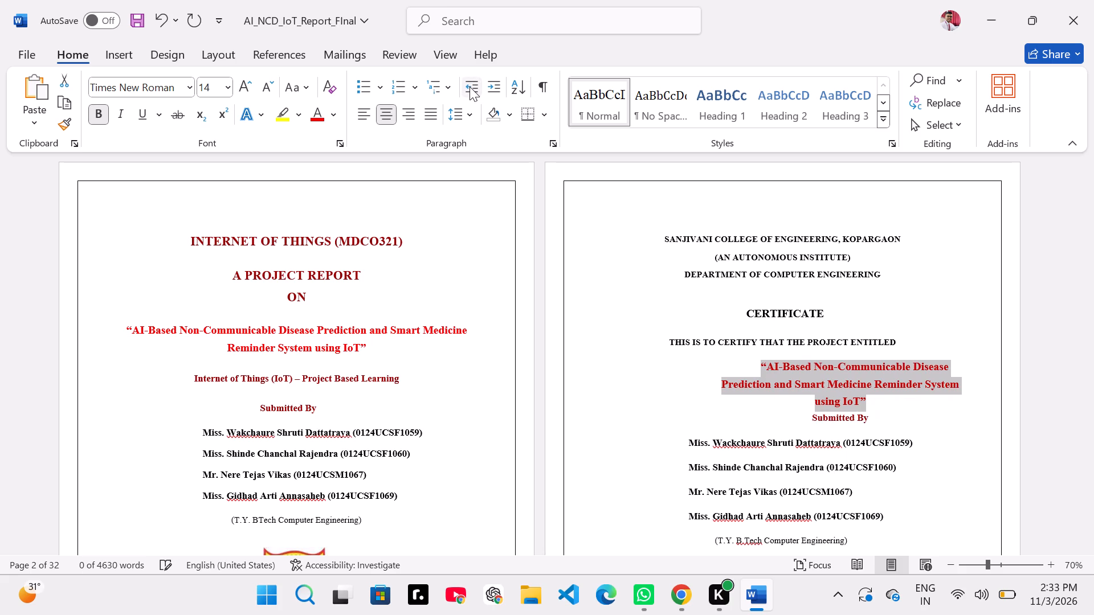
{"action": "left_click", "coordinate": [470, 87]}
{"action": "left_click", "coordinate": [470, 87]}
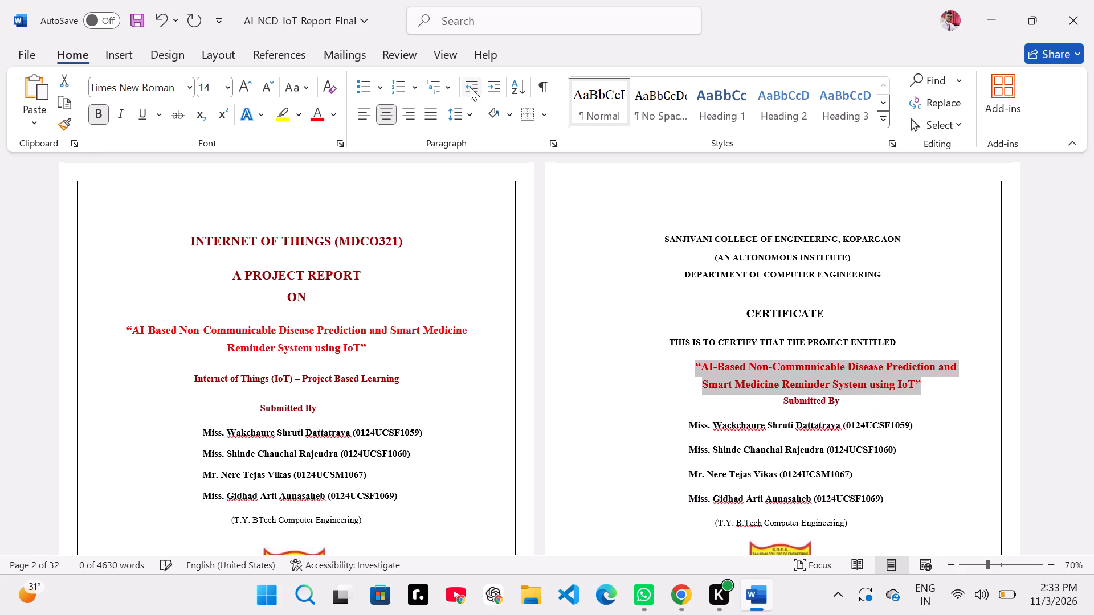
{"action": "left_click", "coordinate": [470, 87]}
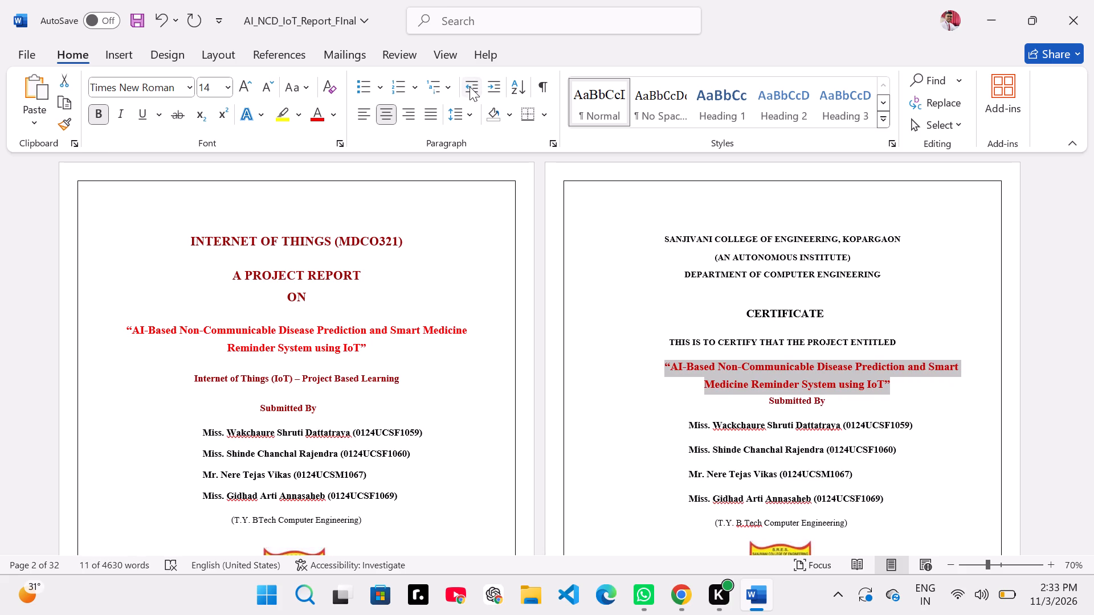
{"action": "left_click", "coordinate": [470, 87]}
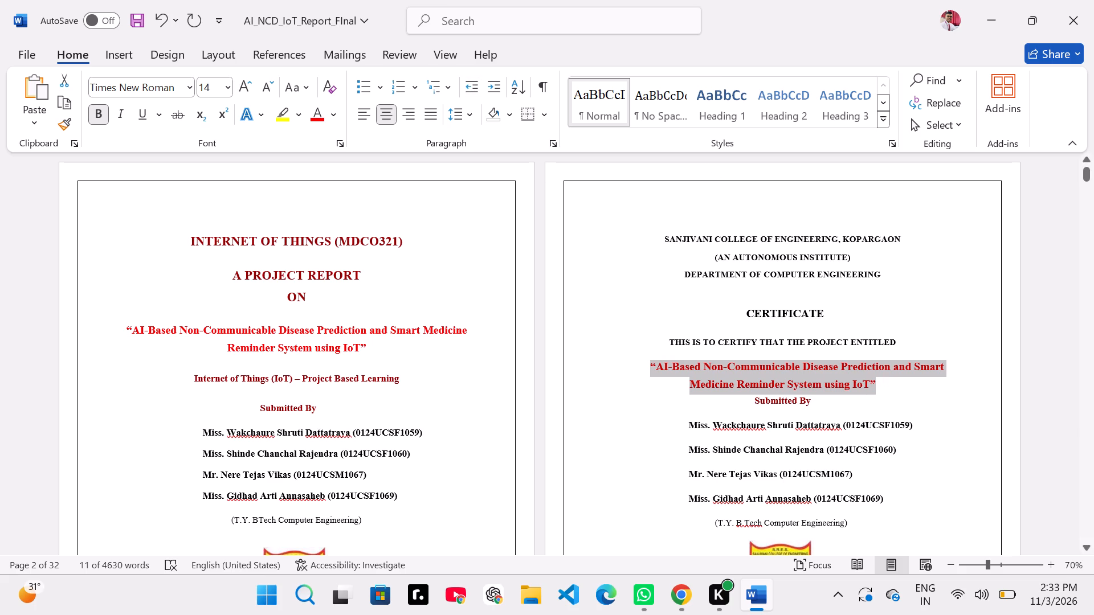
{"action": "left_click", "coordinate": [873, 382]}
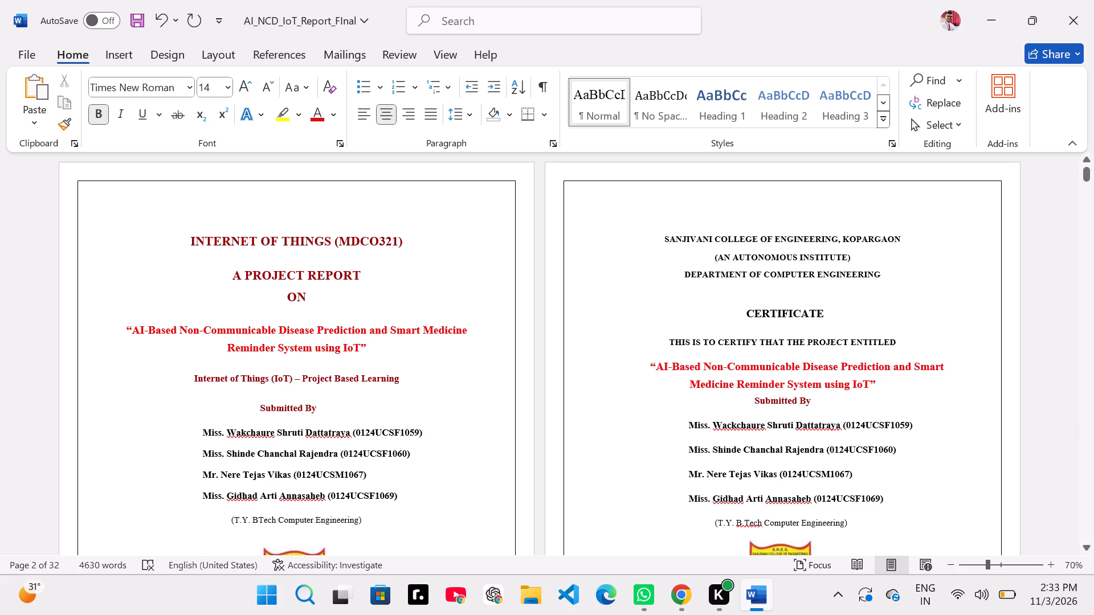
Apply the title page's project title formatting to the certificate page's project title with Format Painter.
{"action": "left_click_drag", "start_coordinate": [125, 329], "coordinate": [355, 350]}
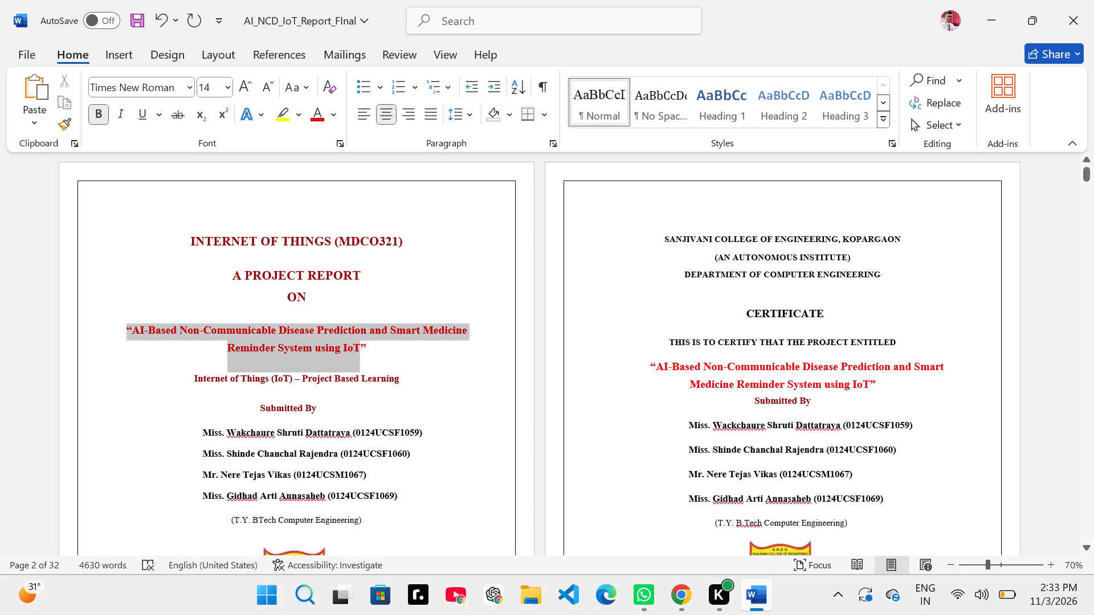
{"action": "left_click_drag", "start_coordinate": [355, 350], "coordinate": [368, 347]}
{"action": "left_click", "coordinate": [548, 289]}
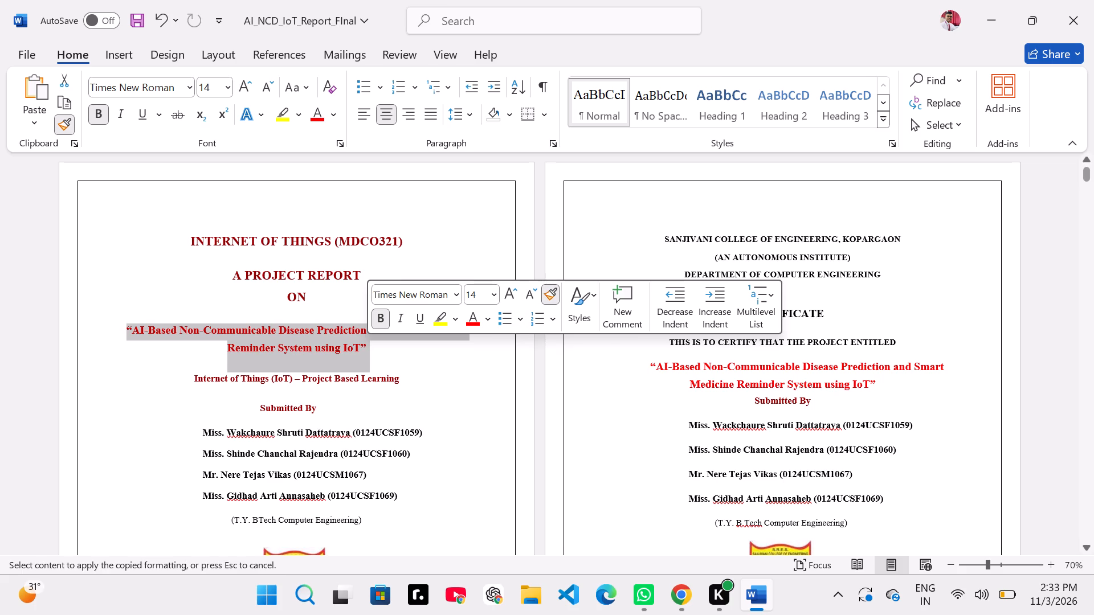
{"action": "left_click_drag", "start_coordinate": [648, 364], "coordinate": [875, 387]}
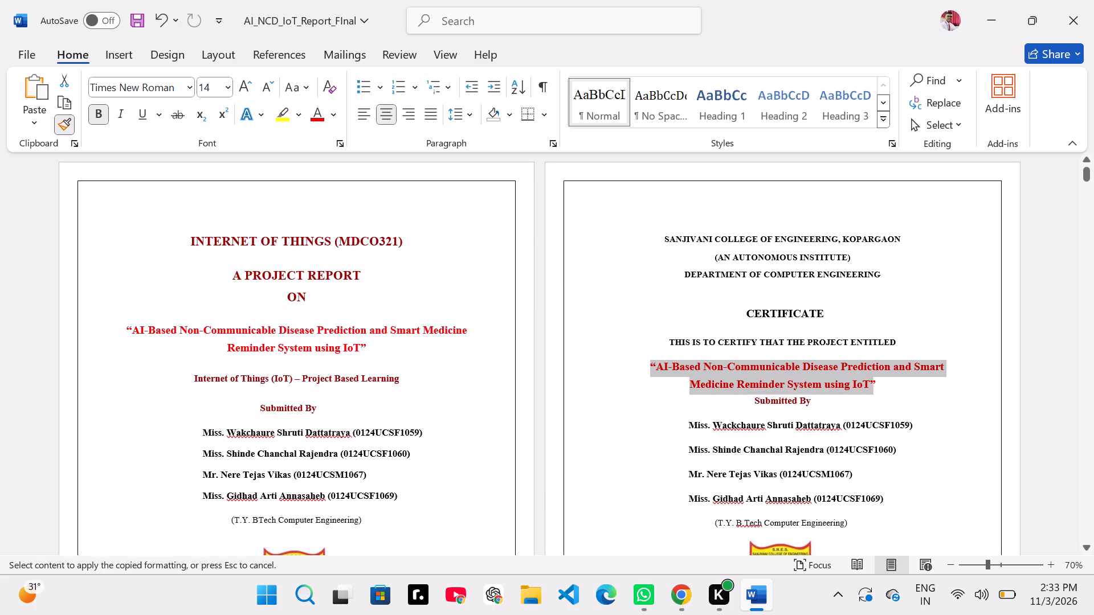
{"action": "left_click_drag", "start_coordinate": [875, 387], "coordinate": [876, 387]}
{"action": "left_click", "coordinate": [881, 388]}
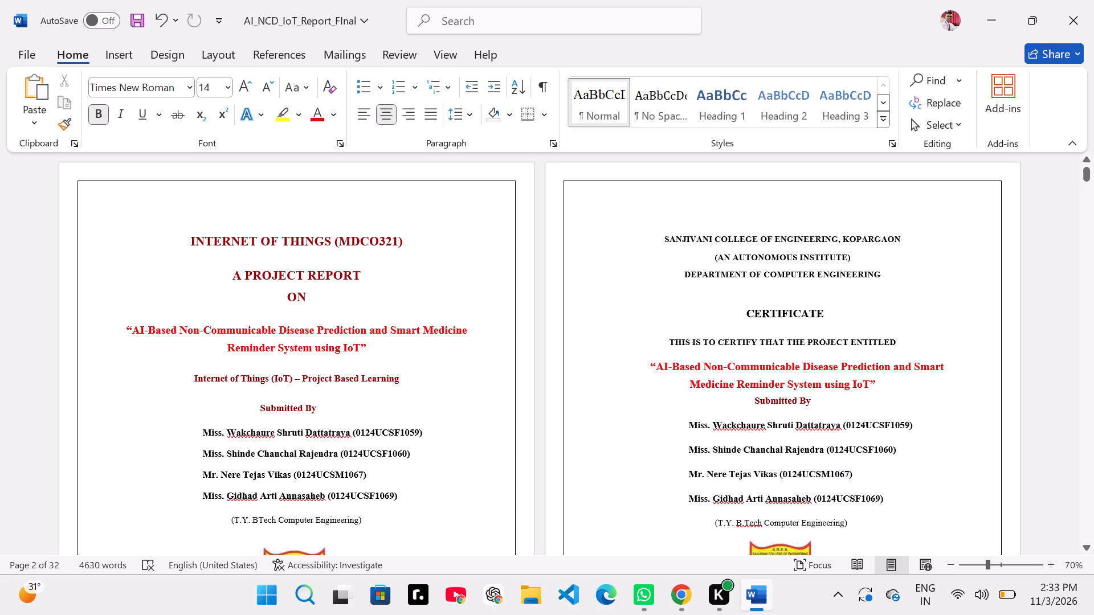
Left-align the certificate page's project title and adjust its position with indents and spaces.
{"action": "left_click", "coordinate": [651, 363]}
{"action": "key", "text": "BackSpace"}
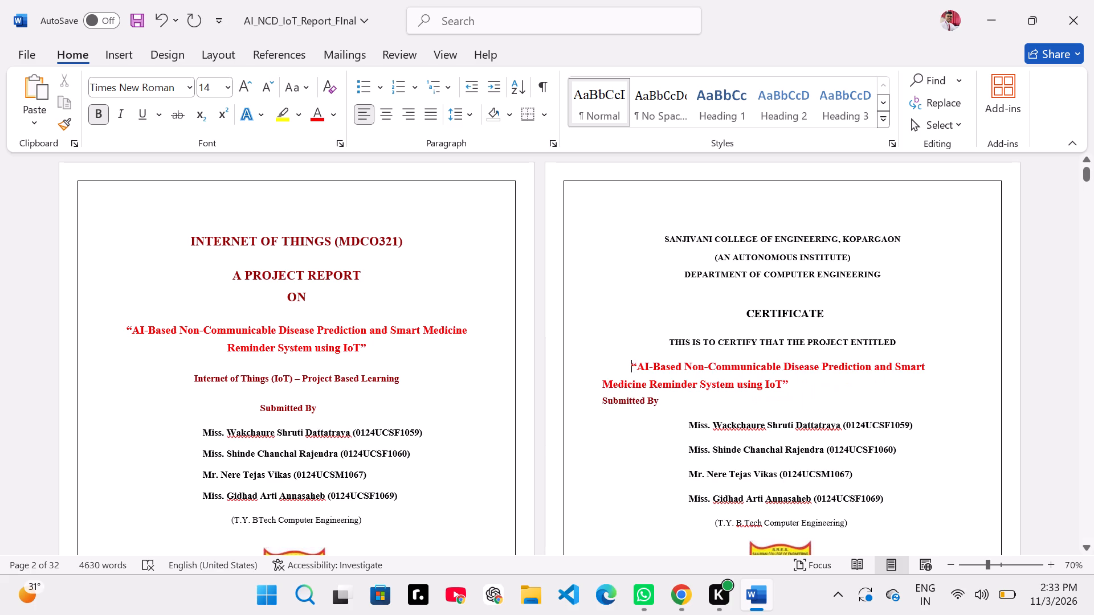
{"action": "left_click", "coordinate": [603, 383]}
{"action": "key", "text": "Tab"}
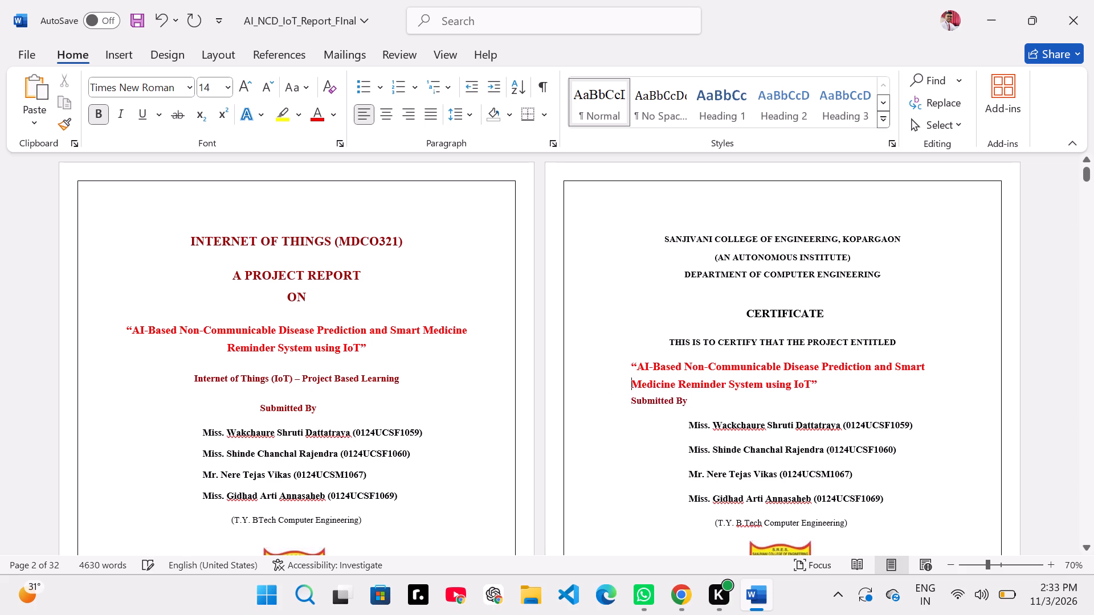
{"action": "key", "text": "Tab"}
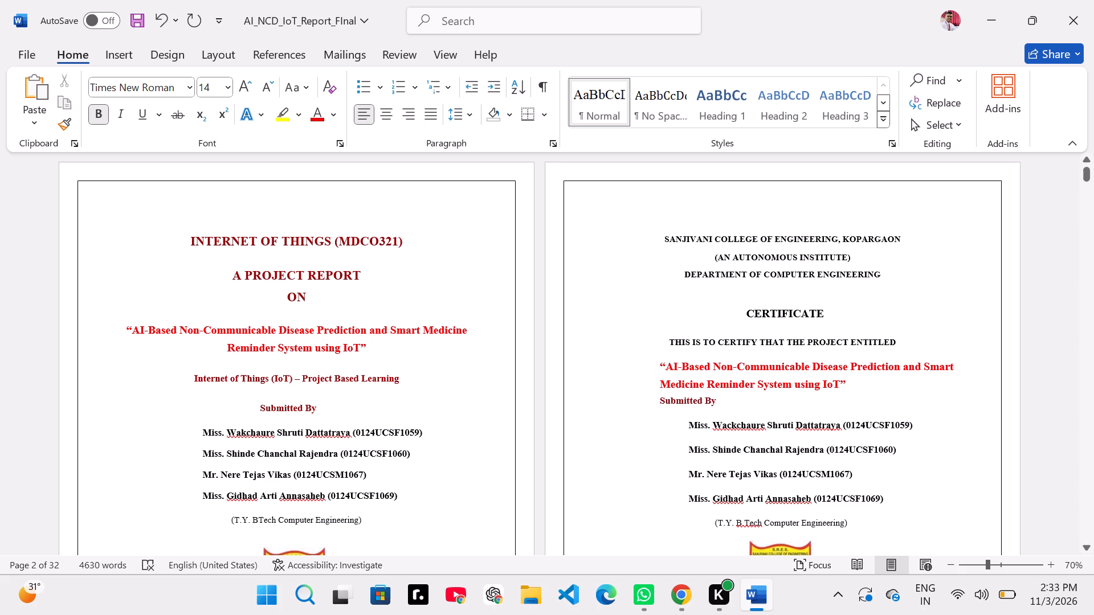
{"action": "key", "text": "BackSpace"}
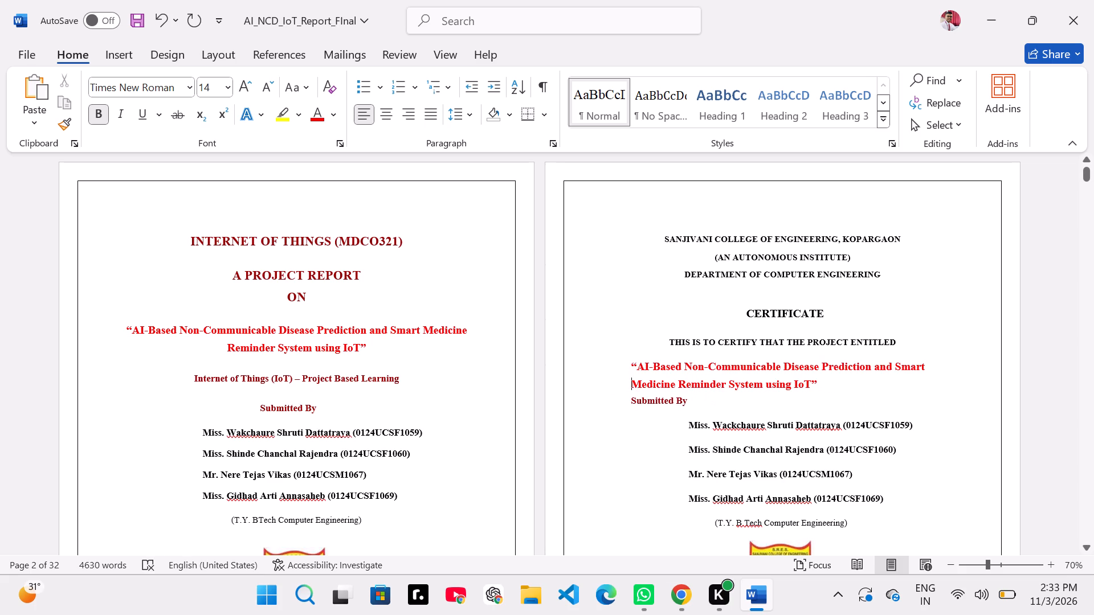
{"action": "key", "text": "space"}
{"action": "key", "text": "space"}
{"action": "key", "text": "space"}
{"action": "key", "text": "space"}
Copy the title page's block from the project title through "Submitted By" over the matching lines on the certificate page.
{"action": "left_click_drag", "start_coordinate": [366, 345], "coordinate": [124, 327]}
{"action": "left_click", "coordinate": [124, 327]}
{"action": "left_click_drag", "start_coordinate": [124, 327], "coordinate": [335, 382]}
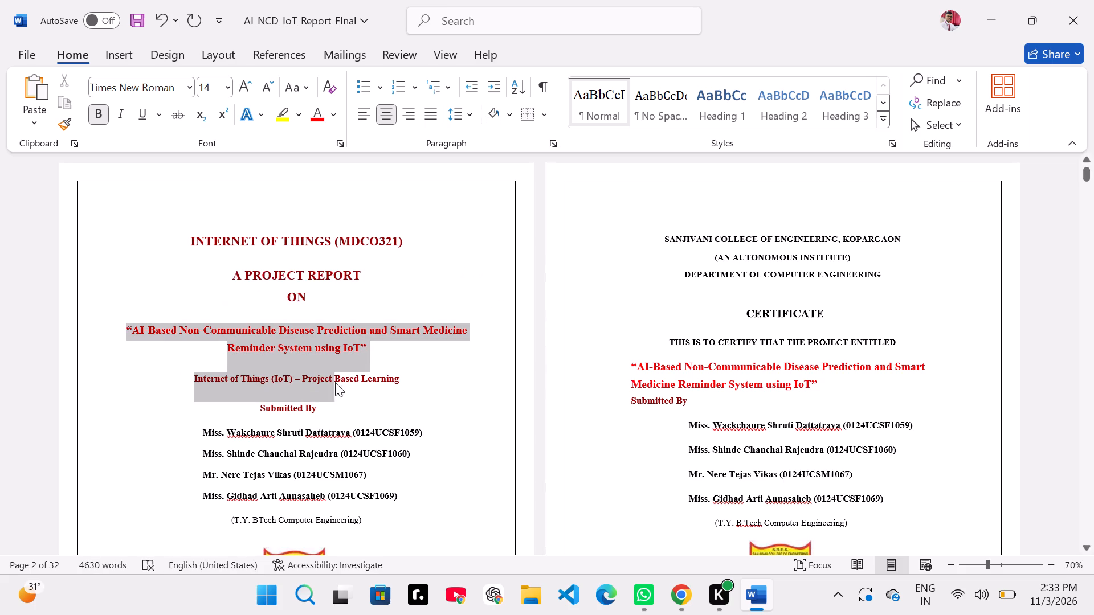
{"action": "left_click_drag", "start_coordinate": [335, 382], "coordinate": [357, 411]}
{"action": "key", "text": "ctrl+c"}
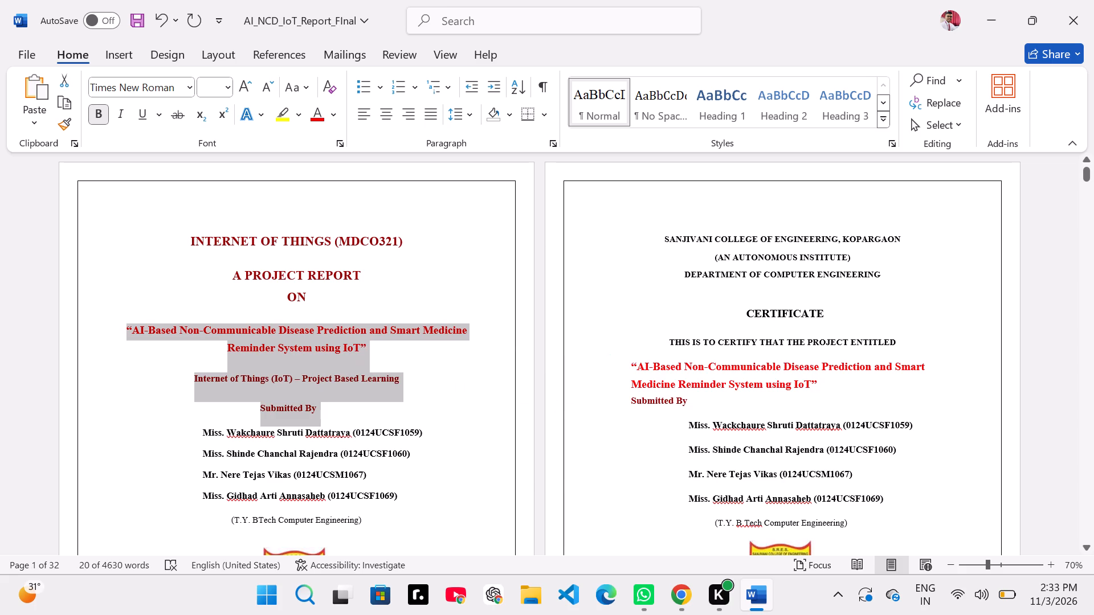
{"action": "left_click_drag", "start_coordinate": [631, 364], "coordinate": [679, 386]}
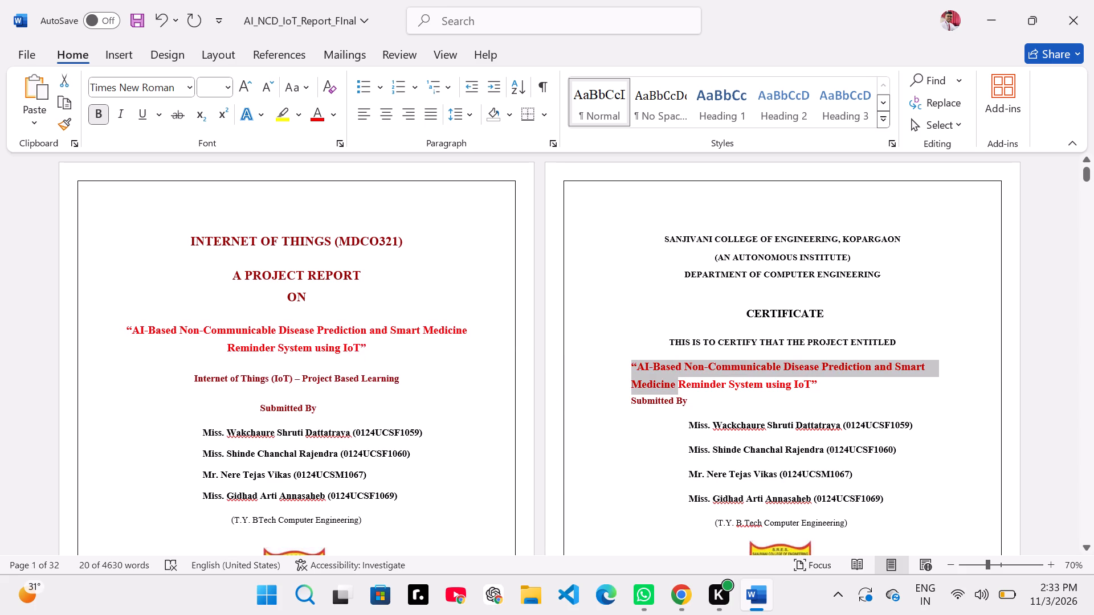
{"action": "left_click_drag", "start_coordinate": [679, 386], "coordinate": [691, 395]}
{"action": "key", "text": "ctrl+v"}
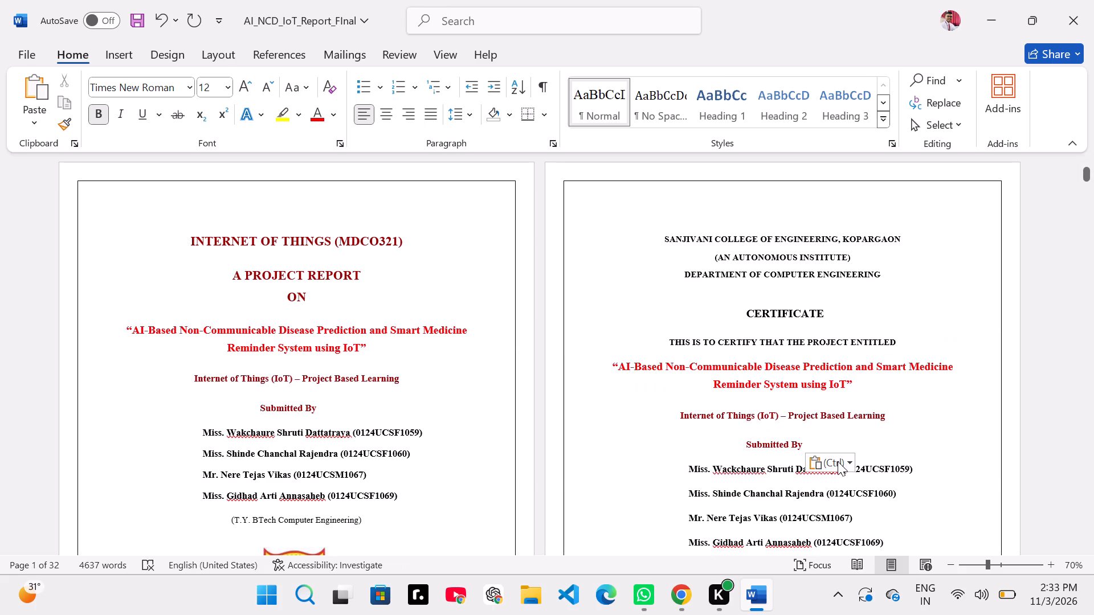
Delete the "Internet of Things (IoT) – Project Based Learning" line from the certificate page.
{"action": "left_click_drag", "start_coordinate": [679, 414], "coordinate": [858, 413]}
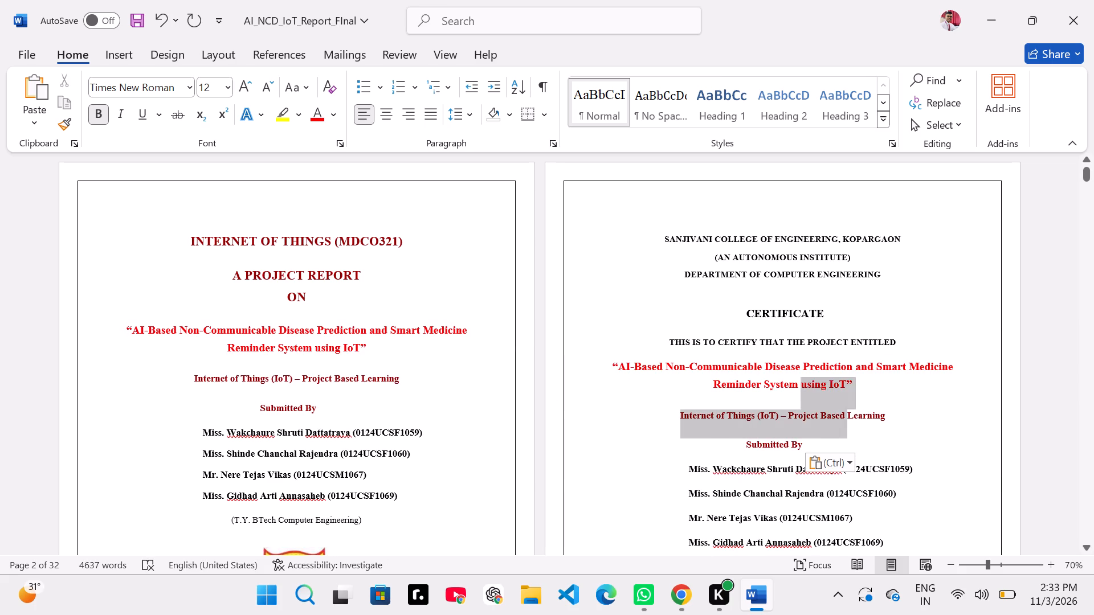
{"action": "left_click_drag", "start_coordinate": [858, 413], "coordinate": [895, 423]}
{"action": "key", "text": "BackSpace"}
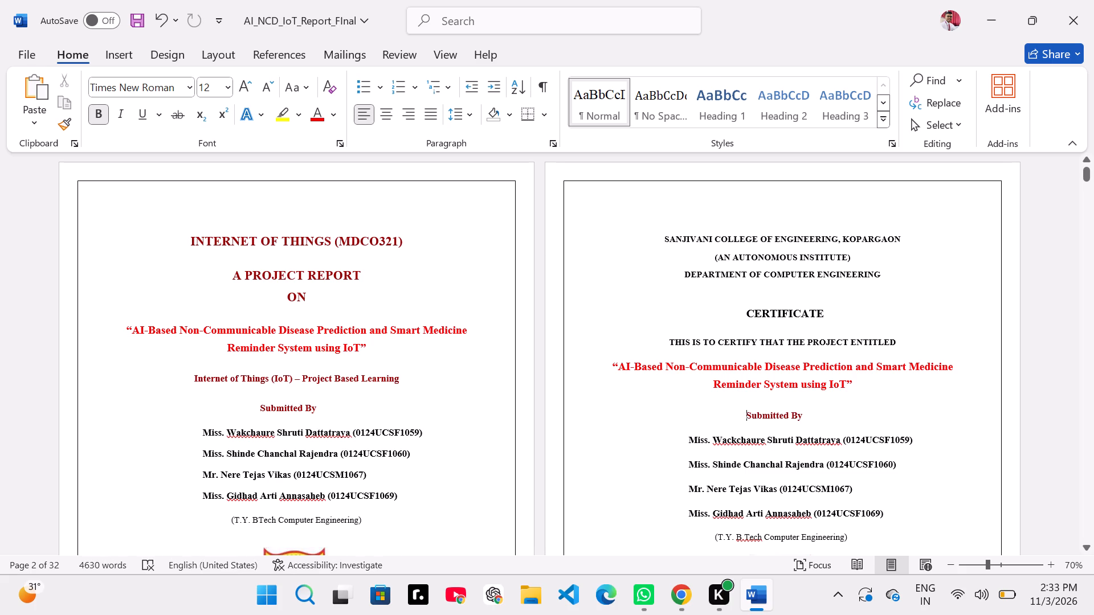
{"action": "scroll", "coordinate": [895, 423], "scroll_direction": "down", "scroll_amount": 1}
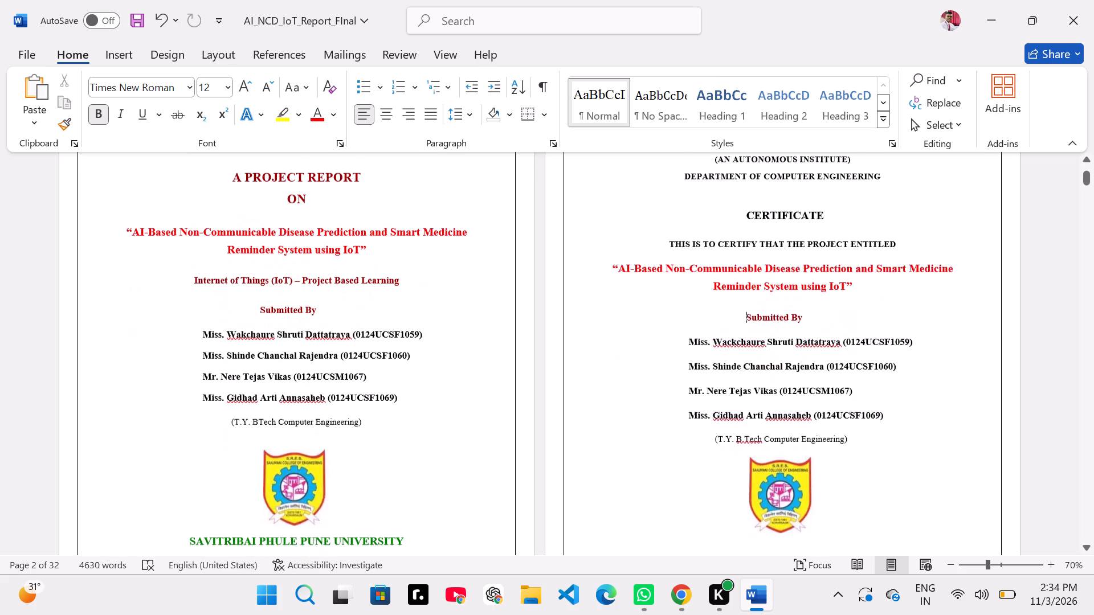
Delete the extra blank line above the signature names on the certificate page to pull up the [PROJECT GUIDE] and [HOD] labels.
{"action": "scroll", "coordinate": [795, 337], "scroll_direction": "up", "scroll_amount": 2}
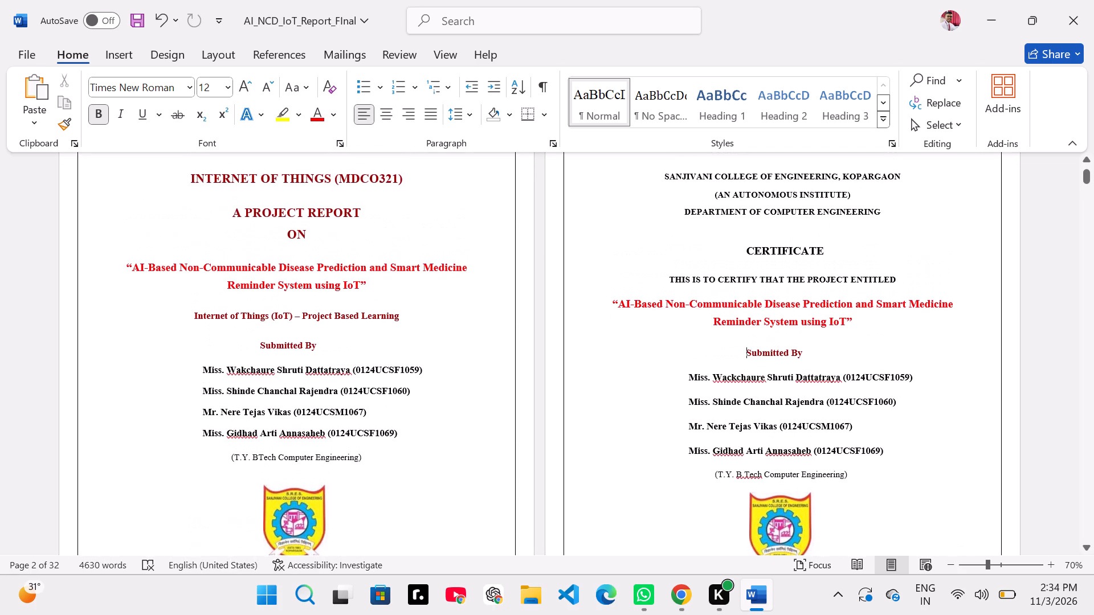
{"action": "left_click", "coordinate": [610, 302]}
{"action": "scroll", "coordinate": [798, 348], "scroll_direction": "up", "scroll_amount": 2}
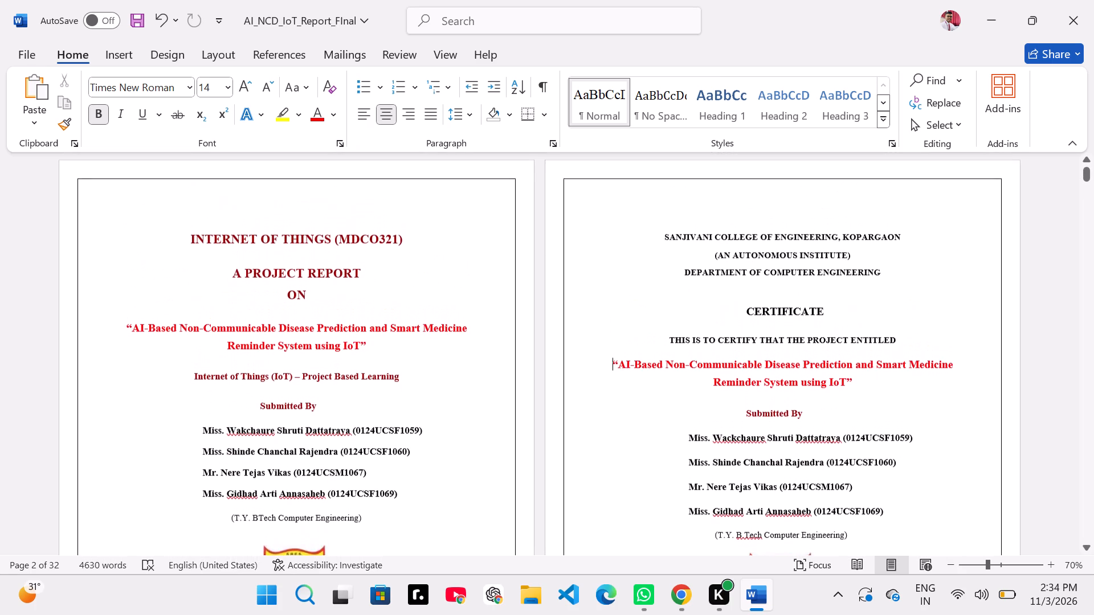
{"action": "scroll", "coordinate": [798, 348], "scroll_direction": "down", "scroll_amount": 4}
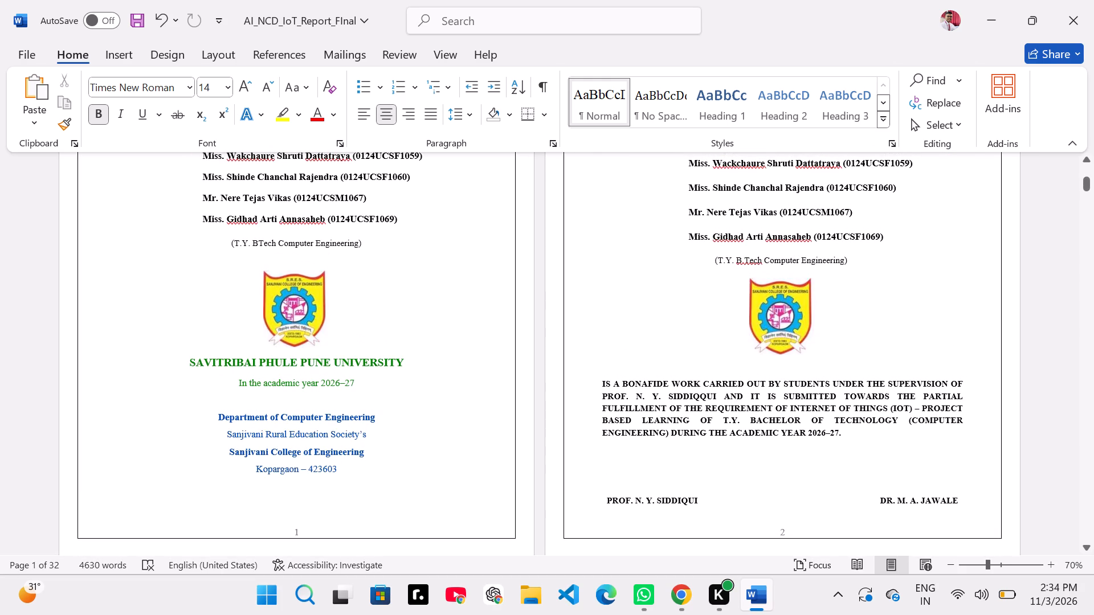
{"action": "scroll", "coordinate": [777, 461], "scroll_direction": "down", "scroll_amount": 1}
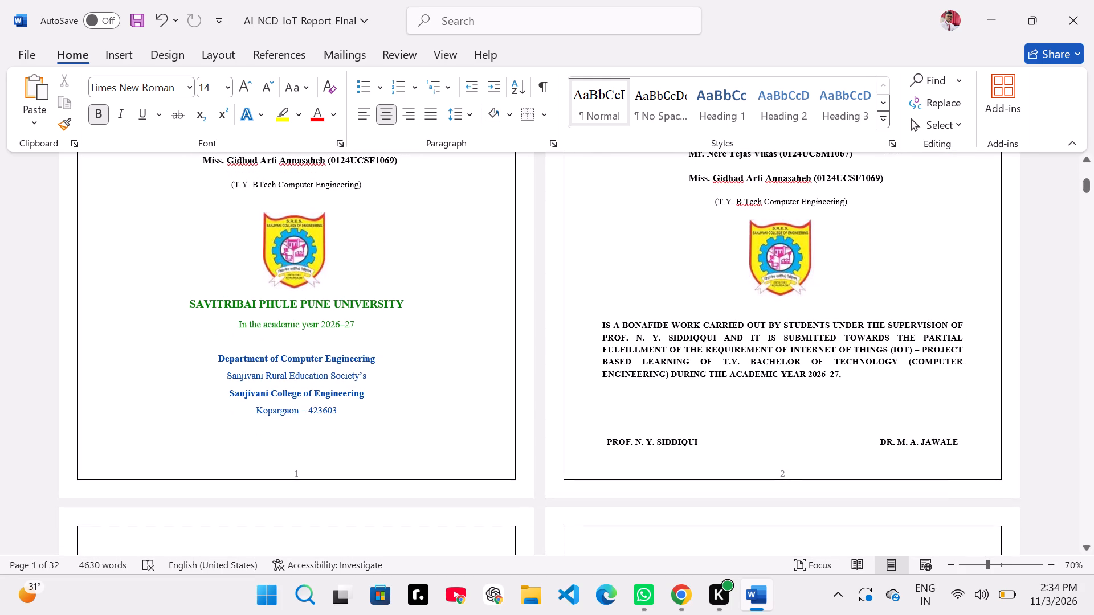
{"action": "scroll", "coordinate": [696, 460], "scroll_direction": "down", "scroll_amount": 1}
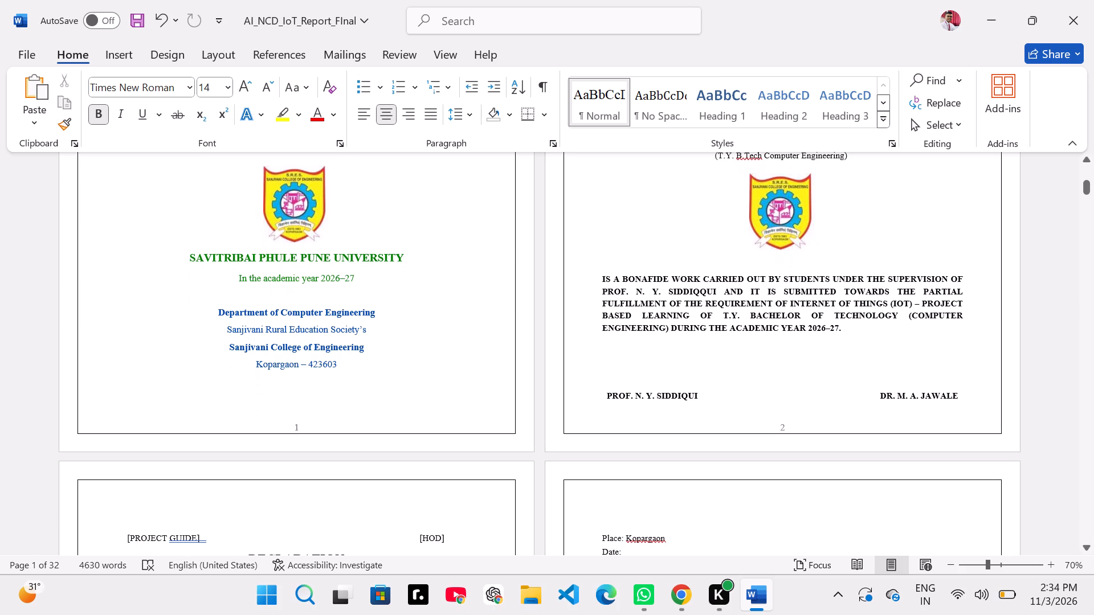
{"action": "left_click", "coordinate": [611, 383]}
{"action": "key", "text": "BackSpace"}
{"action": "key", "text": "BackSpace"}
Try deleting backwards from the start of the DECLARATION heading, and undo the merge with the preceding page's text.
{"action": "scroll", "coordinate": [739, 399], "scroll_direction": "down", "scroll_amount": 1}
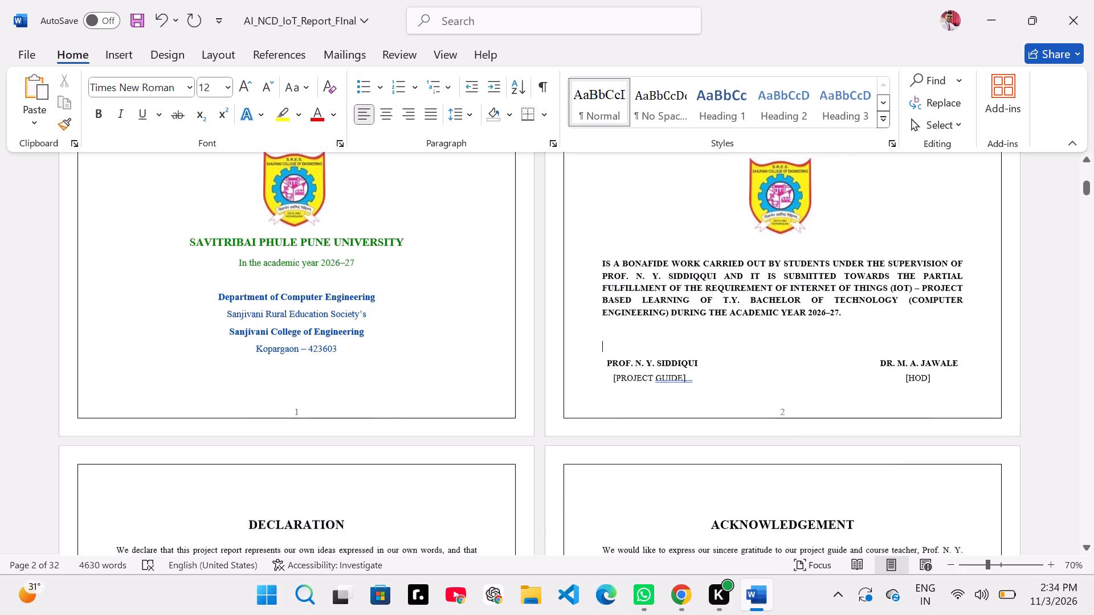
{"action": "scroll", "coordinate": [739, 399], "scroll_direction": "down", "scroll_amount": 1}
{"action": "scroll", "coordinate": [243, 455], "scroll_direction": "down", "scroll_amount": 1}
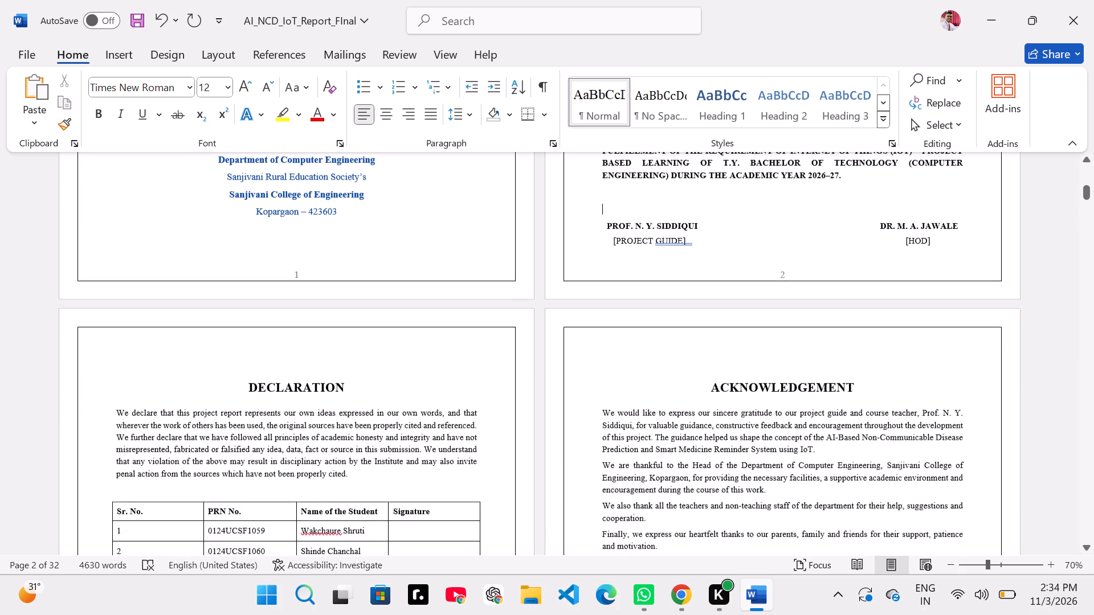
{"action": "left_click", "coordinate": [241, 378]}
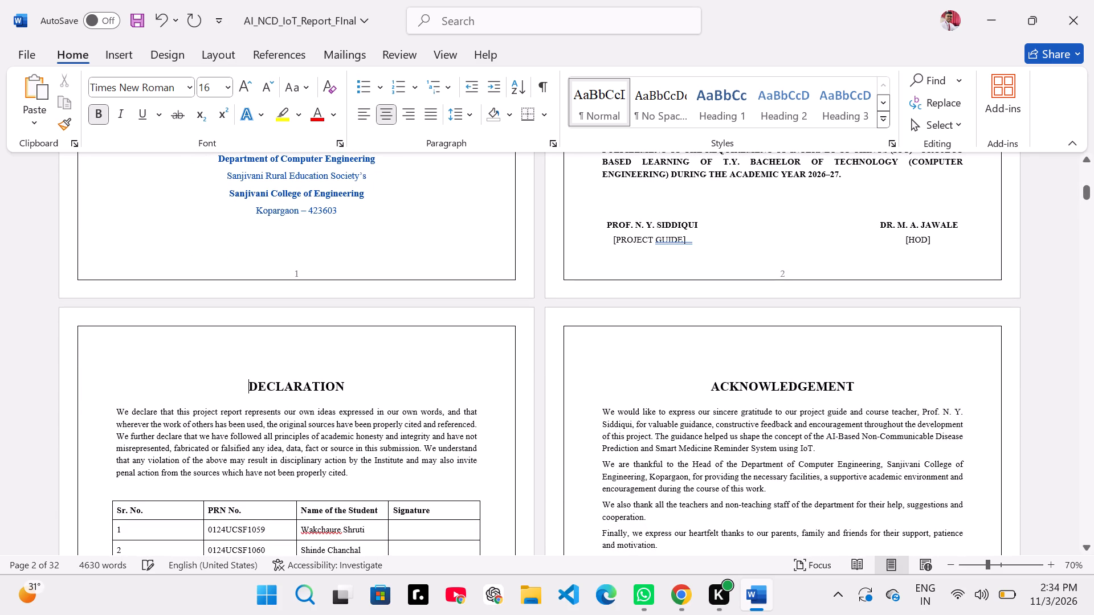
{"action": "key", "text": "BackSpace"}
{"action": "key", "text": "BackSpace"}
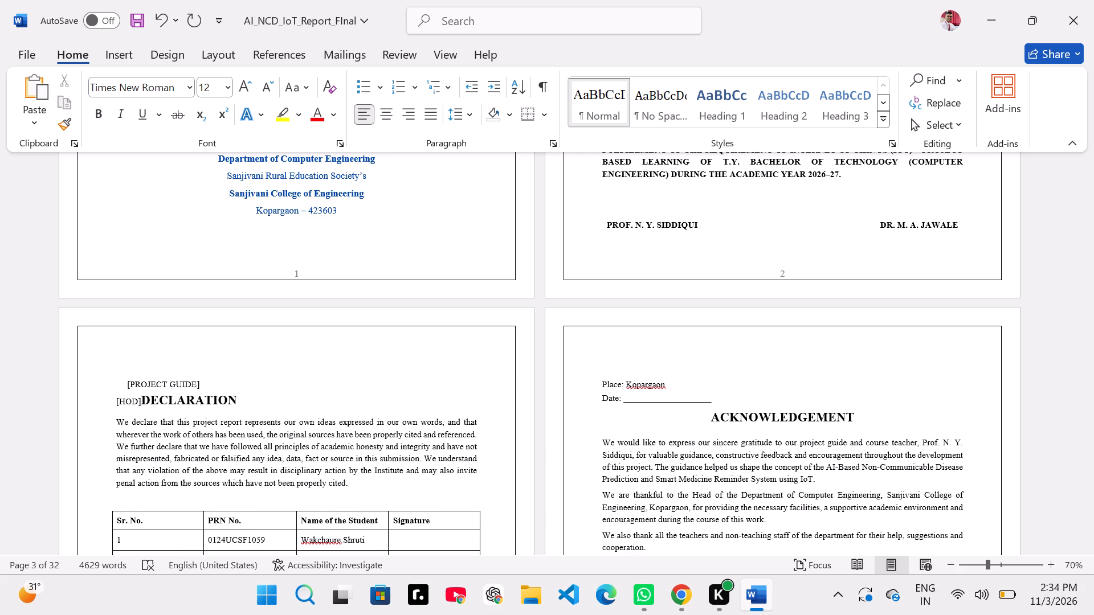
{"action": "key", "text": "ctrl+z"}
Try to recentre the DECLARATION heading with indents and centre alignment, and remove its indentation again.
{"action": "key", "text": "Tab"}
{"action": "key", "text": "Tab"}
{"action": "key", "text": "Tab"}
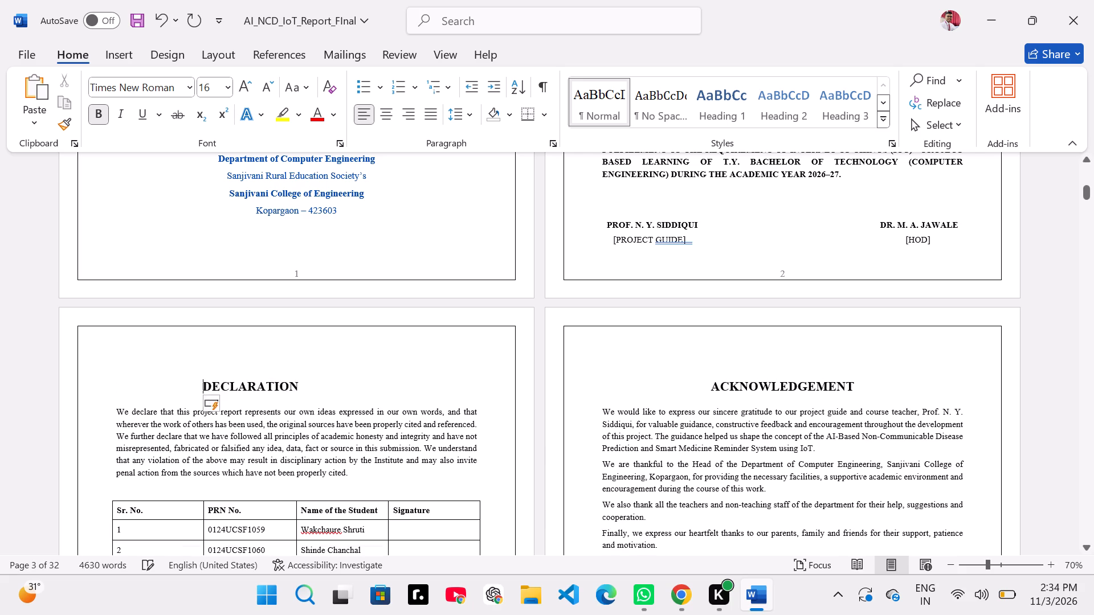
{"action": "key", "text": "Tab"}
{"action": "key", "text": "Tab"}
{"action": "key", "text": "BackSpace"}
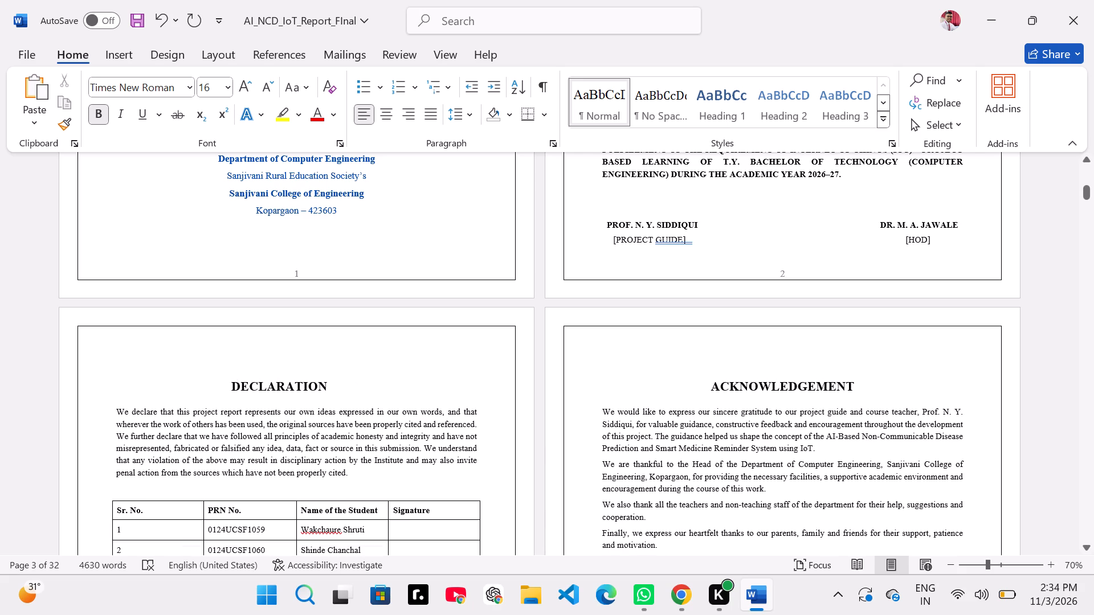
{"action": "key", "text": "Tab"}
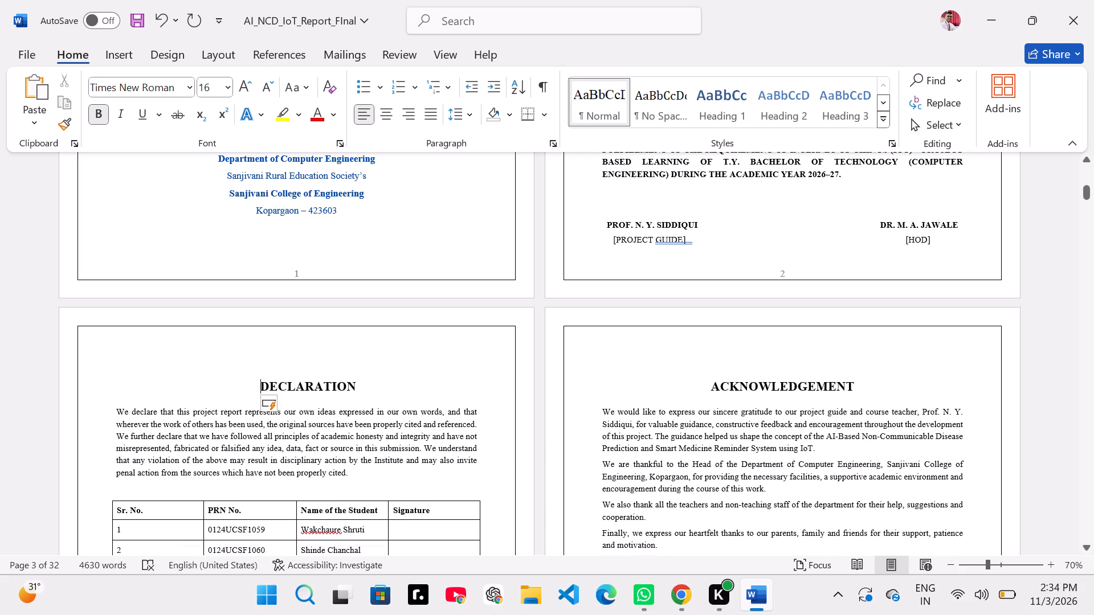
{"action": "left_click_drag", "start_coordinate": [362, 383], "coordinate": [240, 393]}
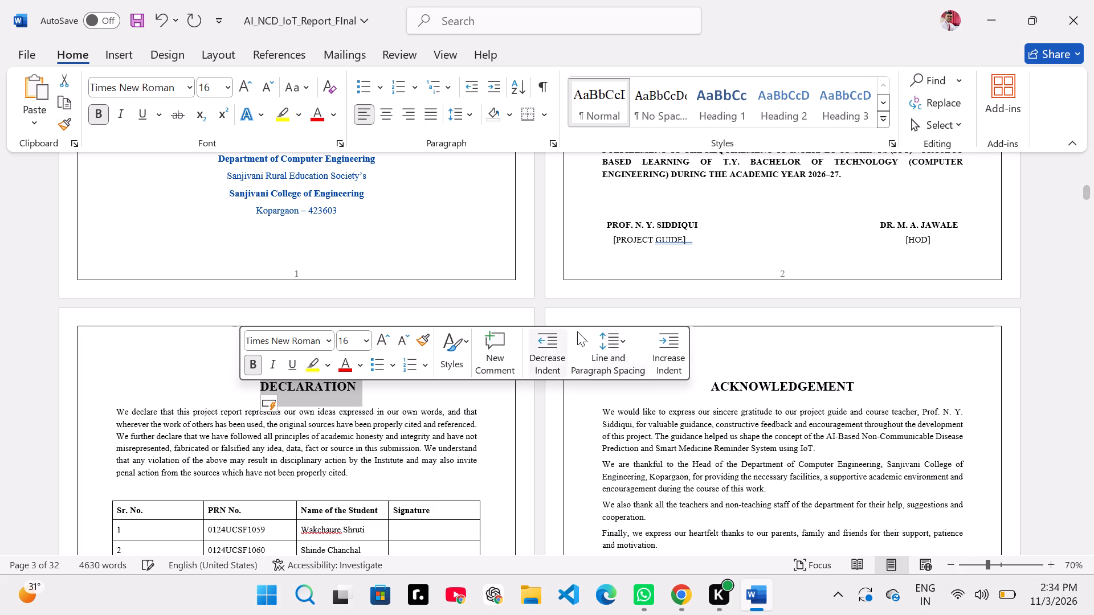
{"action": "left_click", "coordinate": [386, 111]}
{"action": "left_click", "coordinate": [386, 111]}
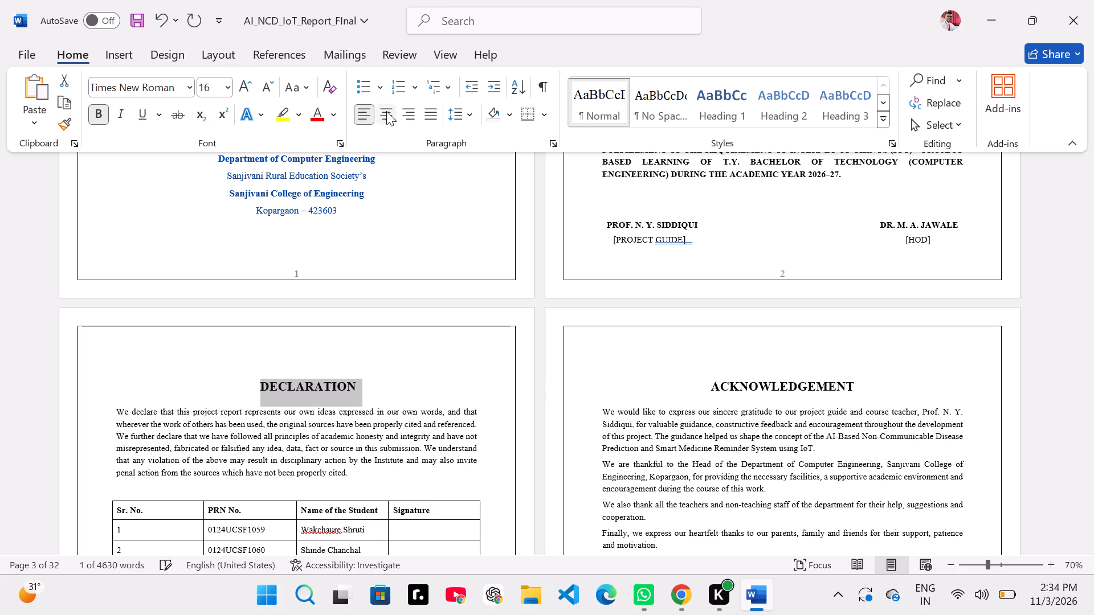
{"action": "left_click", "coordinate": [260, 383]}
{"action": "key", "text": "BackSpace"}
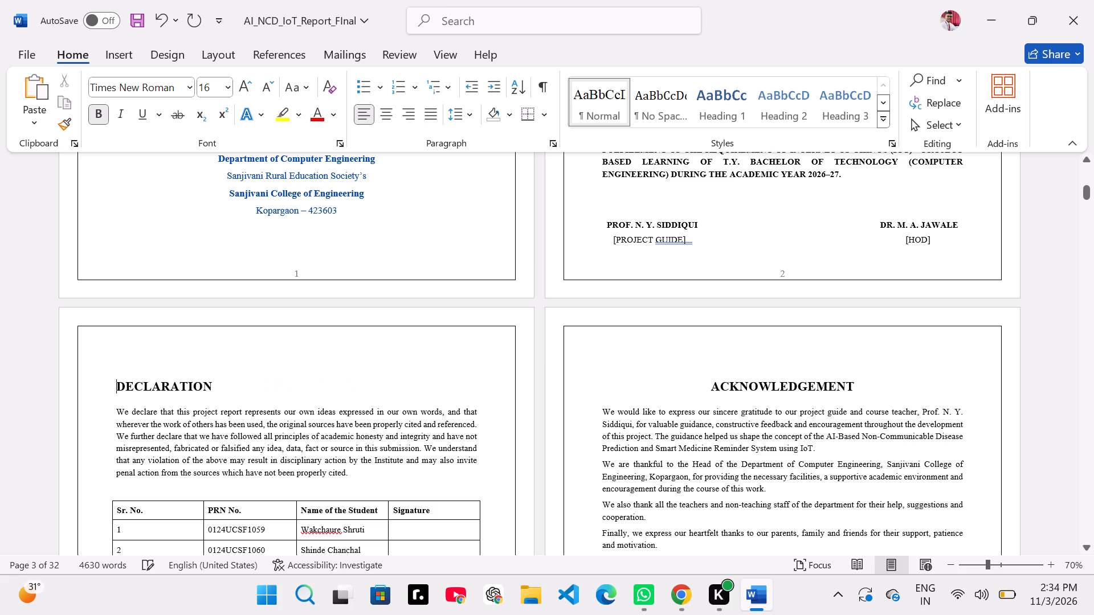
Shift the DECLARATION heading with indents and spaces until it sits roughly centred above its paragraph.
{"action": "key", "text": "Tab"}
{"action": "key", "text": "Tab"}
{"action": "key", "text": "Tab"}
{"action": "key", "text": "Tab"}
{"action": "key", "text": "Tab"}
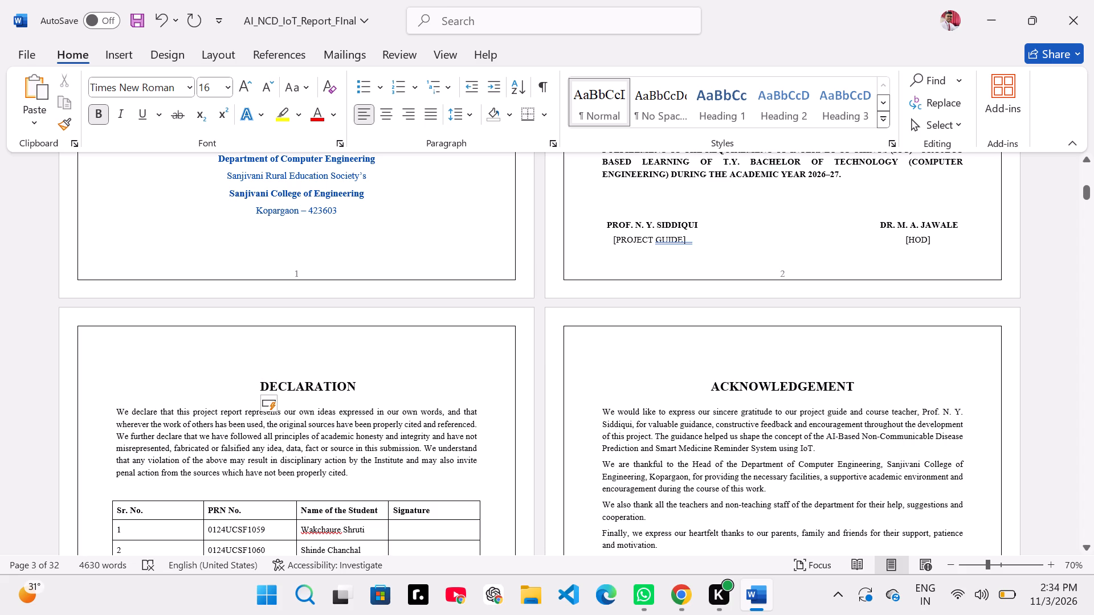
{"action": "scroll", "coordinate": [465, 478], "scroll_direction": "down", "scroll_amount": 2}
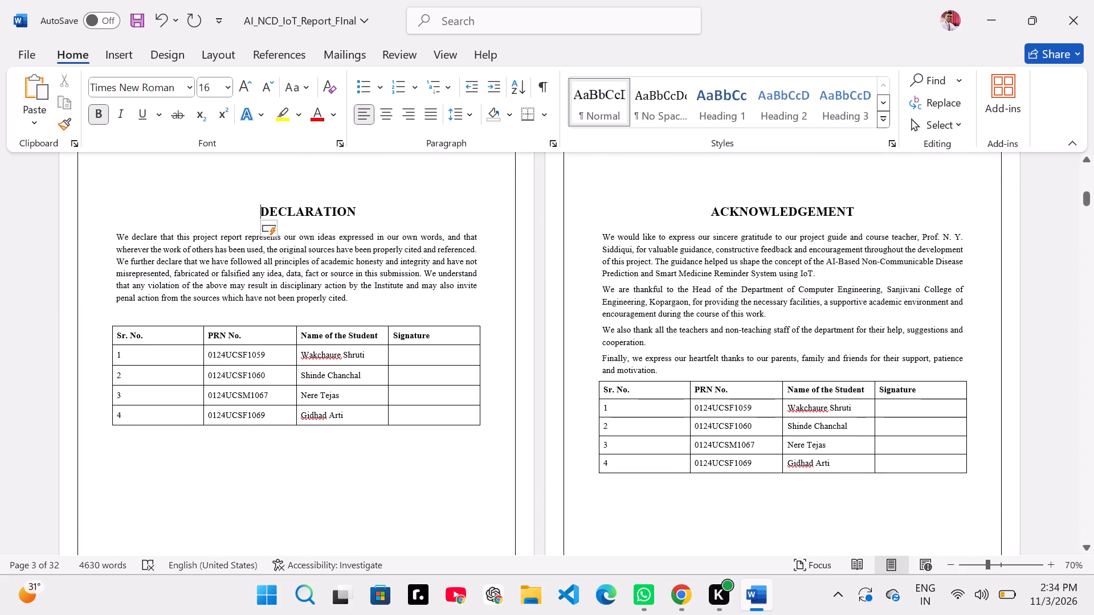
{"action": "key", "text": "BackSpace"}
{"action": "key", "text": "space"}
{"action": "key", "text": "space"}
{"action": "key", "text": "space"}
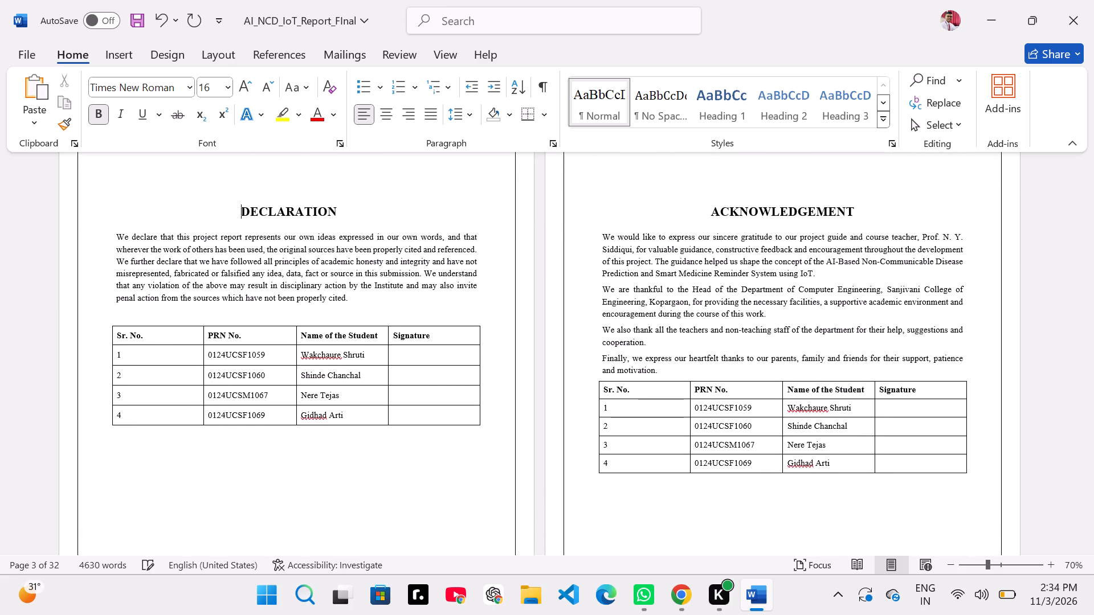
{"action": "scroll", "coordinate": [465, 478], "scroll_direction": "up", "scroll_amount": 1}
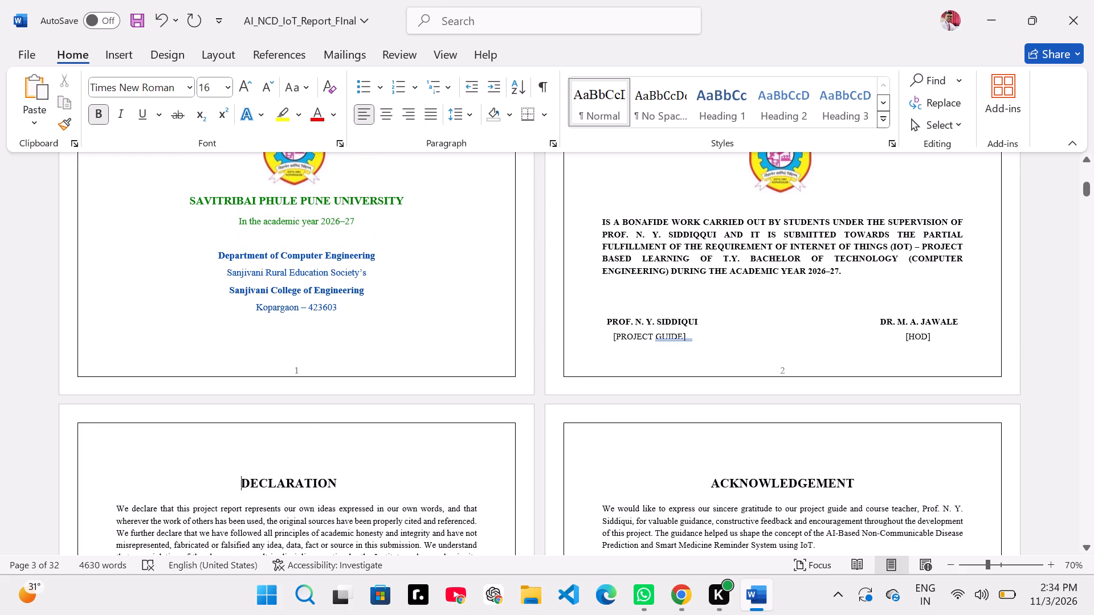
{"action": "key", "text": "space"}
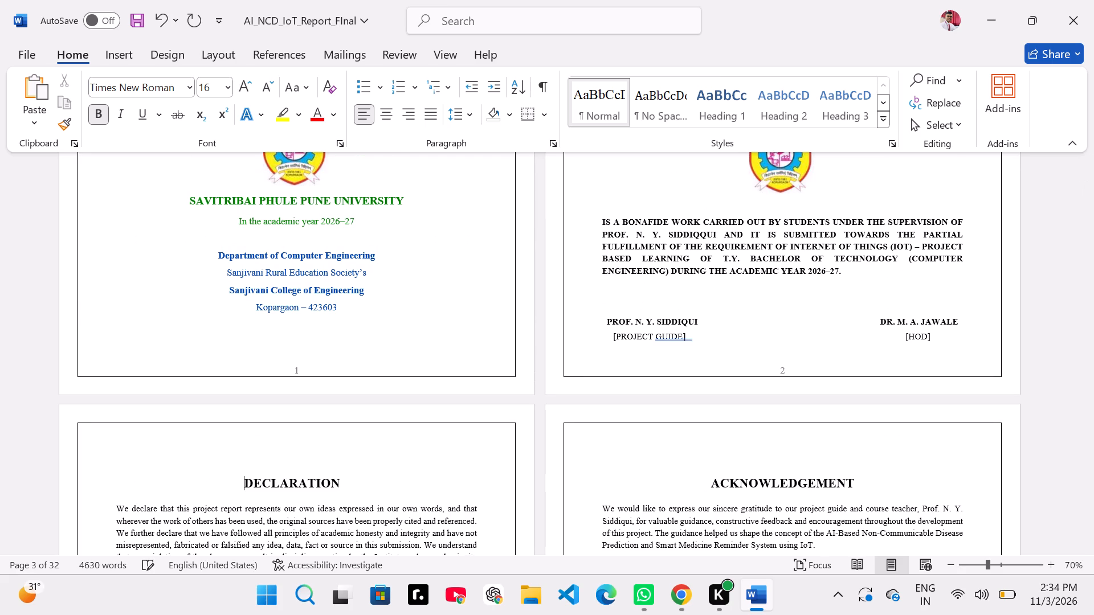
Check the layout of the Declaration, Acknowledgement, Table Of Contents and Abstract pages.
{"action": "scroll", "coordinate": [355, 487], "scroll_direction": "down", "scroll_amount": 3}
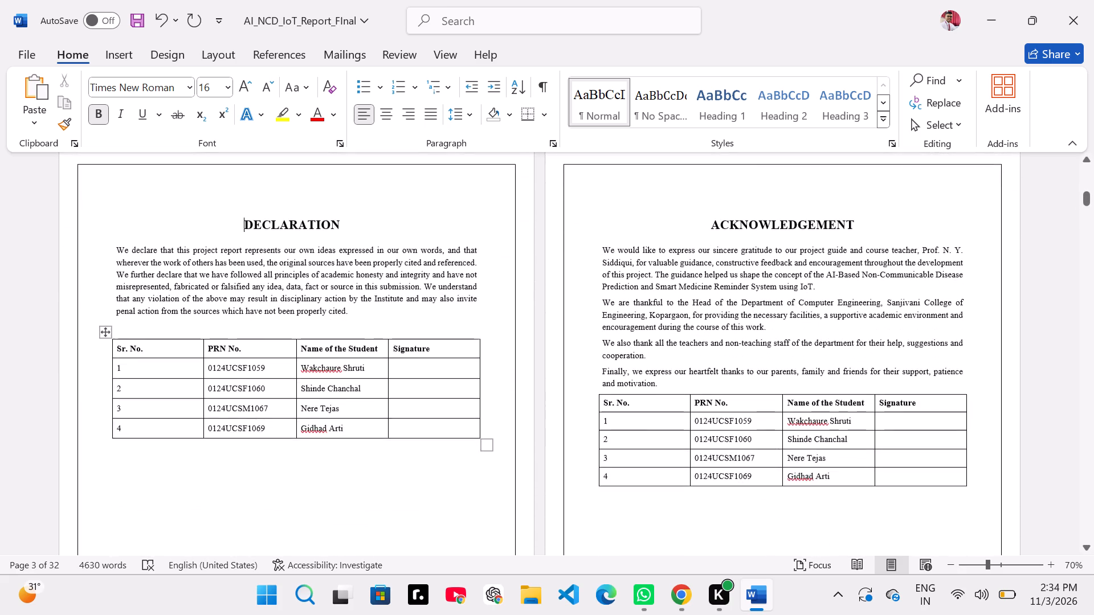
{"action": "scroll", "coordinate": [791, 432], "scroll_direction": "down", "scroll_amount": 1}
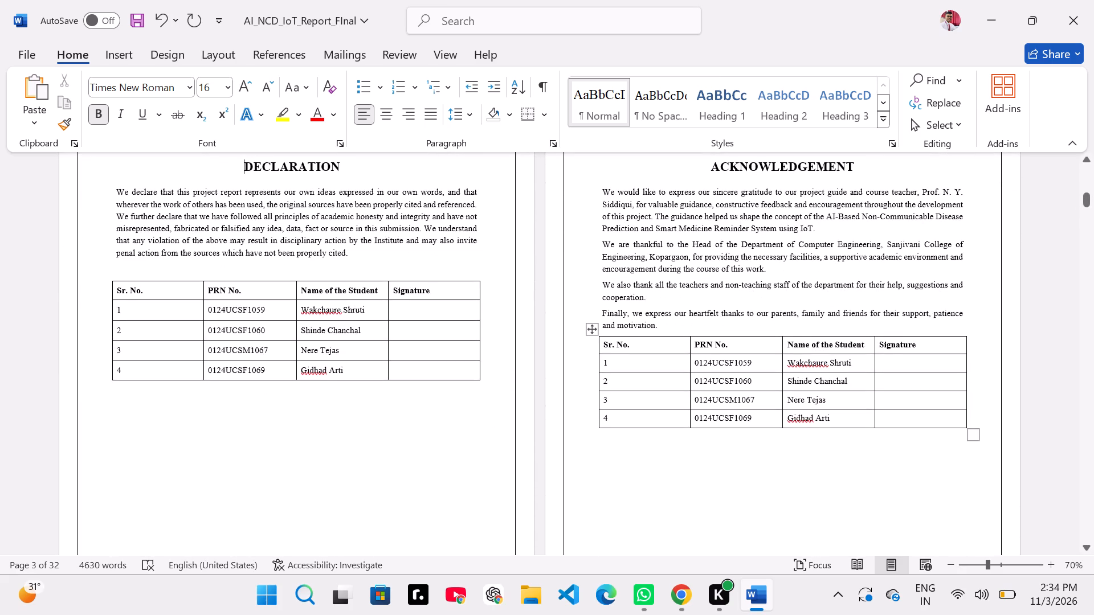
{"action": "scroll", "coordinate": [670, 460], "scroll_direction": "down", "scroll_amount": 1}
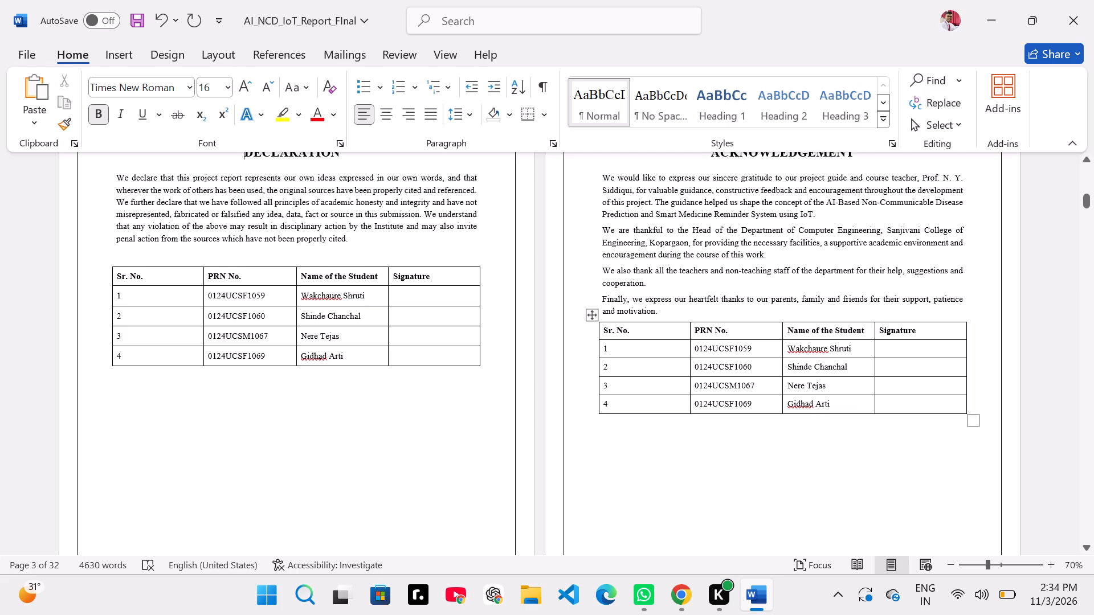
{"action": "scroll", "coordinate": [670, 460], "scroll_direction": "down", "scroll_amount": 1}
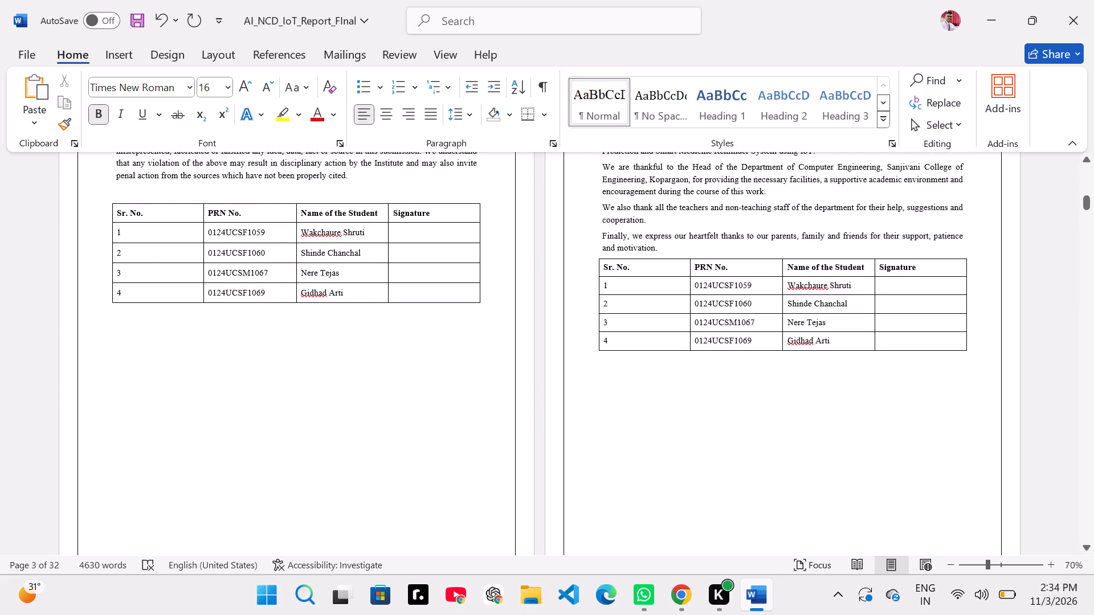
{"action": "scroll", "coordinate": [450, 351], "scroll_direction": "down", "scroll_amount": 2}
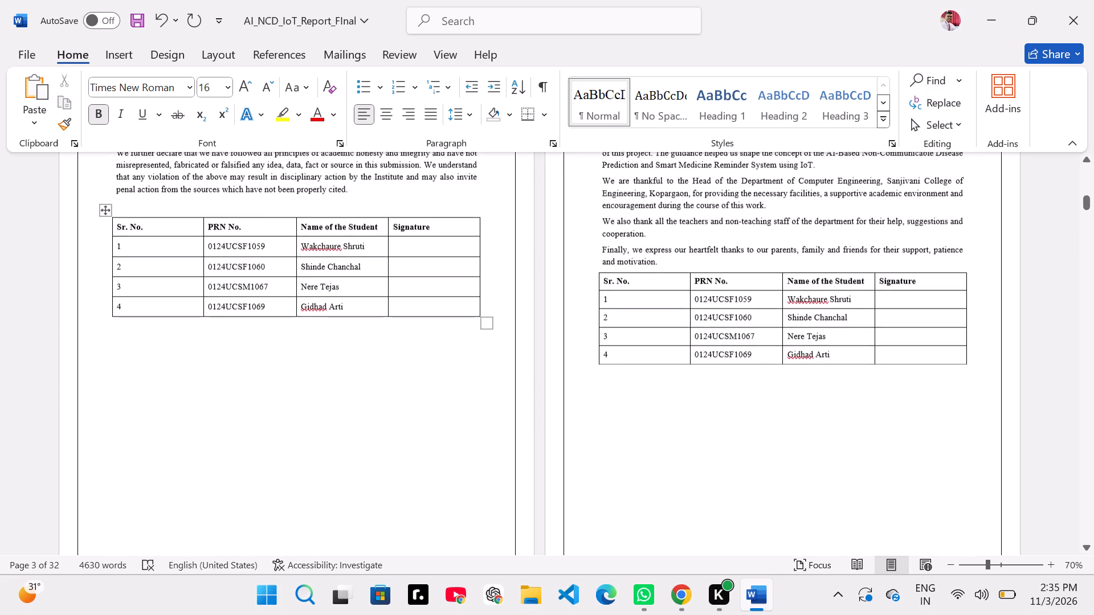
{"action": "scroll", "coordinate": [450, 351], "scroll_direction": "down", "scroll_amount": 2}
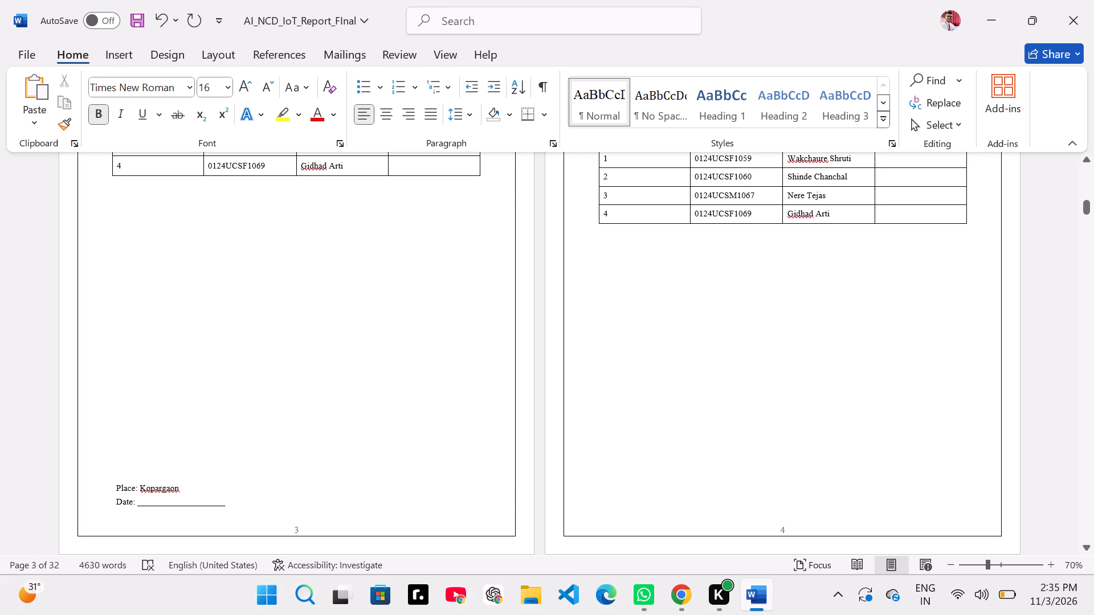
{"action": "scroll", "coordinate": [805, 413], "scroll_direction": "up", "scroll_amount": 1}
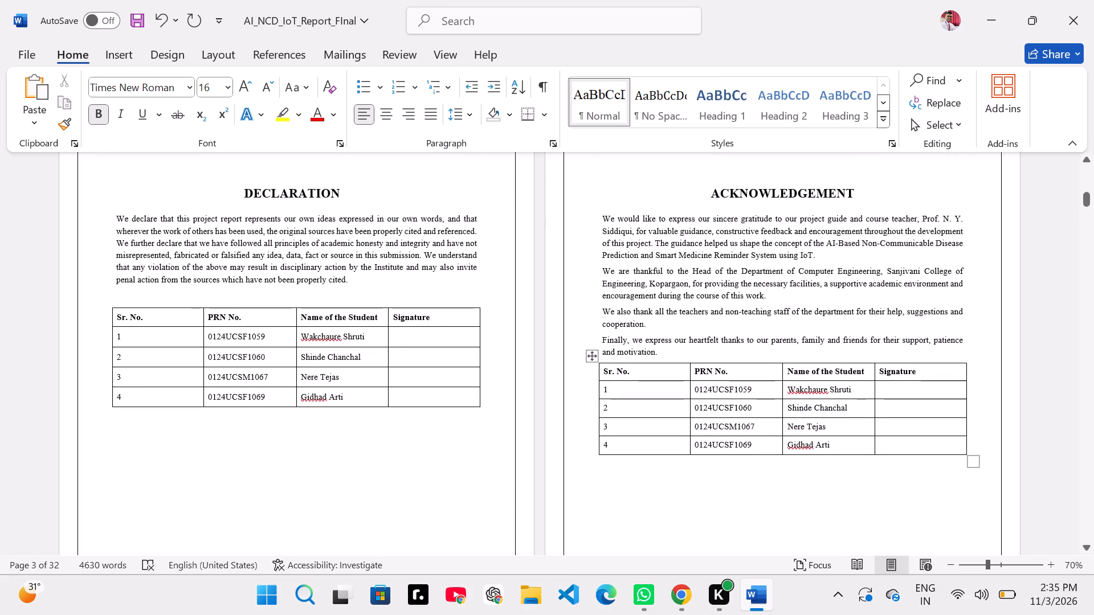
{"action": "scroll", "coordinate": [805, 413], "scroll_direction": "down", "scroll_amount": 1}
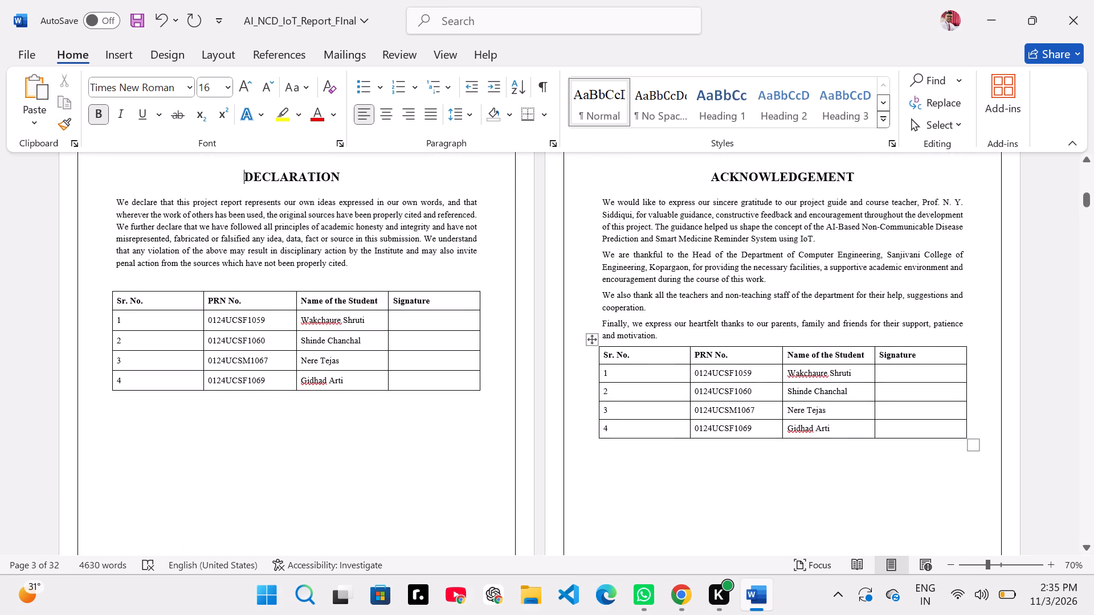
{"action": "scroll", "coordinate": [805, 413], "scroll_direction": "down", "scroll_amount": 3}
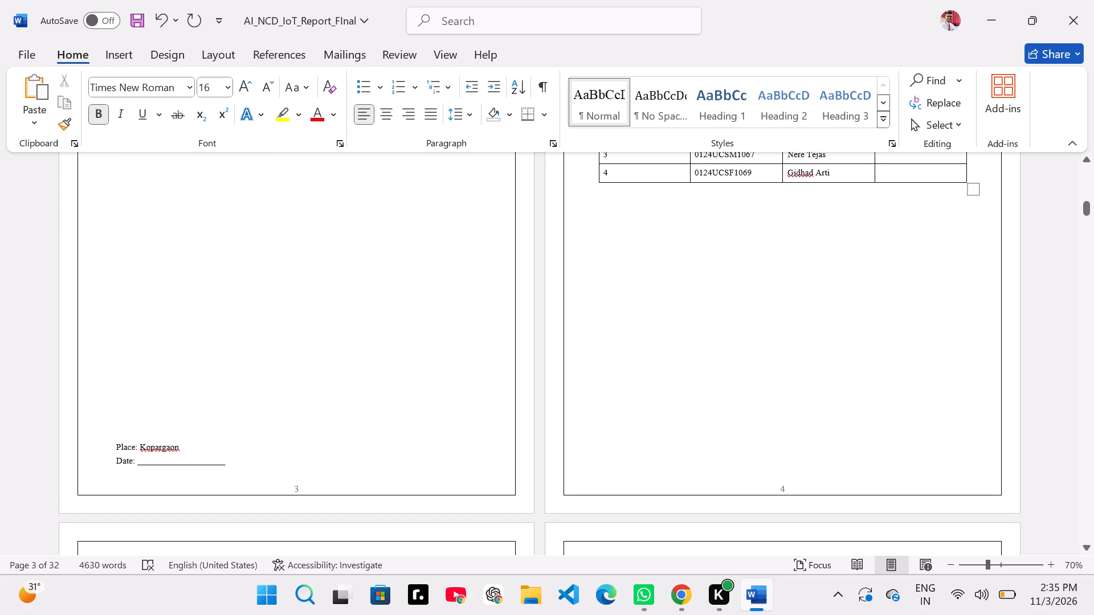
{"action": "scroll", "coordinate": [733, 454], "scroll_direction": "down", "scroll_amount": 2}
{"action": "scroll", "coordinate": [733, 454], "scroll_direction": "up", "scroll_amount": 4}
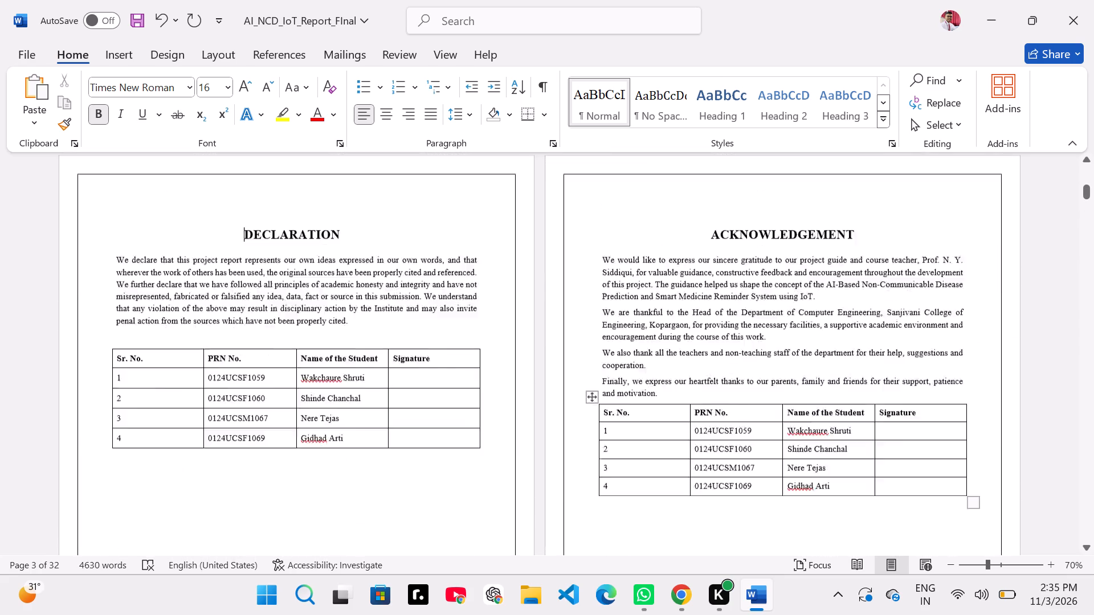
{"action": "scroll", "coordinate": [733, 454], "scroll_direction": "up", "scroll_amount": 1}
{"action": "scroll", "coordinate": [733, 454], "scroll_direction": "down", "scroll_amount": 4}
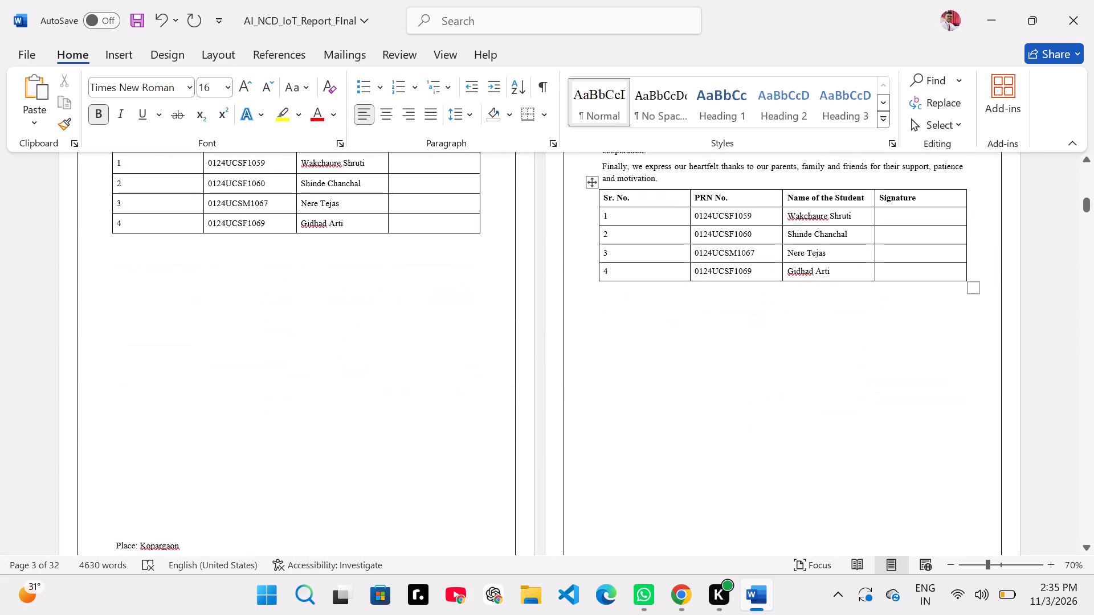
{"action": "scroll", "coordinate": [733, 454], "scroll_direction": "down", "scroll_amount": 3}
{"action": "scroll", "coordinate": [437, 472], "scroll_direction": "down", "scroll_amount": 2}
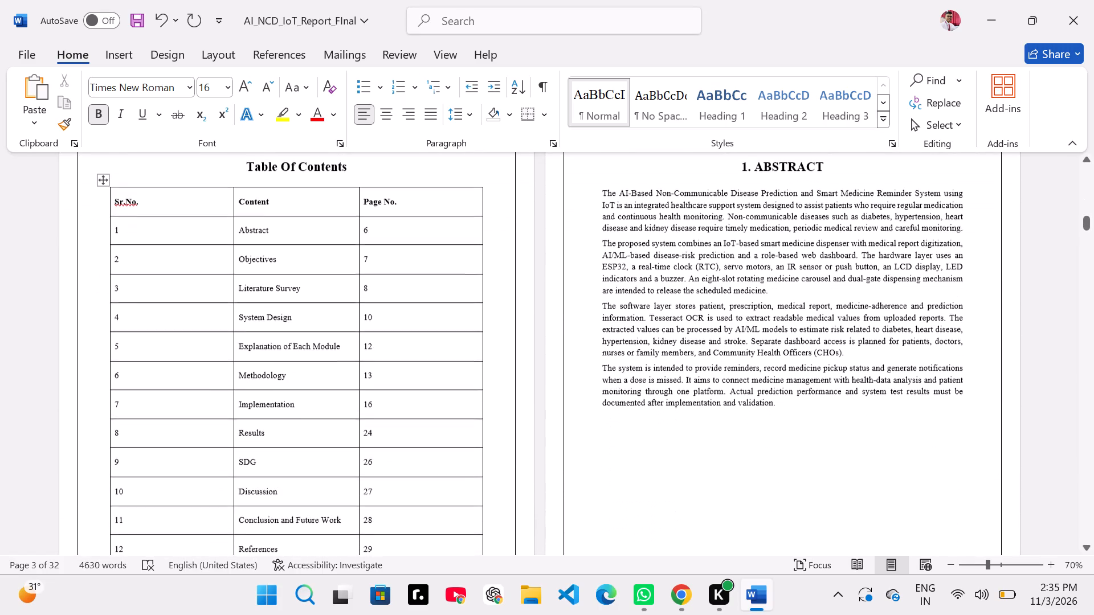
{"action": "scroll", "coordinate": [519, 465], "scroll_direction": "down", "scroll_amount": 3}
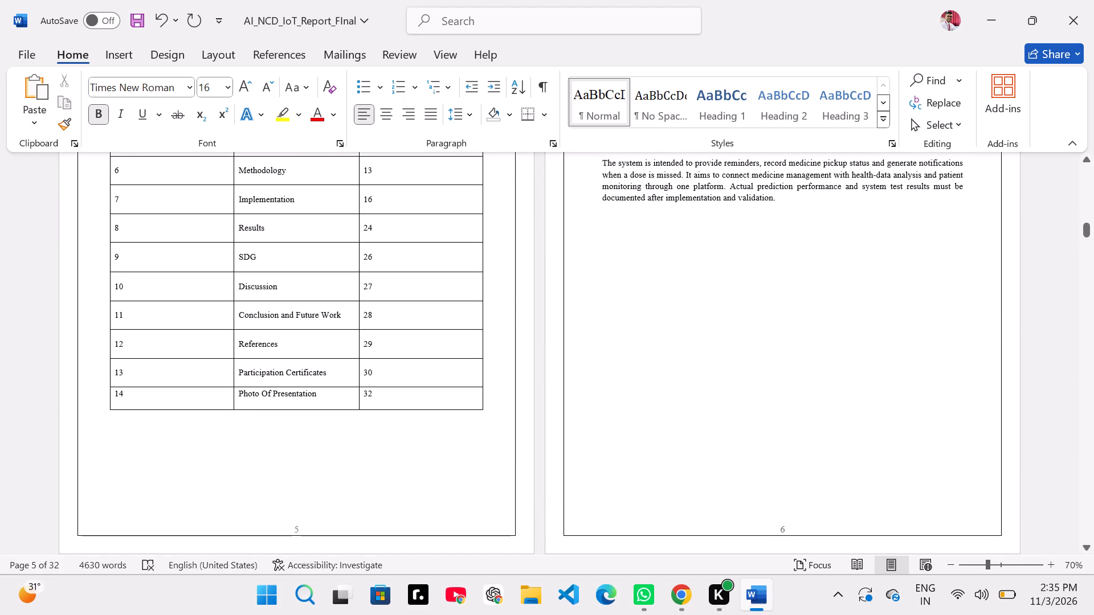
{"action": "scroll", "coordinate": [217, 404], "scroll_direction": "up", "scroll_amount": 1}
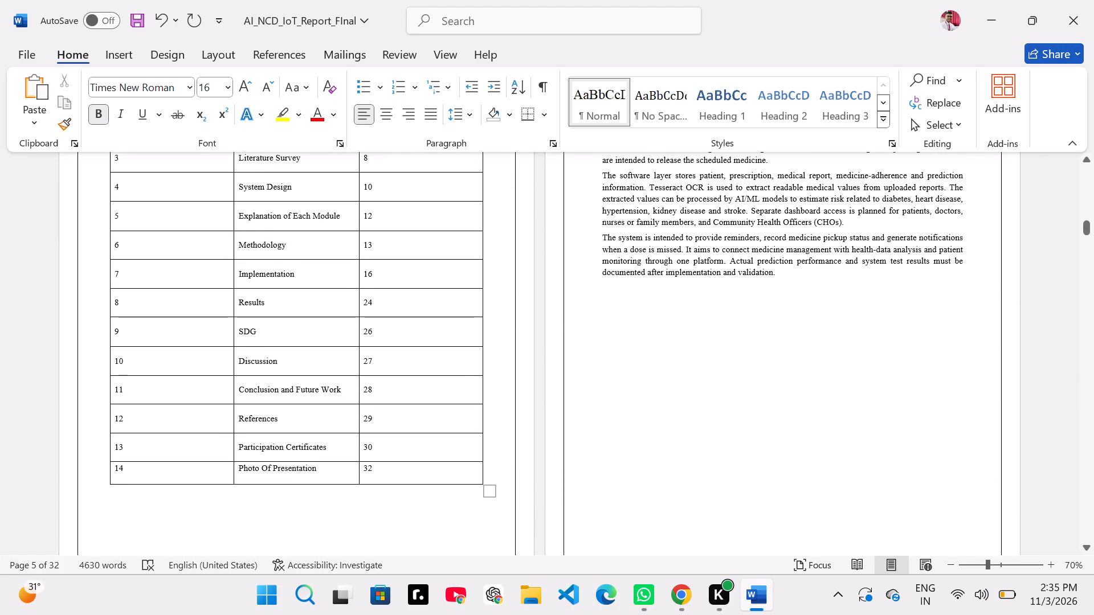
Reduce the height of row 11, Conclusion and Future Work, in the Table Of Contents table.
{"action": "left_click_drag", "start_coordinate": [209, 404], "coordinate": [207, 399]}
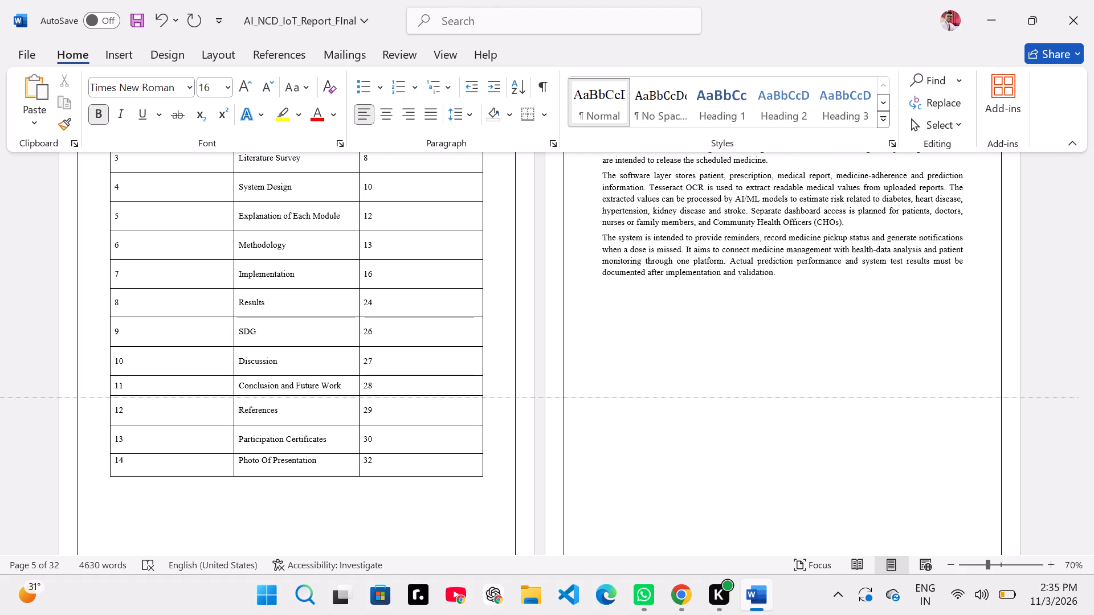
{"action": "left_click_drag", "start_coordinate": [207, 399], "coordinate": [207, 398]}
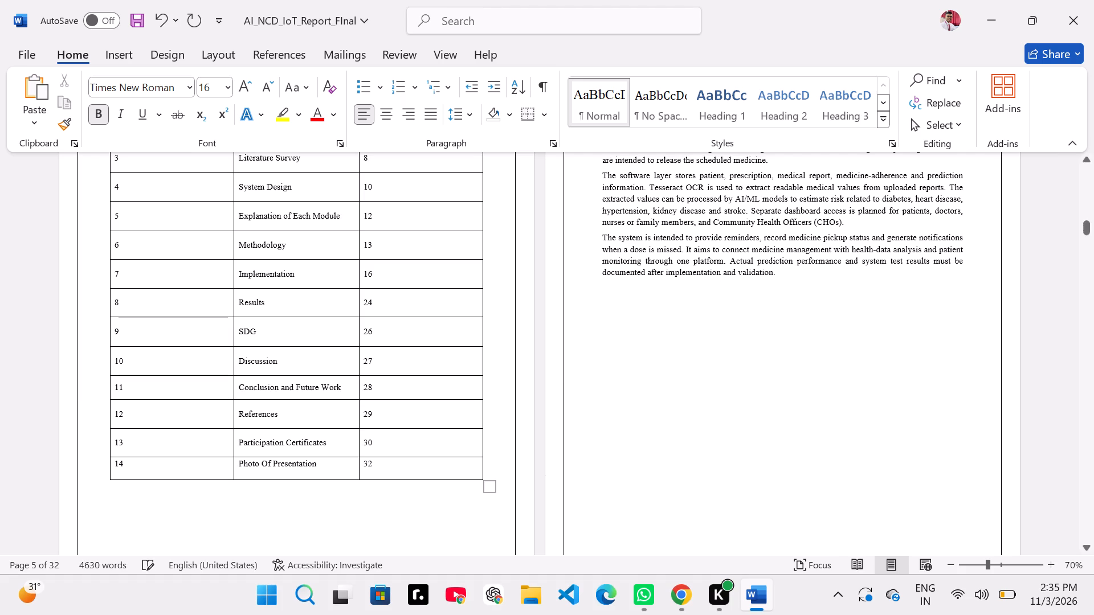
Narrow the Sr.No. and Page No. columns of the Table Of Contents table, giving the extra width to the Content column.
{"action": "scroll", "coordinate": [234, 357], "scroll_direction": "up", "scroll_amount": 2}
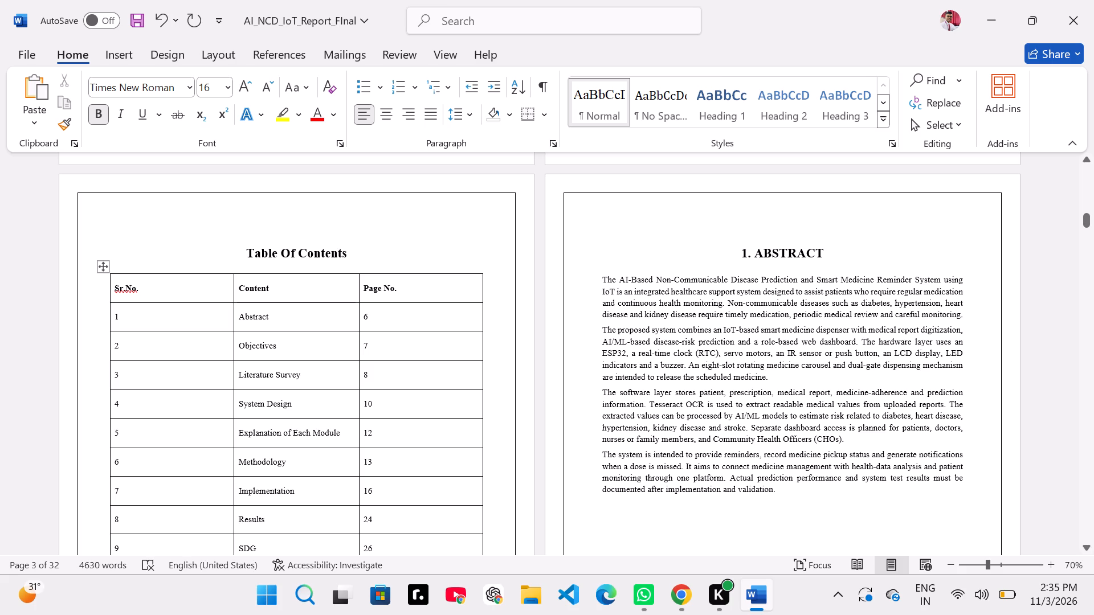
{"action": "left_click_drag", "start_coordinate": [234, 294], "coordinate": [191, 300]}
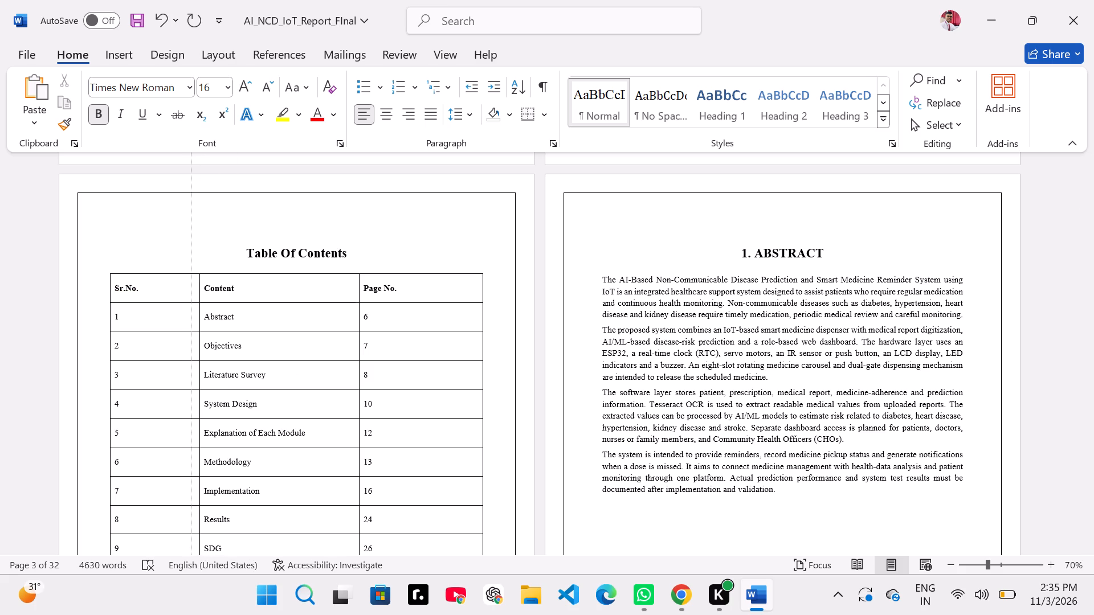
{"action": "left_click_drag", "start_coordinate": [191, 300], "coordinate": [164, 307]}
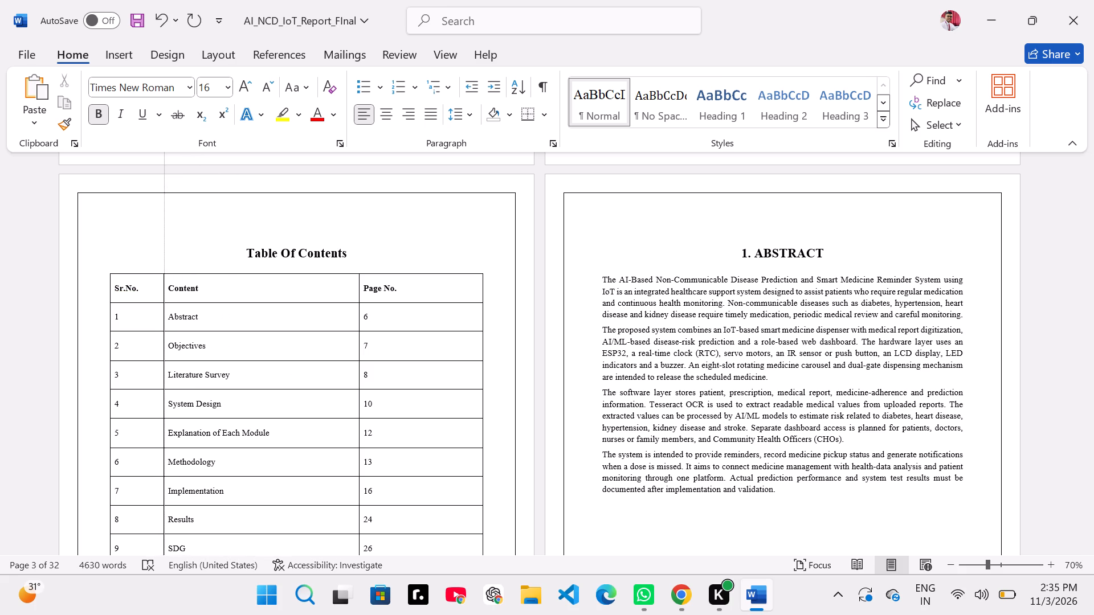
{"action": "left_click_drag", "start_coordinate": [164, 307], "coordinate": [165, 307]}
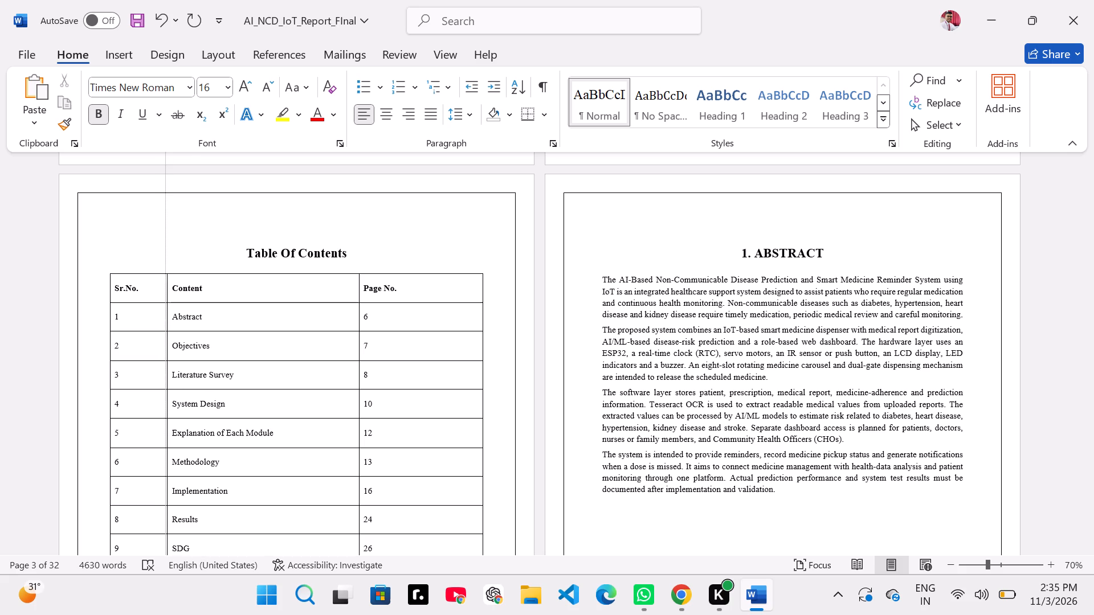
{"action": "left_click_drag", "start_coordinate": [165, 307], "coordinate": [166, 307]}
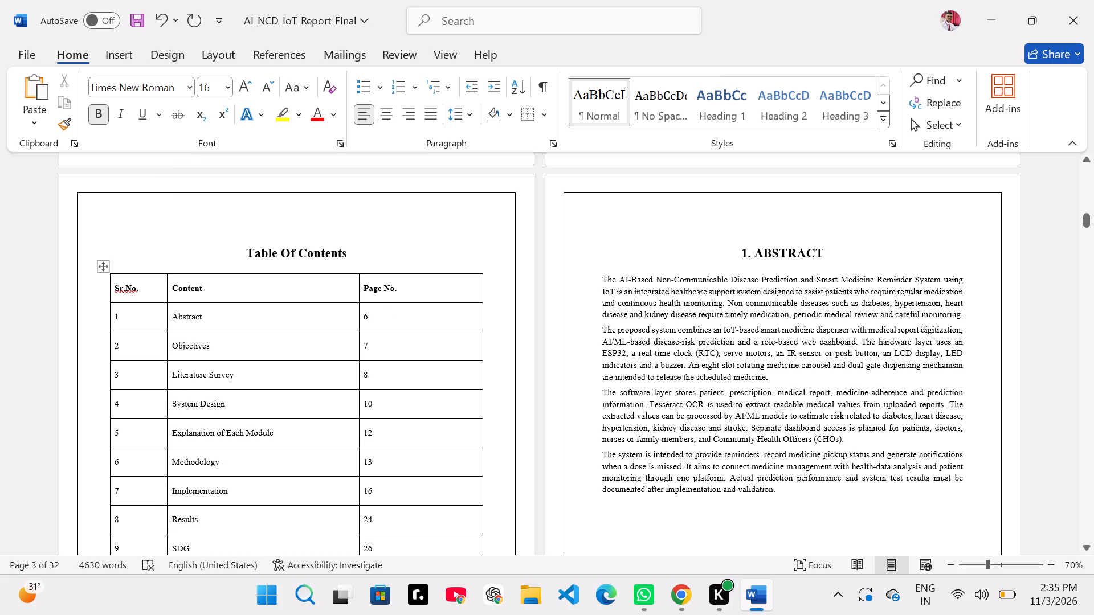
{"action": "left_click_drag", "start_coordinate": [359, 289], "coordinate": [382, 289]}
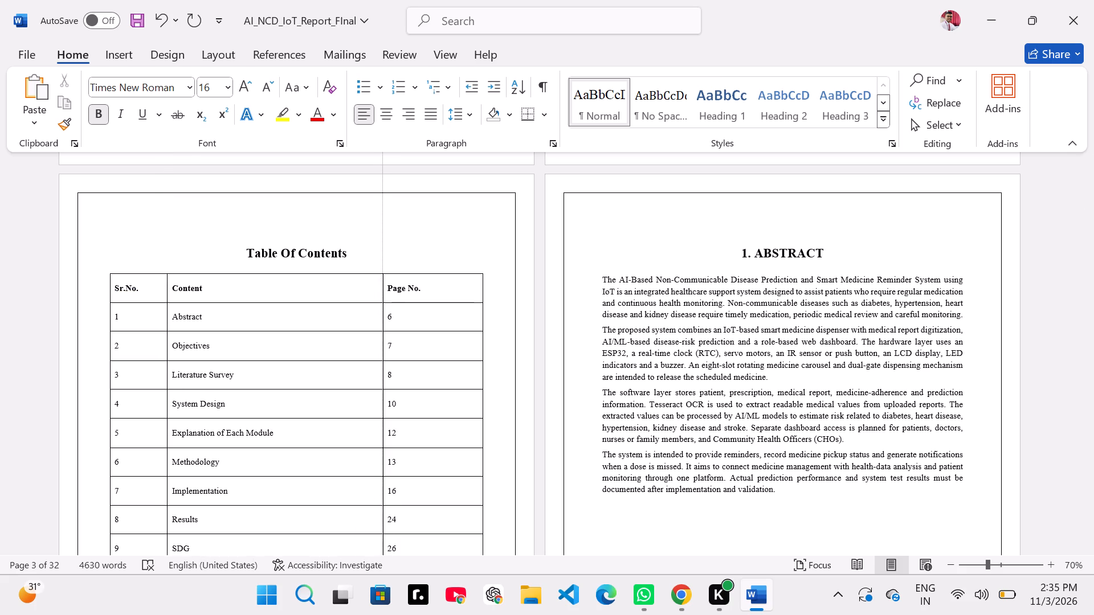
{"action": "left_click_drag", "start_coordinate": [382, 289], "coordinate": [399, 290]}
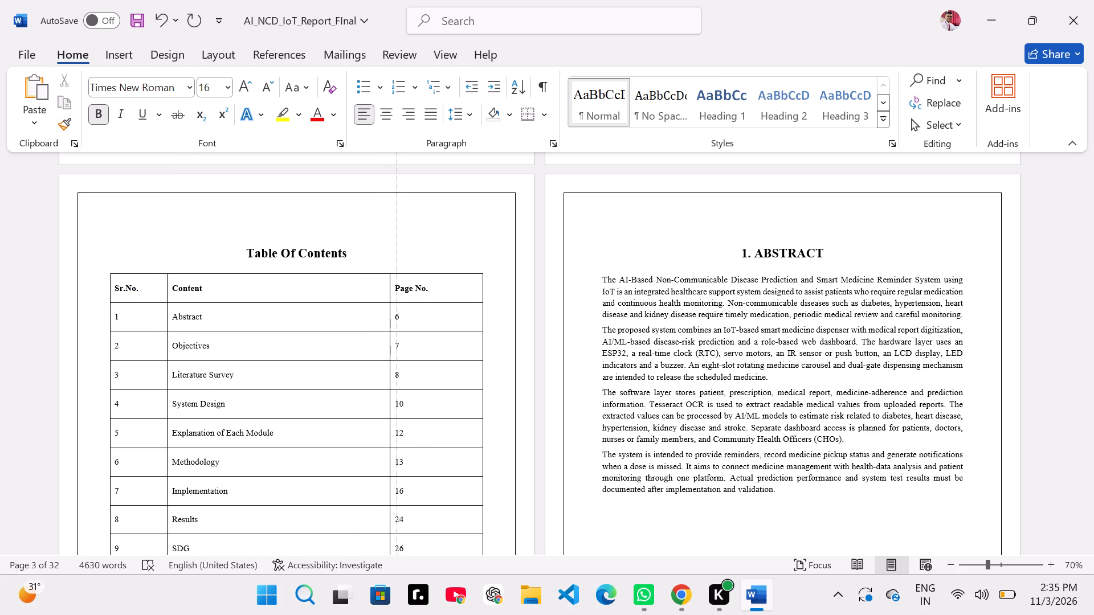
{"action": "left_click_drag", "start_coordinate": [399, 290], "coordinate": [425, 289]}
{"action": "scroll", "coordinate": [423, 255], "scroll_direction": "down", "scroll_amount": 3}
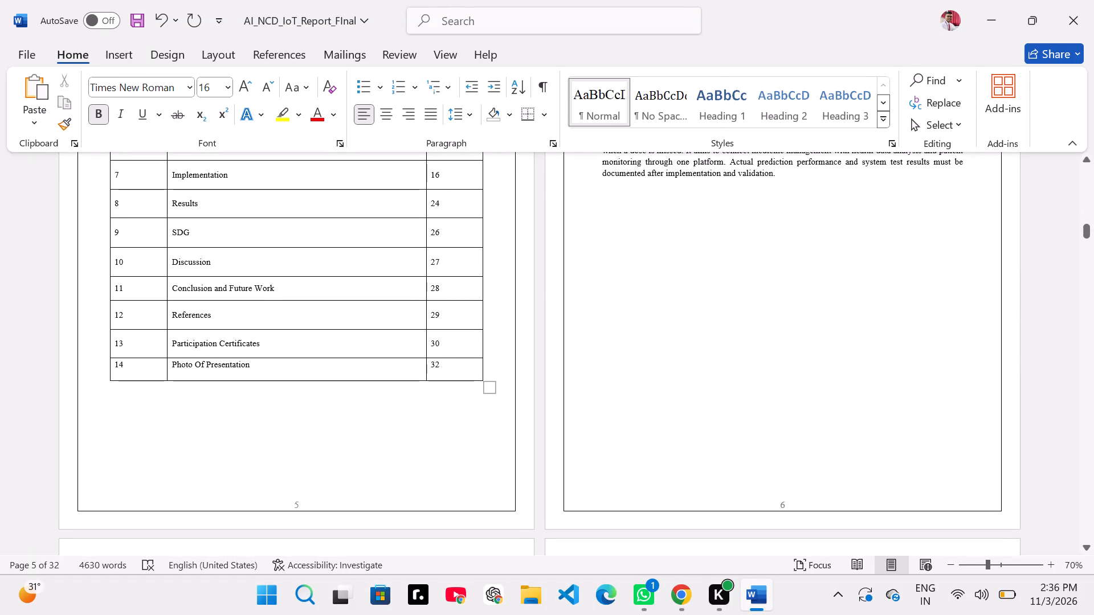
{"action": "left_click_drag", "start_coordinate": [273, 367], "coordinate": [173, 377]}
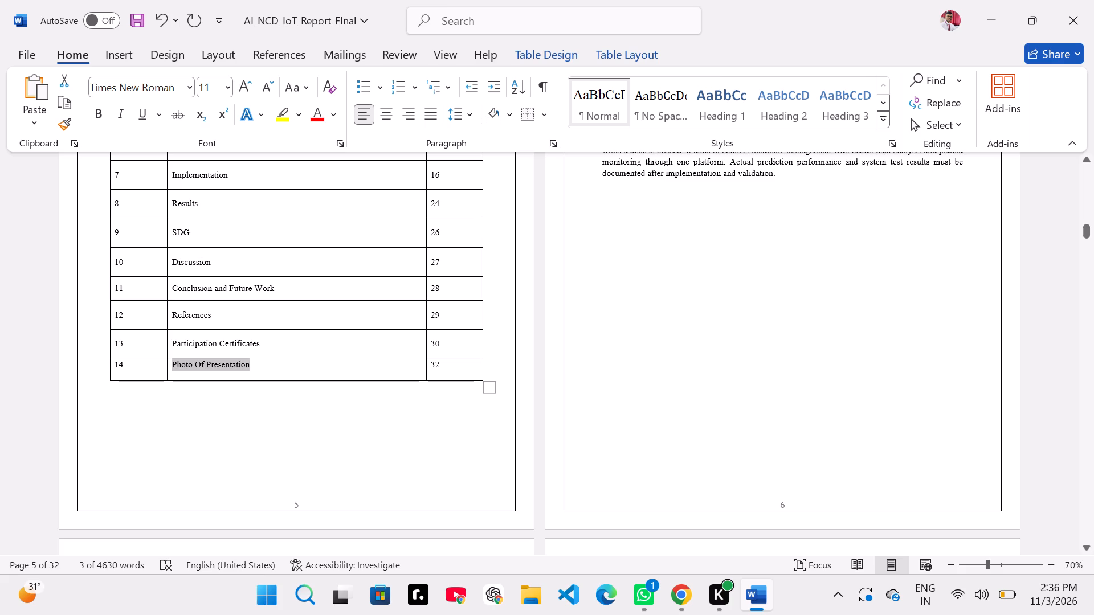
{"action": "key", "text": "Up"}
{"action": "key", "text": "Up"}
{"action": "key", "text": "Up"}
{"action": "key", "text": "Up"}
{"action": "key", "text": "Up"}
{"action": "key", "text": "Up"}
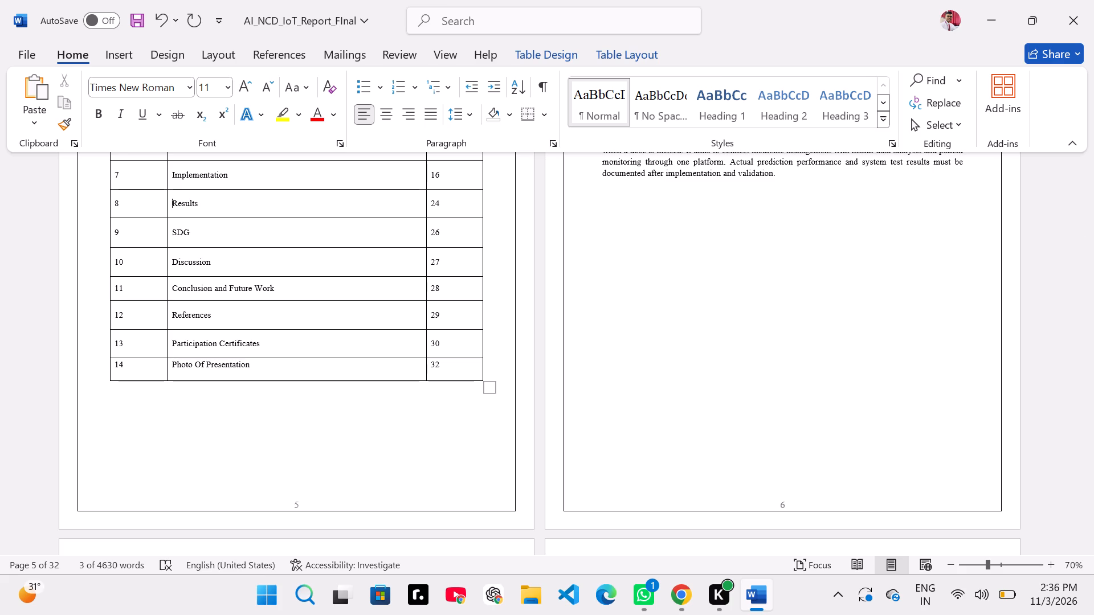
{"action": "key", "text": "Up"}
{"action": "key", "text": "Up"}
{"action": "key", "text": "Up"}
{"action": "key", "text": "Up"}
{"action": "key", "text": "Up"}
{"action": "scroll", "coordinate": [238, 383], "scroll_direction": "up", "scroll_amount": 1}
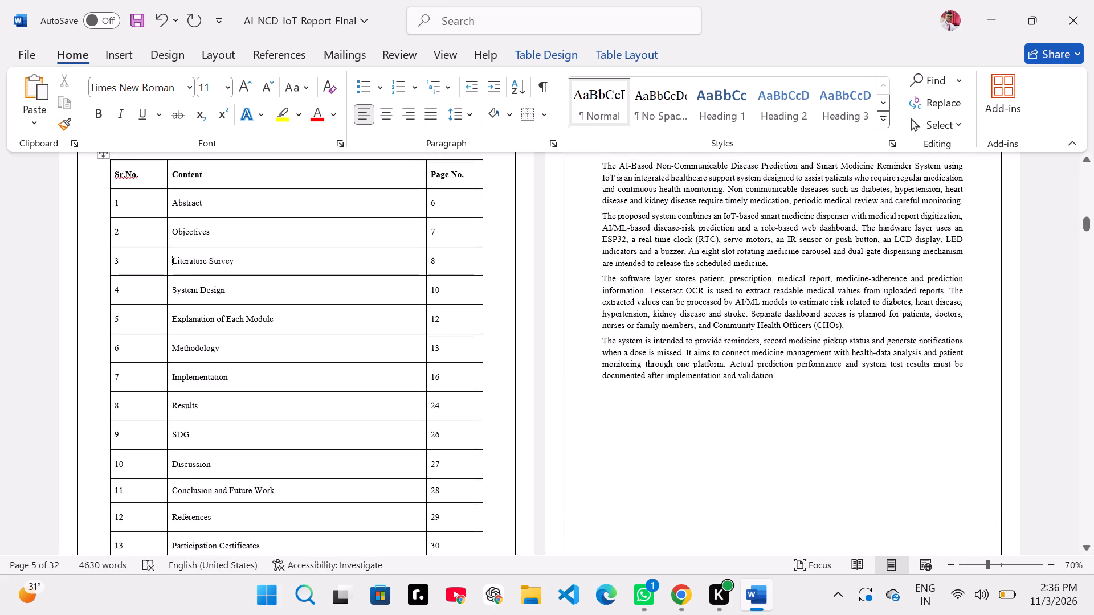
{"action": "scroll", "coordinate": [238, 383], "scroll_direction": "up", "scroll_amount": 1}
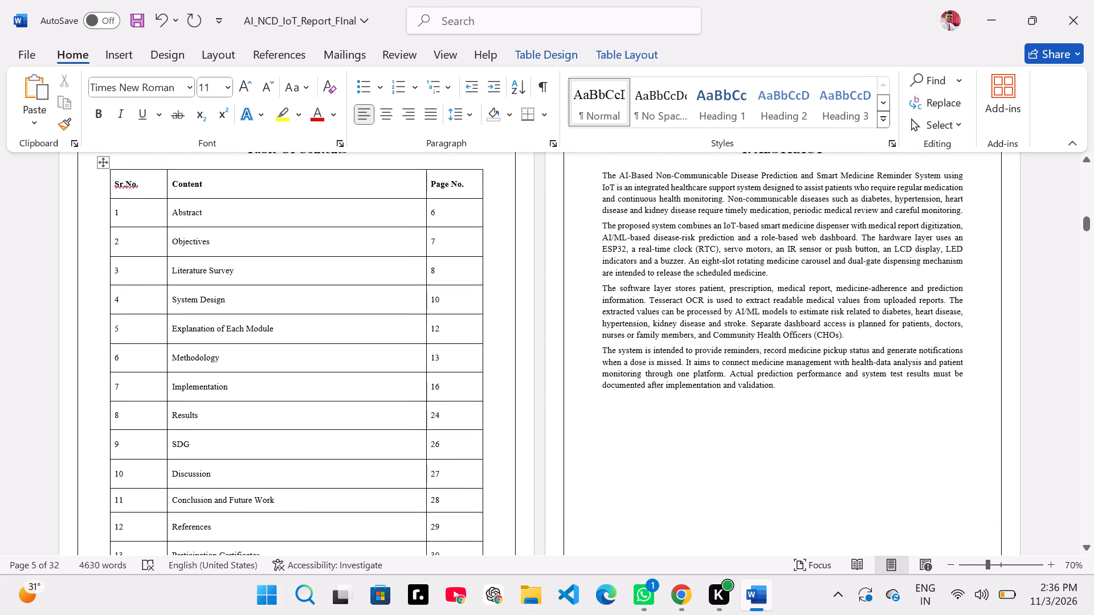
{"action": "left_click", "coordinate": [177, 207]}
Set the vertical cell alignment to Center for all rows of the Table Of Contents table, from the header through row 14.
{"action": "left_click", "coordinate": [117, 186]}
{"action": "key", "text": "Left"}
{"action": "key", "text": "shift+Down"}
{"action": "key", "text": "shift+Right"}
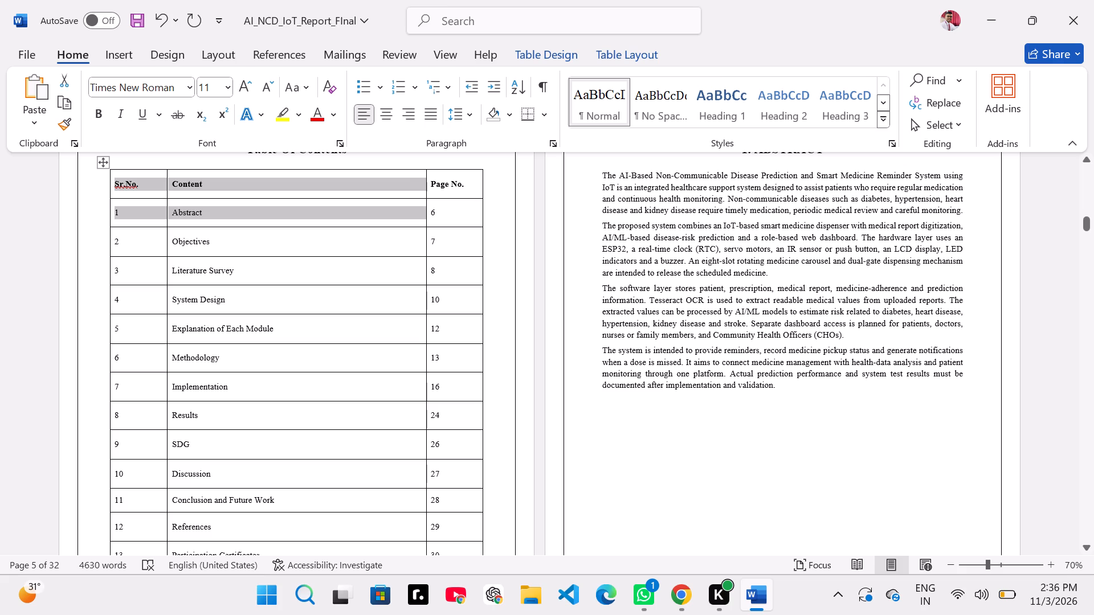
{"action": "key", "text": "shift+Right"}
{"action": "key", "text": "shift+Down"}
{"action": "key", "text": "shift+Down"}
{"action": "key", "text": "shift+Down"}
{"action": "key", "text": "shift+Down"}
{"action": "key", "text": "shift+Down"}
{"action": "key", "text": "shift+Down"}
{"action": "key", "text": "shift+Down"}
{"action": "key", "text": "shift+Down"}
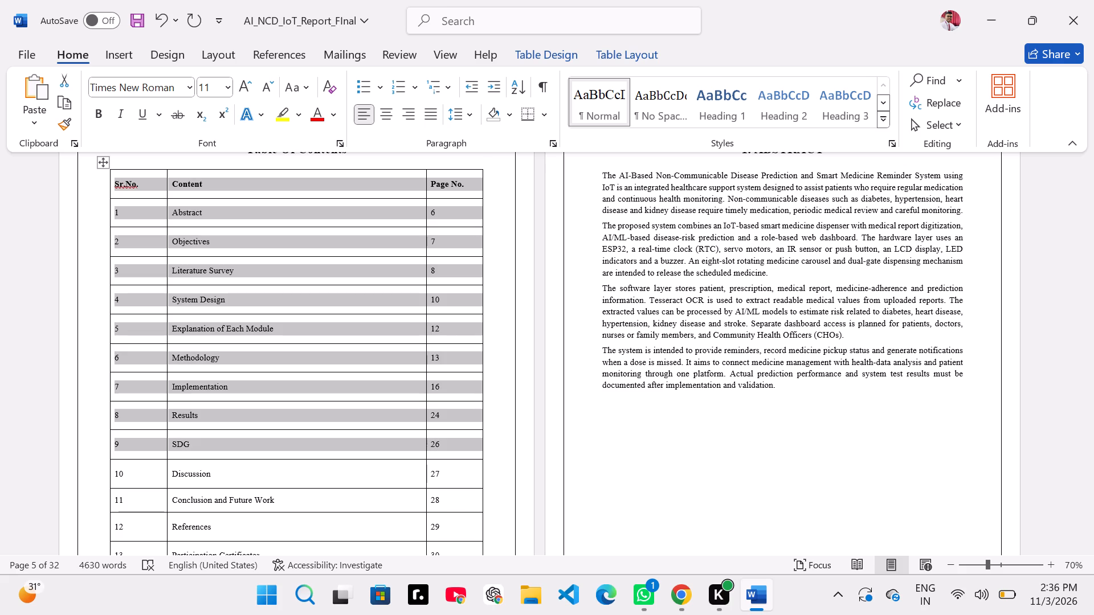
{"action": "key", "text": "shift+Down"}
{"action": "key", "text": "shift+Down"}
{"action": "key", "text": "shift+Down"}
{"action": "key", "text": "shift+Down"}
{"action": "key", "text": "shift+Down"}
{"action": "scroll", "coordinate": [117, 186], "scroll_direction": "down", "scroll_amount": 1}
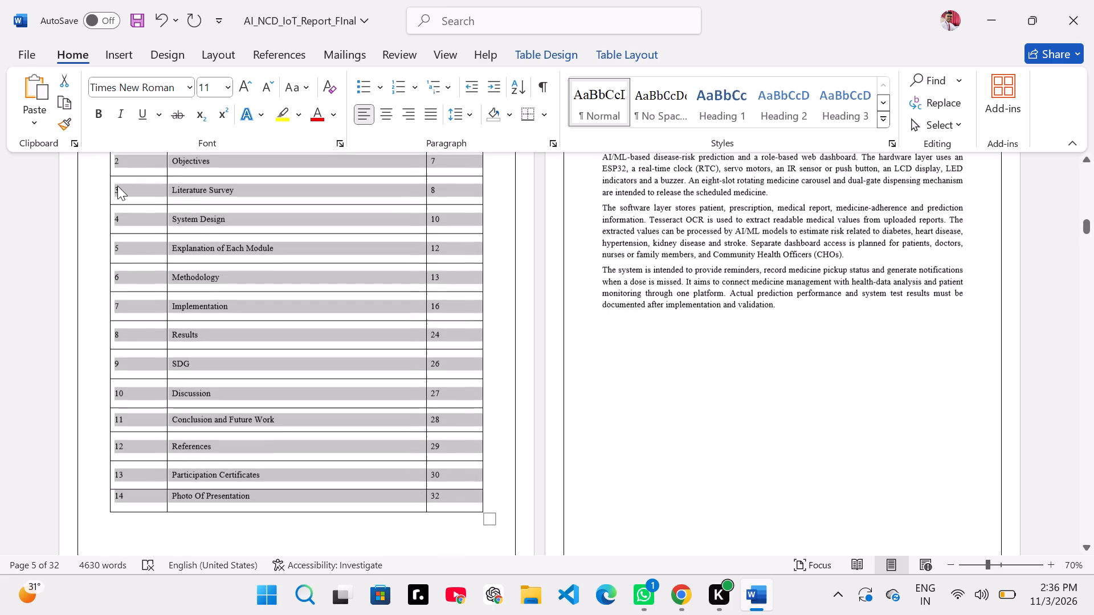
{"action": "left_click", "coordinate": [550, 54]}
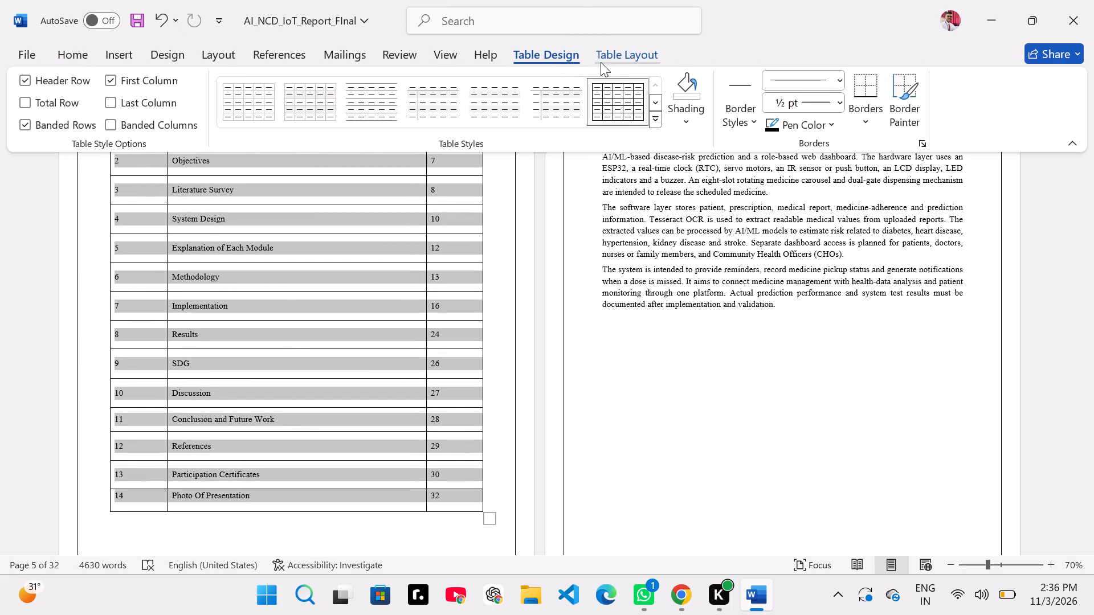
{"action": "left_click", "coordinate": [619, 62]}
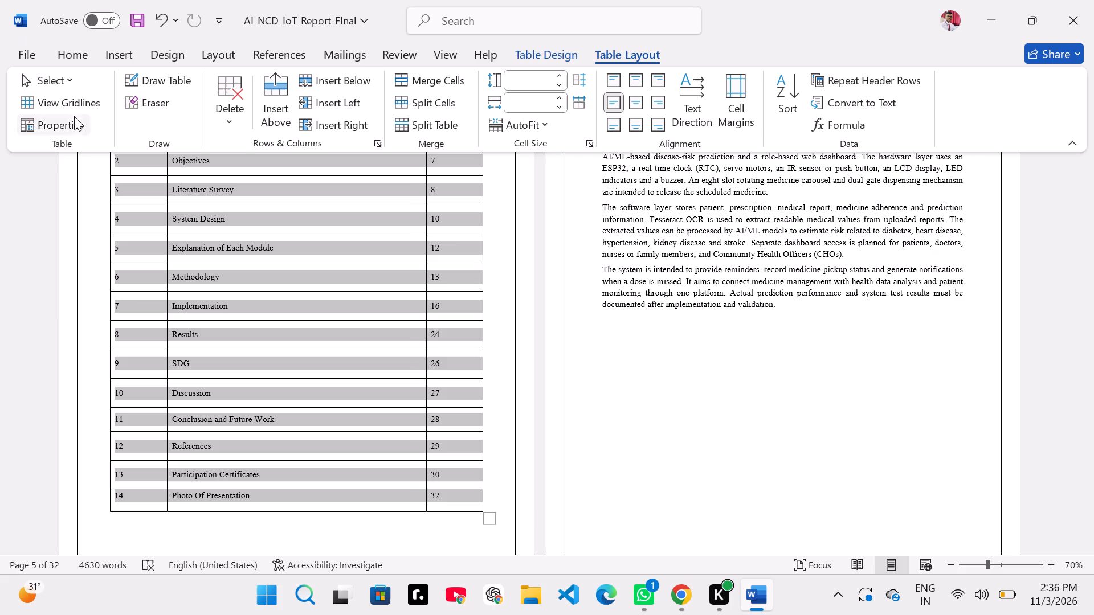
{"action": "left_click", "coordinate": [68, 121]}
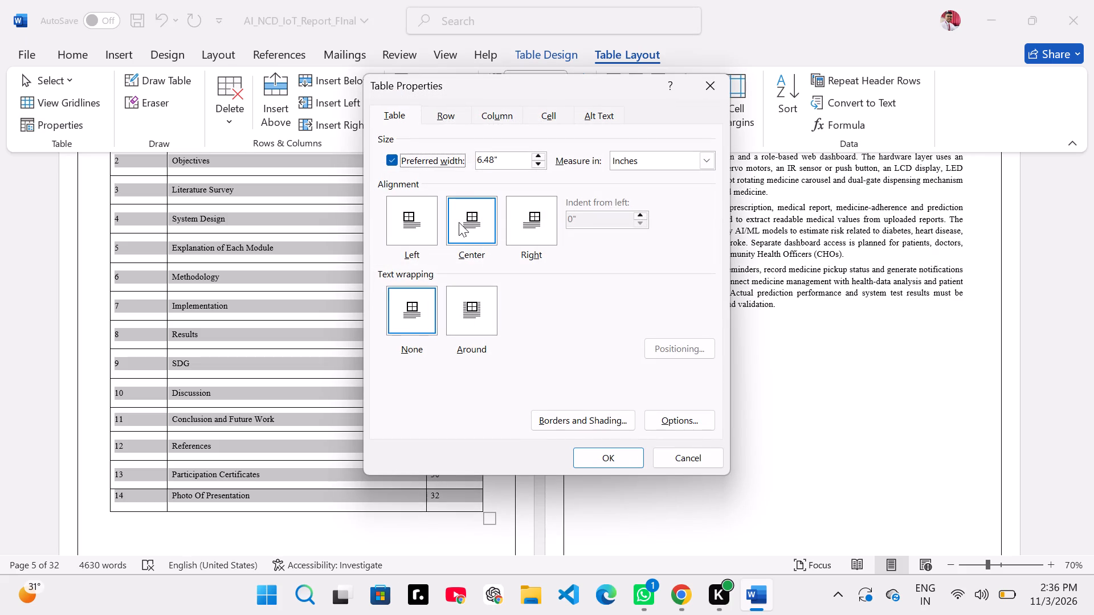
{"action": "left_click", "coordinate": [459, 117]}
{"action": "left_click", "coordinate": [494, 112]}
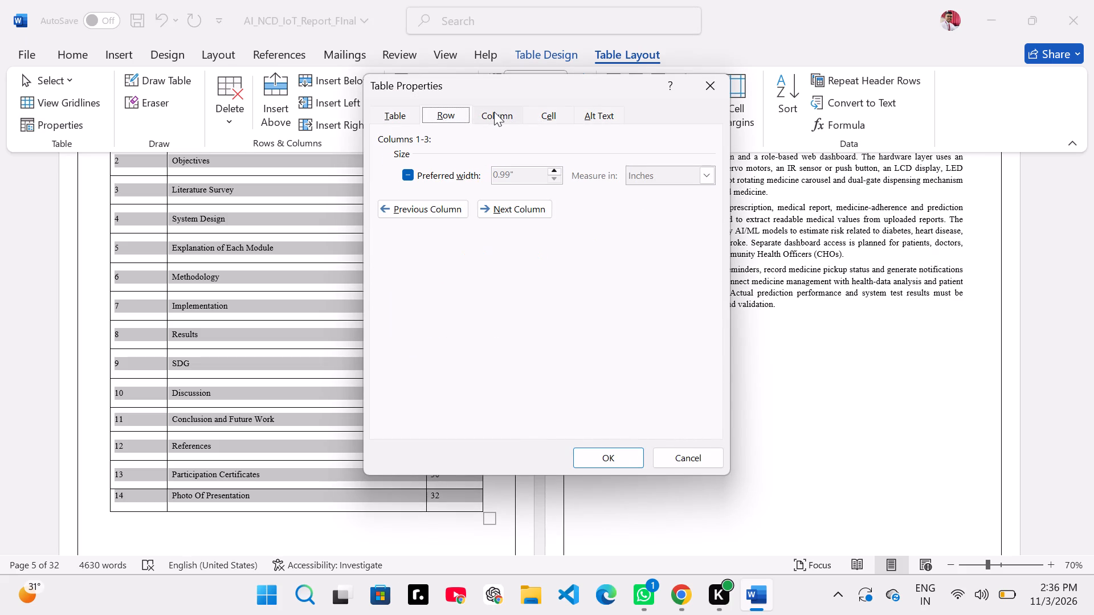
{"action": "left_click", "coordinate": [549, 111]}
{"action": "left_click", "coordinate": [459, 227]}
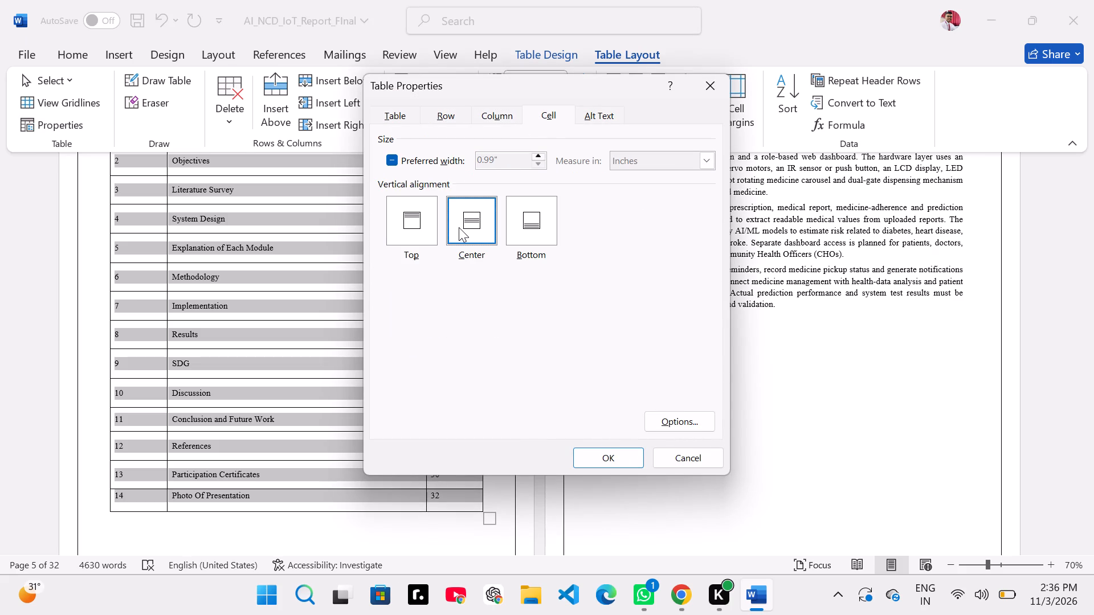
{"action": "left_click", "coordinate": [601, 452]}
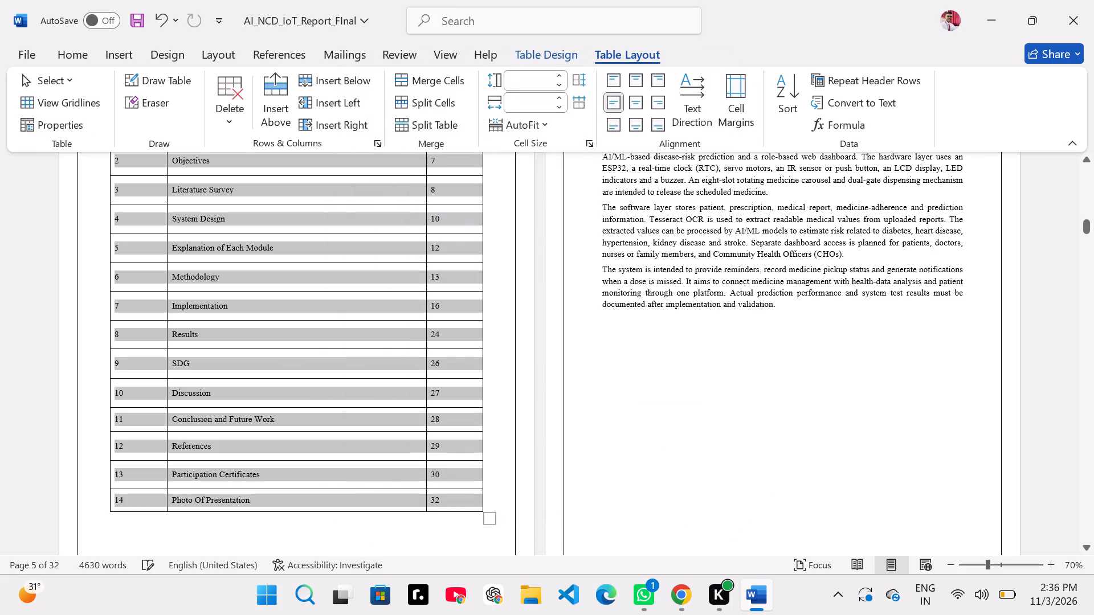
{"action": "left_click", "coordinate": [246, 533]}
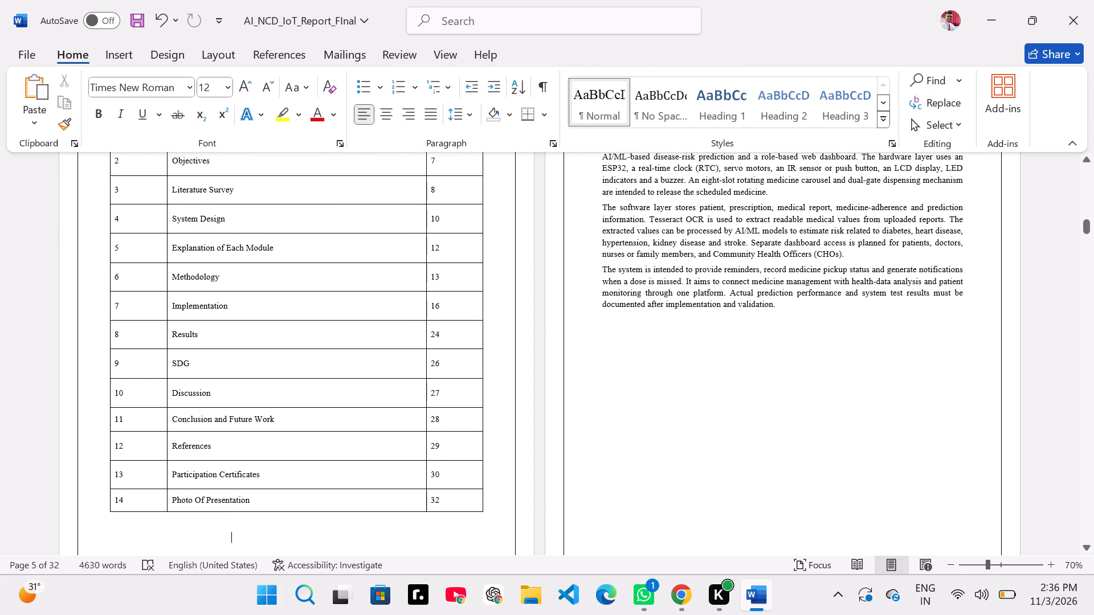
Check the layout of the whole Table Of Contents table and its neighbouring Abstract, Objectives and Literature Survey pages.
{"action": "scroll", "coordinate": [246, 533], "scroll_direction": "down", "scroll_amount": 2}
{"action": "scroll", "coordinate": [435, 404], "scroll_direction": "up", "scroll_amount": 1}
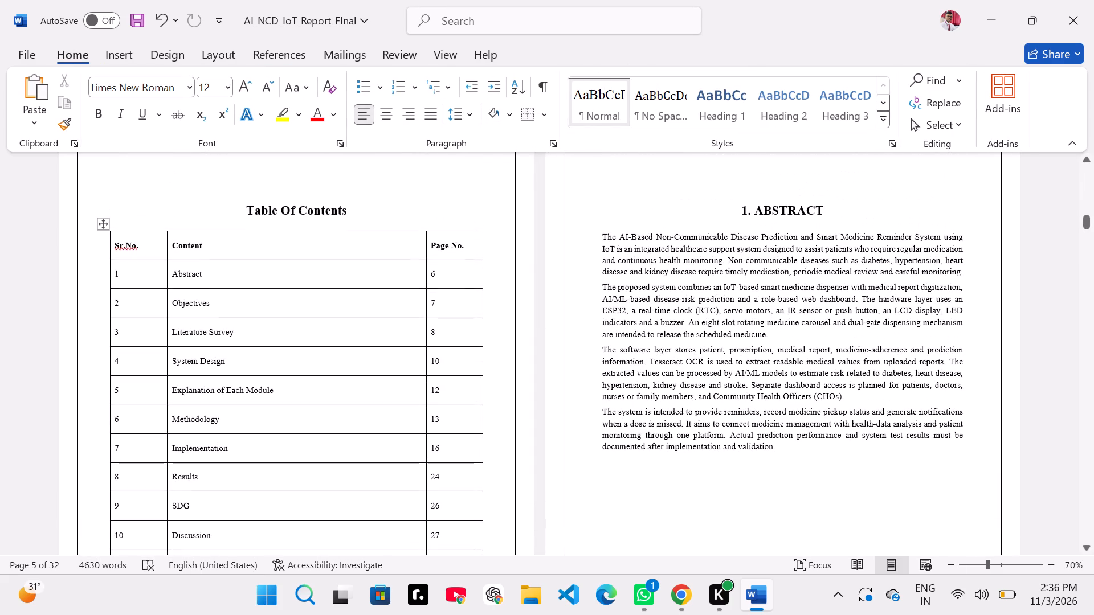
{"action": "scroll", "coordinate": [435, 404], "scroll_direction": "up", "scroll_amount": 1}
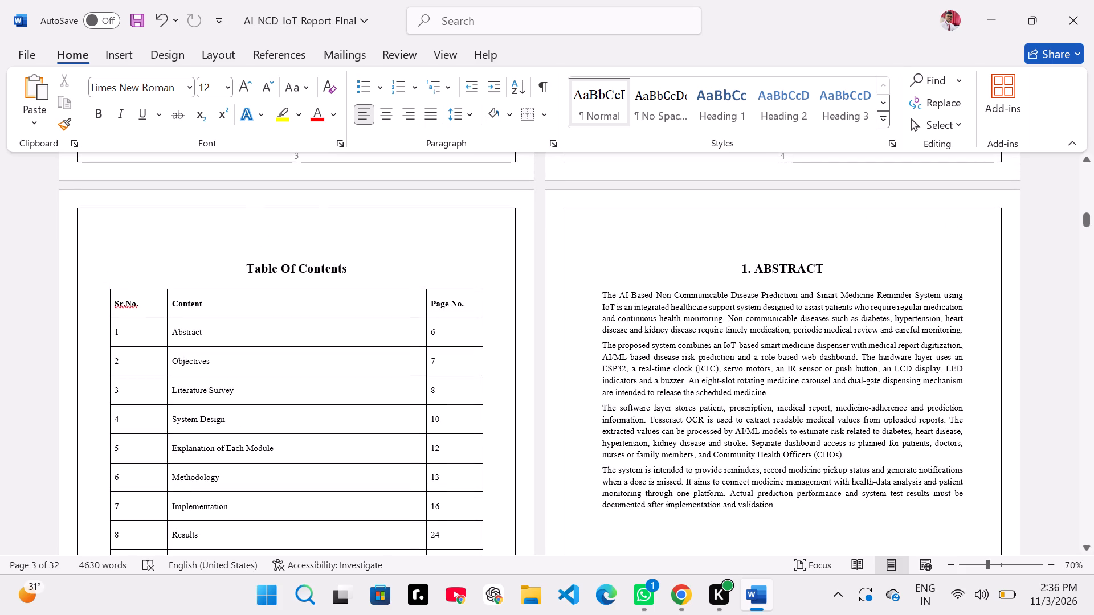
{"action": "scroll", "coordinate": [711, 396], "scroll_direction": "down", "scroll_amount": 1}
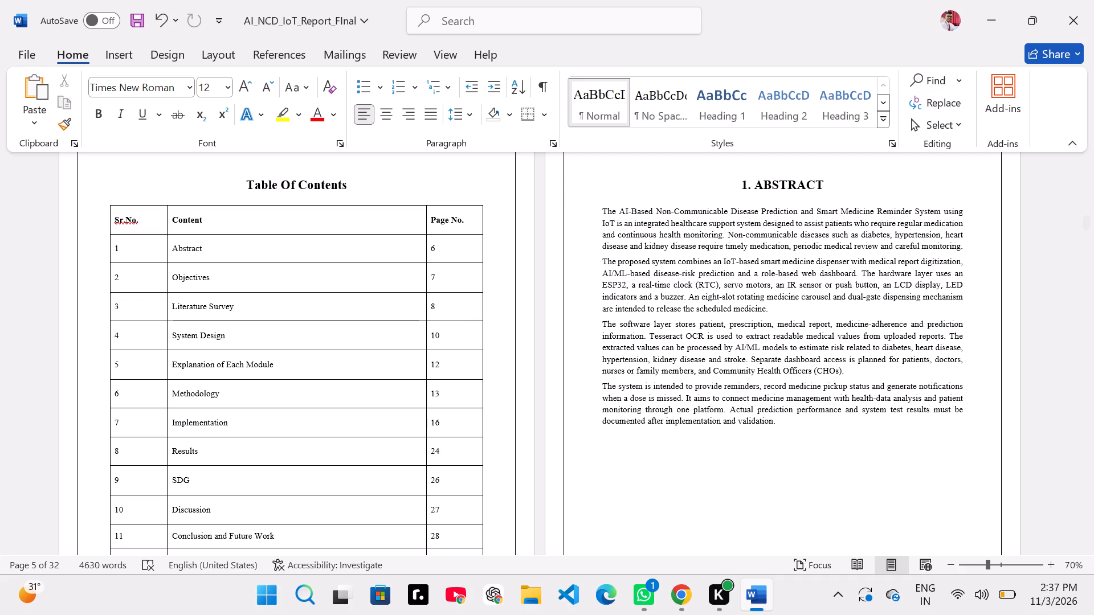
{"action": "scroll", "coordinate": [769, 415], "scroll_direction": "down", "scroll_amount": 1}
{"action": "scroll", "coordinate": [769, 415], "scroll_direction": "up", "scroll_amount": 1}
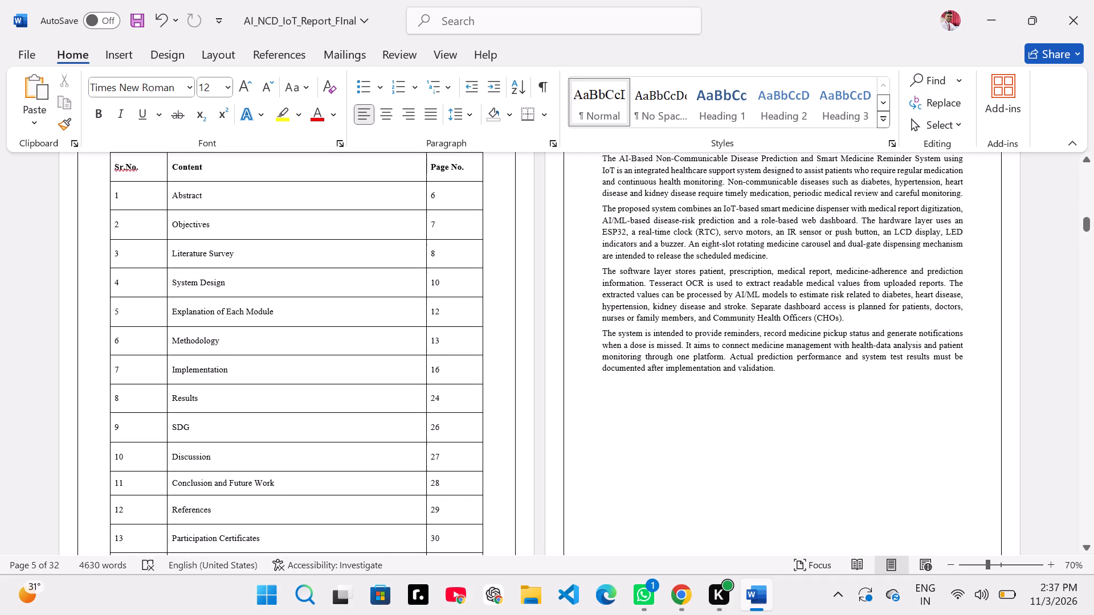
{"action": "scroll", "coordinate": [769, 415], "scroll_direction": "up", "scroll_amount": 1}
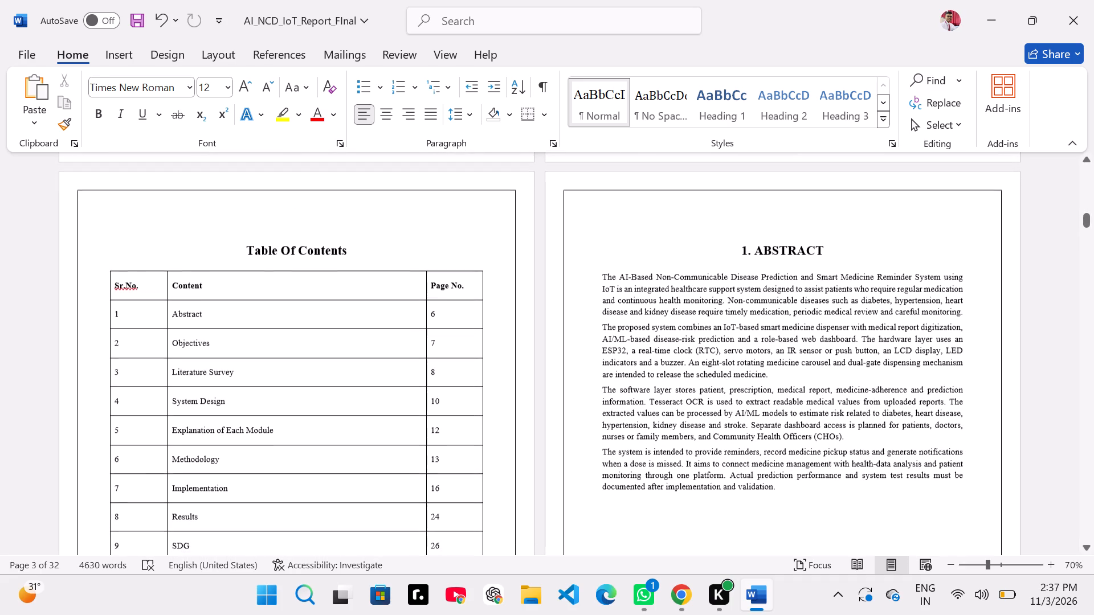
{"action": "scroll", "coordinate": [601, 305], "scroll_direction": "down", "scroll_amount": 3}
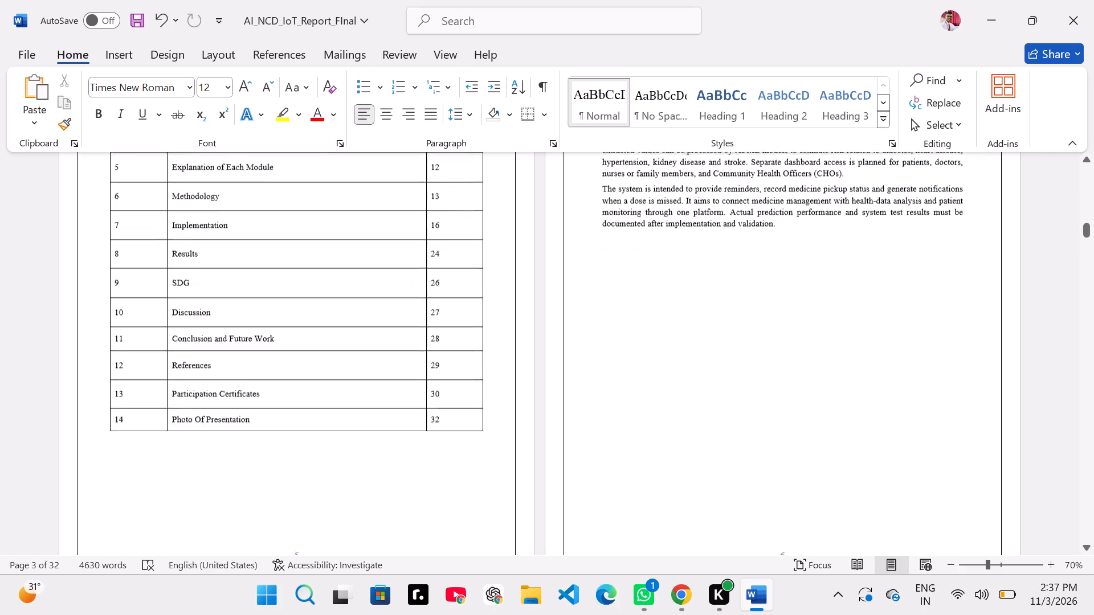
{"action": "scroll", "coordinate": [601, 305], "scroll_direction": "down", "scroll_amount": 2}
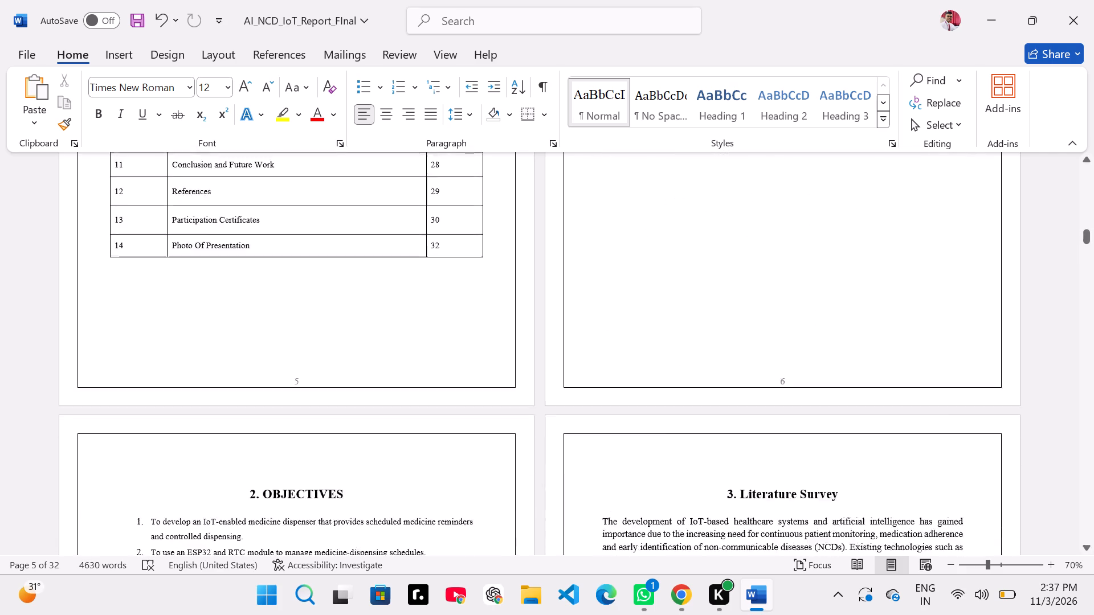
{"action": "scroll", "coordinate": [601, 305], "scroll_direction": "down", "scroll_amount": 2}
{"action": "scroll", "coordinate": [601, 305], "scroll_direction": "up", "scroll_amount": 6}
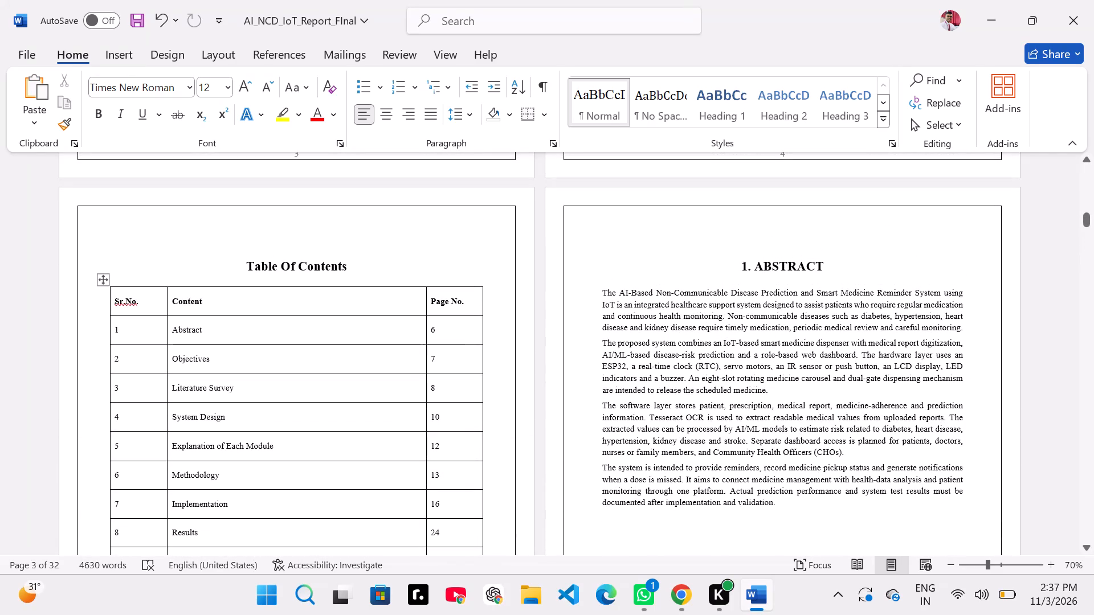
Check the Table Of Contents entries against the Abstract, Objectives, Literature Survey and System Design pages.
{"action": "scroll", "coordinate": [177, 343], "scroll_direction": "up", "scroll_amount": 1}
{"action": "scroll", "coordinate": [177, 343], "scroll_direction": "down", "scroll_amount": 1}
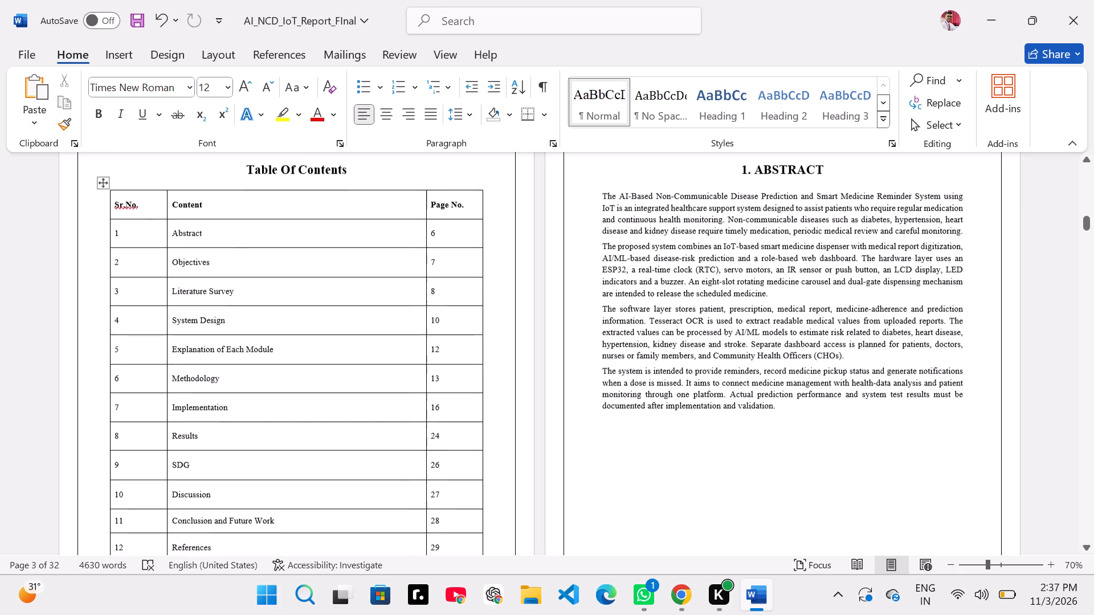
{"action": "scroll", "coordinate": [177, 343], "scroll_direction": "down", "scroll_amount": 1}
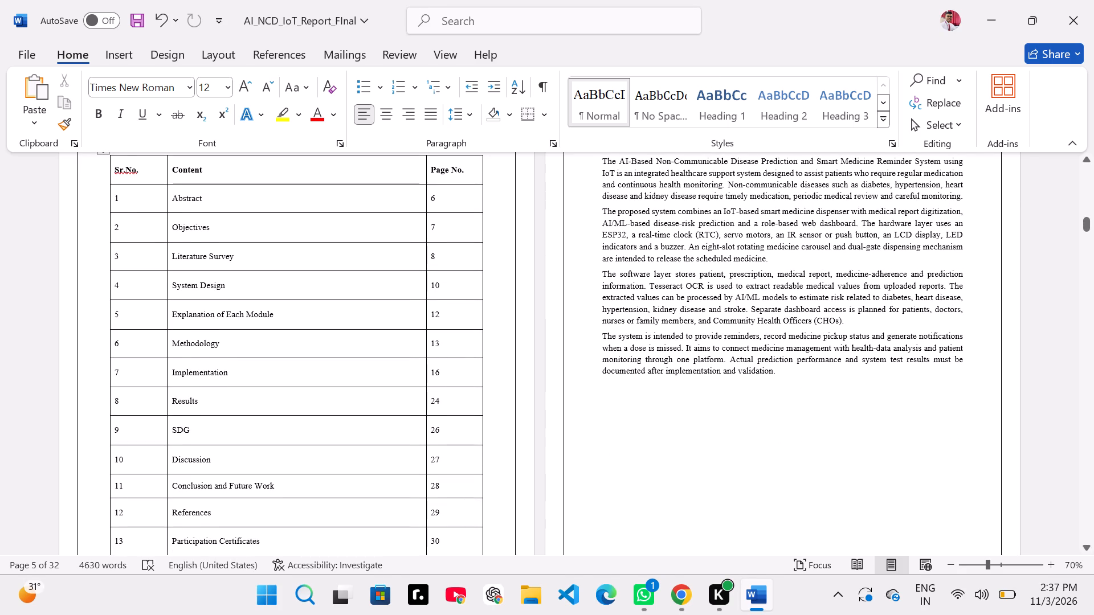
{"action": "scroll", "coordinate": [264, 335], "scroll_direction": "up", "scroll_amount": 1}
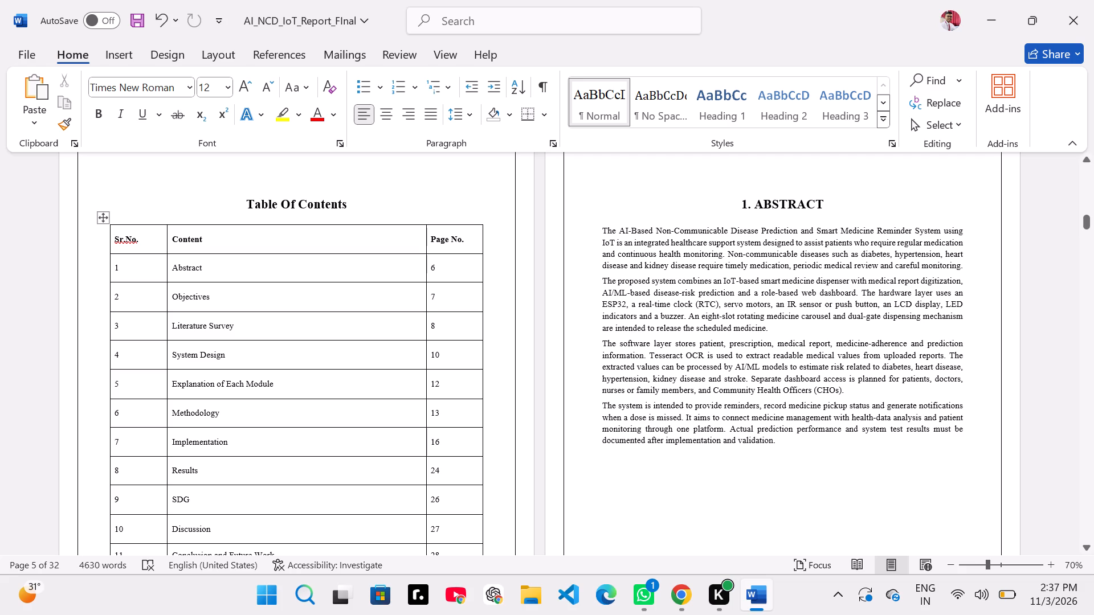
{"action": "scroll", "coordinate": [697, 392], "scroll_direction": "down", "scroll_amount": 4}
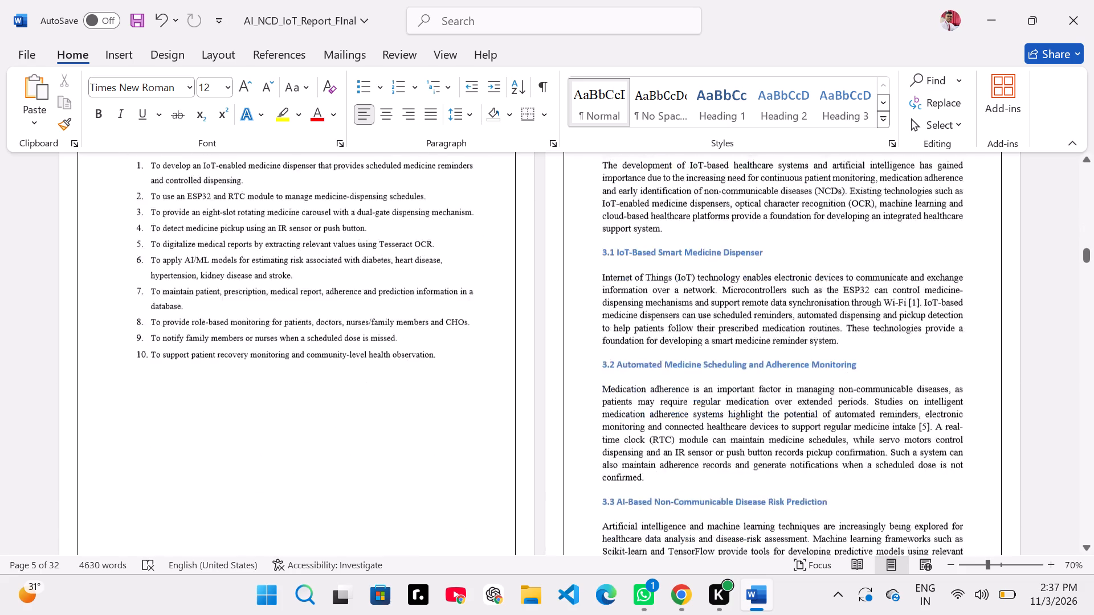
{"action": "scroll", "coordinate": [697, 392], "scroll_direction": "down", "scroll_amount": 3}
{"action": "scroll", "coordinate": [843, 323], "scroll_direction": "up", "scroll_amount": 1}
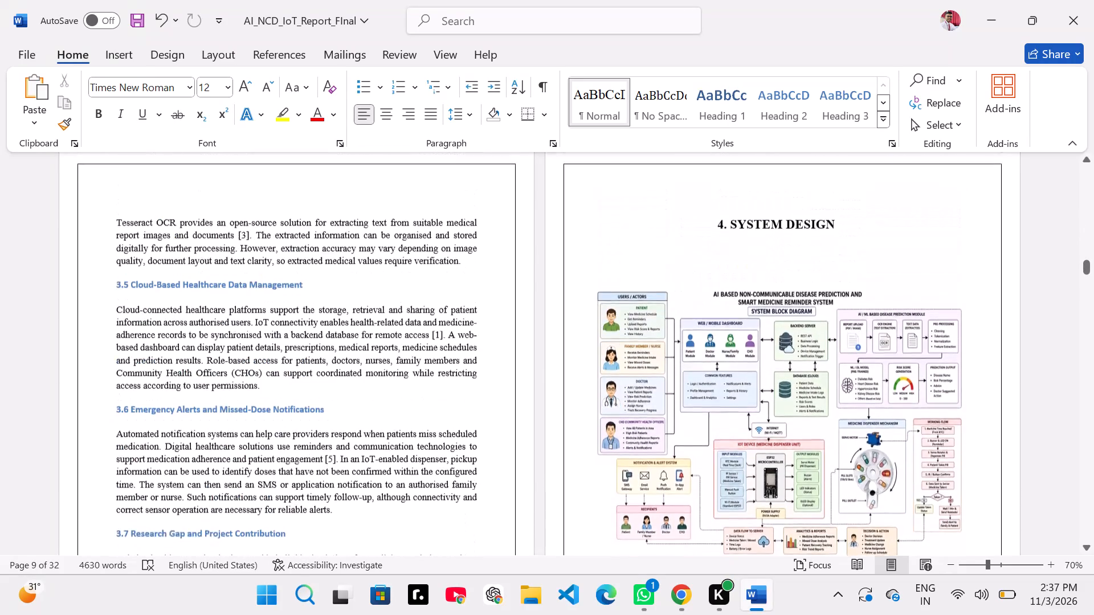
{"action": "scroll", "coordinate": [843, 323], "scroll_direction": "up", "scroll_amount": 1}
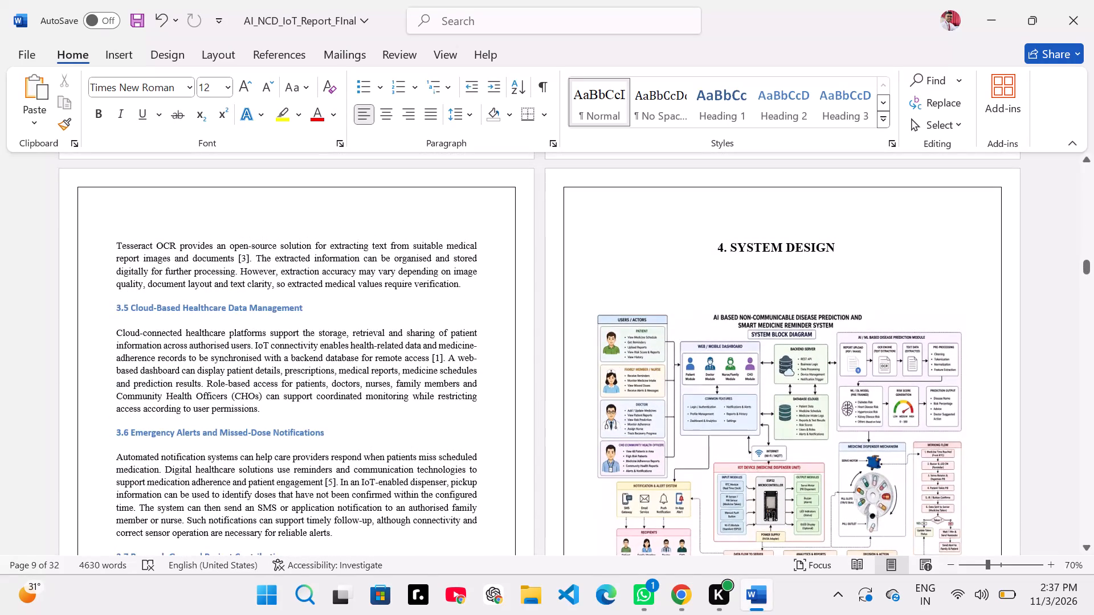
{"action": "scroll", "coordinate": [850, 244], "scroll_direction": "down", "scroll_amount": 1}
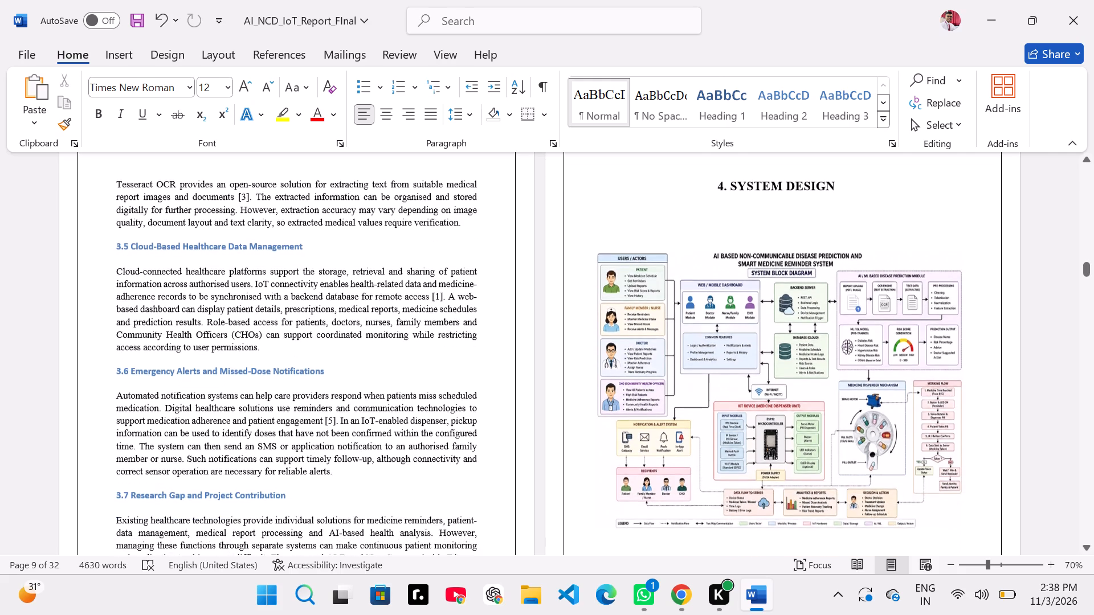
{"action": "scroll", "coordinate": [850, 244], "scroll_direction": "up", "scroll_amount": 3}
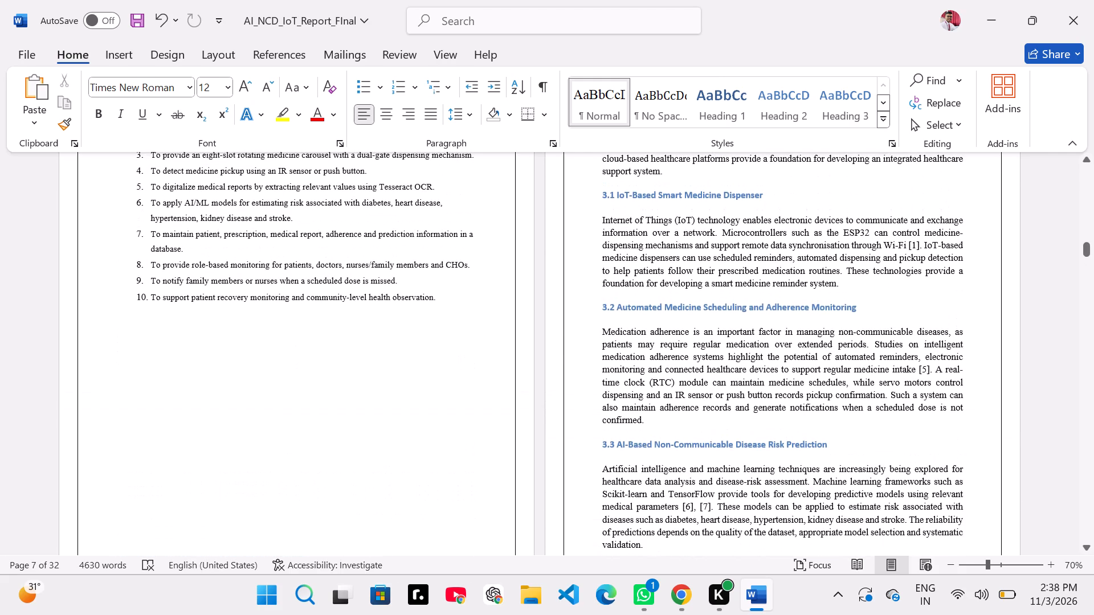
{"action": "scroll", "coordinate": [850, 244], "scroll_direction": "up", "scroll_amount": 3}
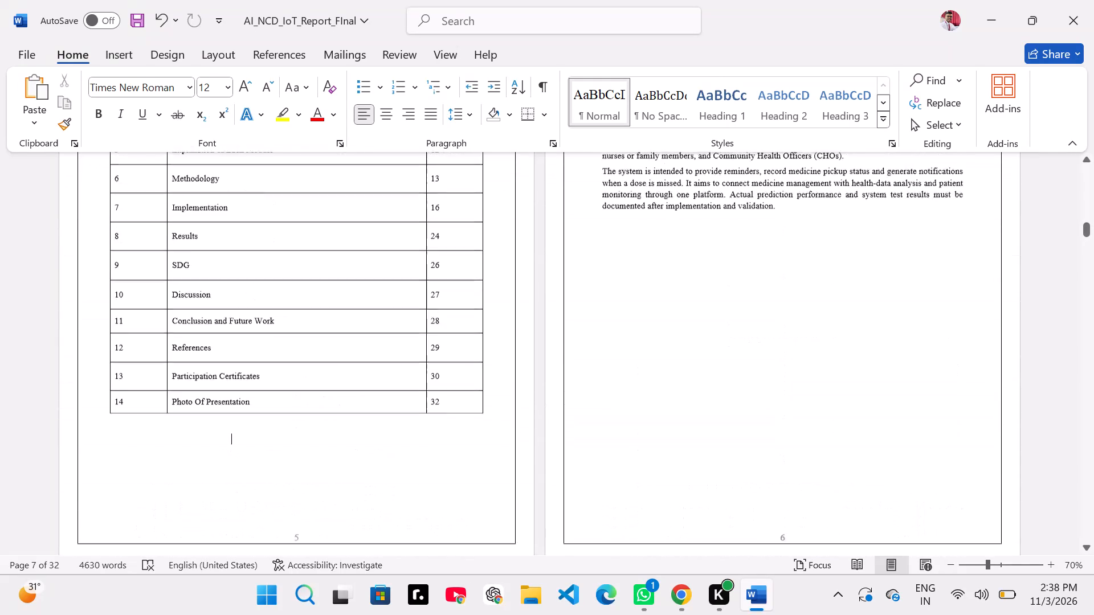
{"action": "scroll", "coordinate": [427, 331], "scroll_direction": "up", "scroll_amount": 1}
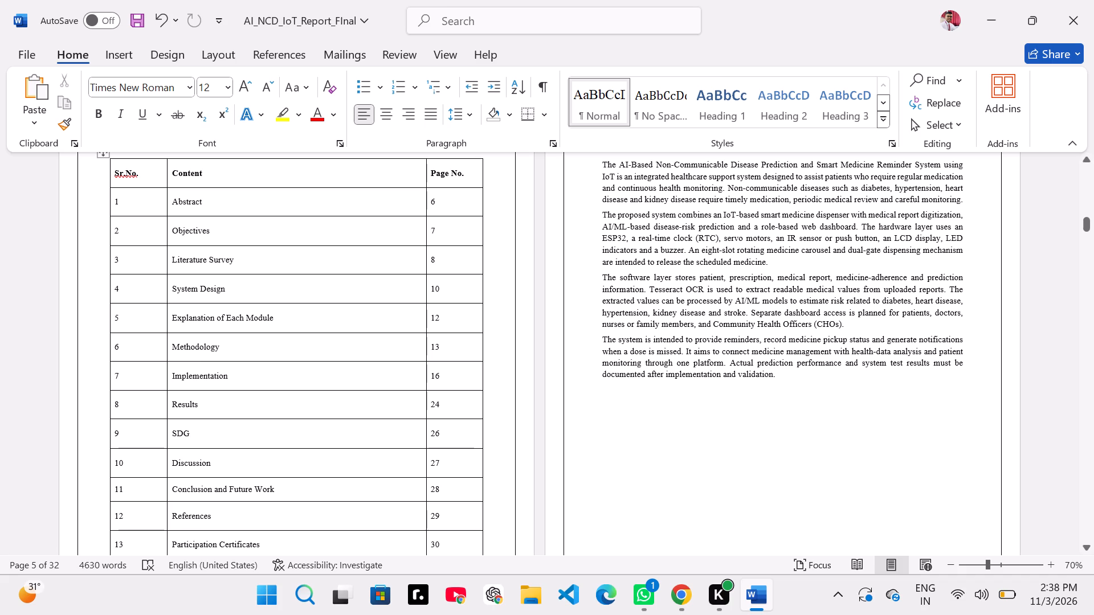
{"action": "scroll", "coordinate": [199, 437], "scroll_direction": "down", "scroll_amount": 1}
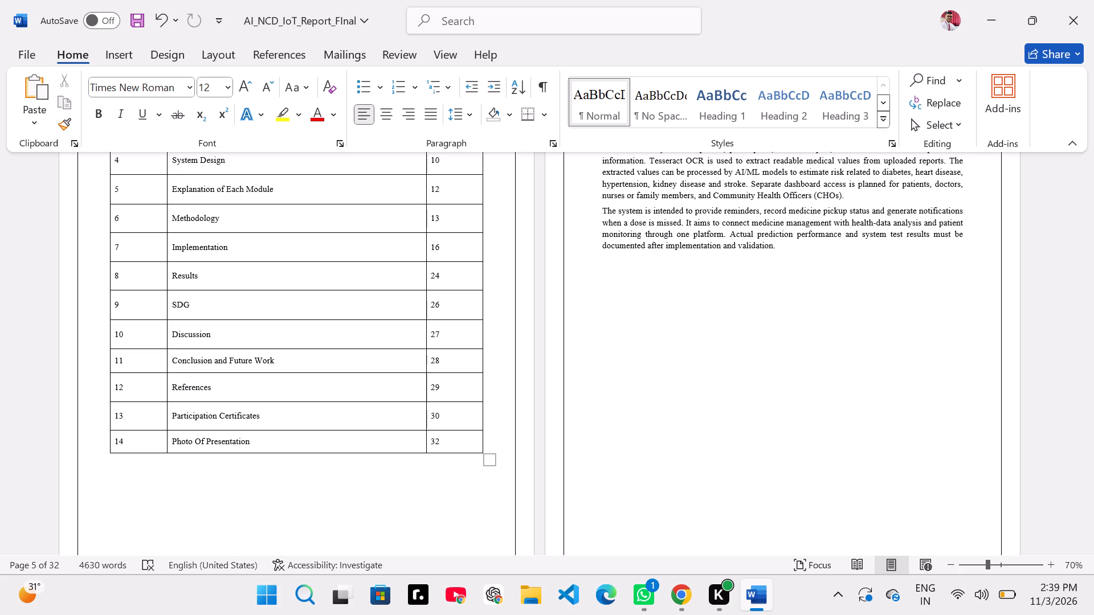
{"action": "scroll", "coordinate": [337, 387], "scroll_direction": "up", "scroll_amount": 2}
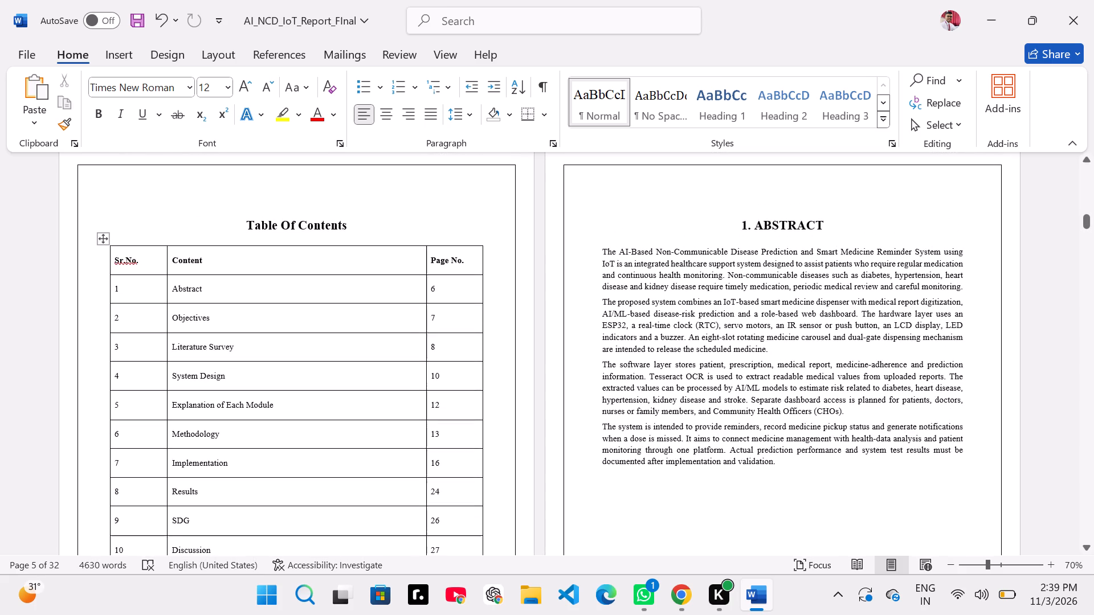
Review the page layout from the Table Of Contents through System Design to the Main System Specifications page.
{"action": "scroll", "coordinate": [267, 376], "scroll_direction": "down", "scroll_amount": 1}
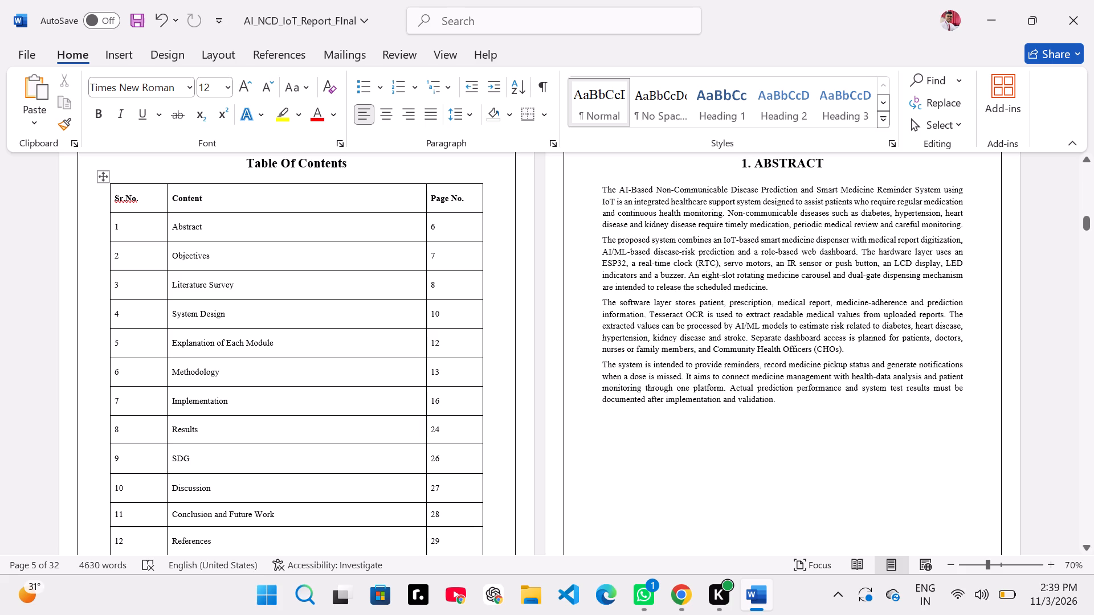
{"action": "scroll", "coordinate": [243, 486], "scroll_direction": "down", "scroll_amount": 1}
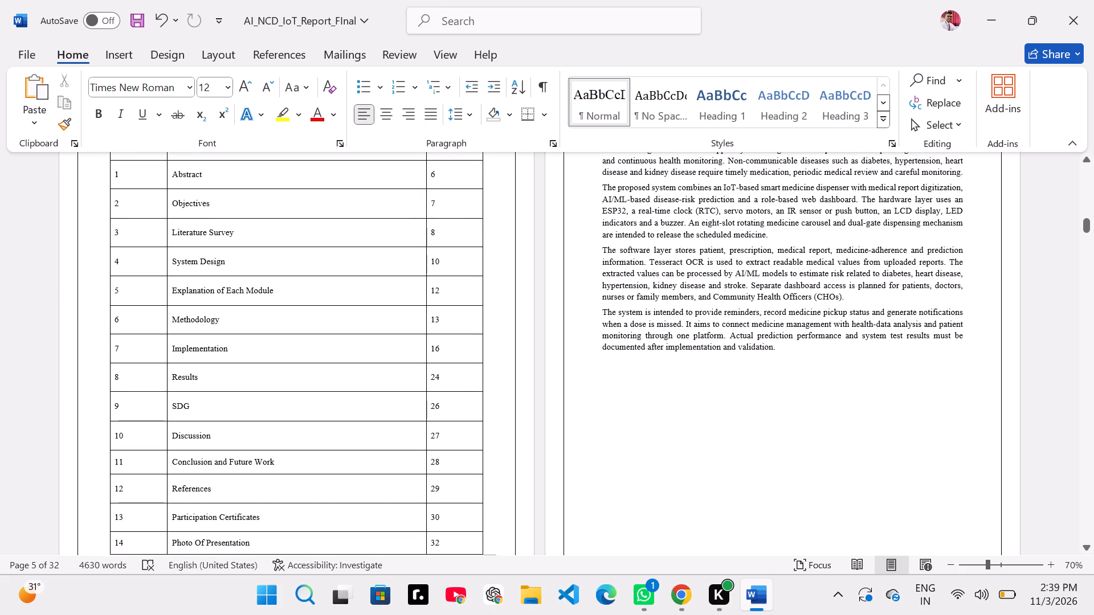
{"action": "scroll", "coordinate": [267, 513], "scroll_direction": "down", "scroll_amount": 4}
{"action": "scroll", "coordinate": [267, 513], "scroll_direction": "up", "scroll_amount": 1}
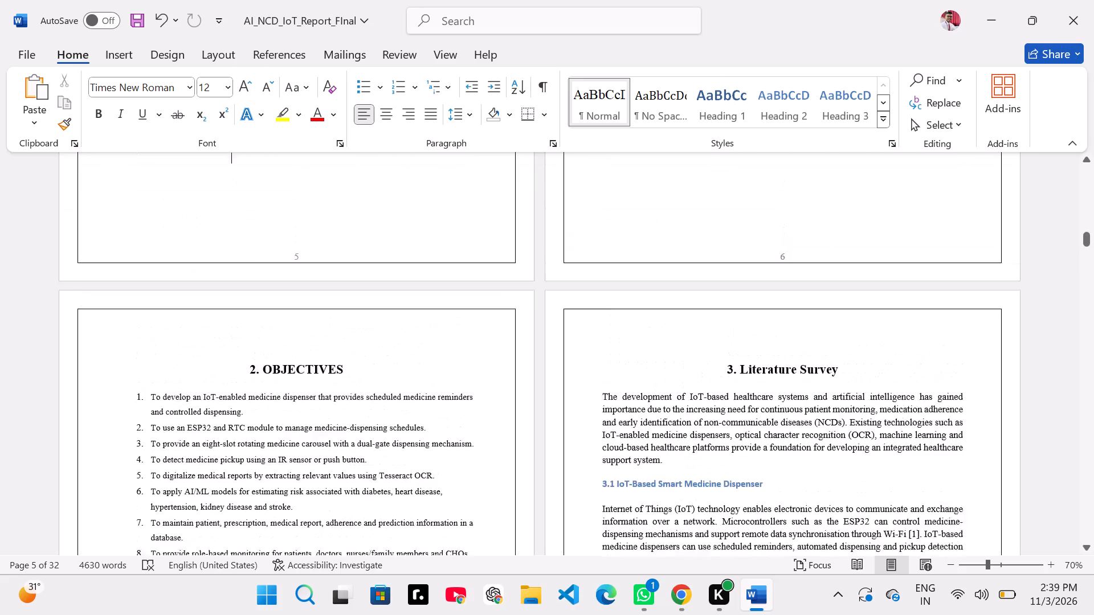
{"action": "scroll", "coordinate": [267, 513], "scroll_direction": "down", "scroll_amount": 1}
{"action": "scroll", "coordinate": [642, 472], "scroll_direction": "down", "scroll_amount": 3}
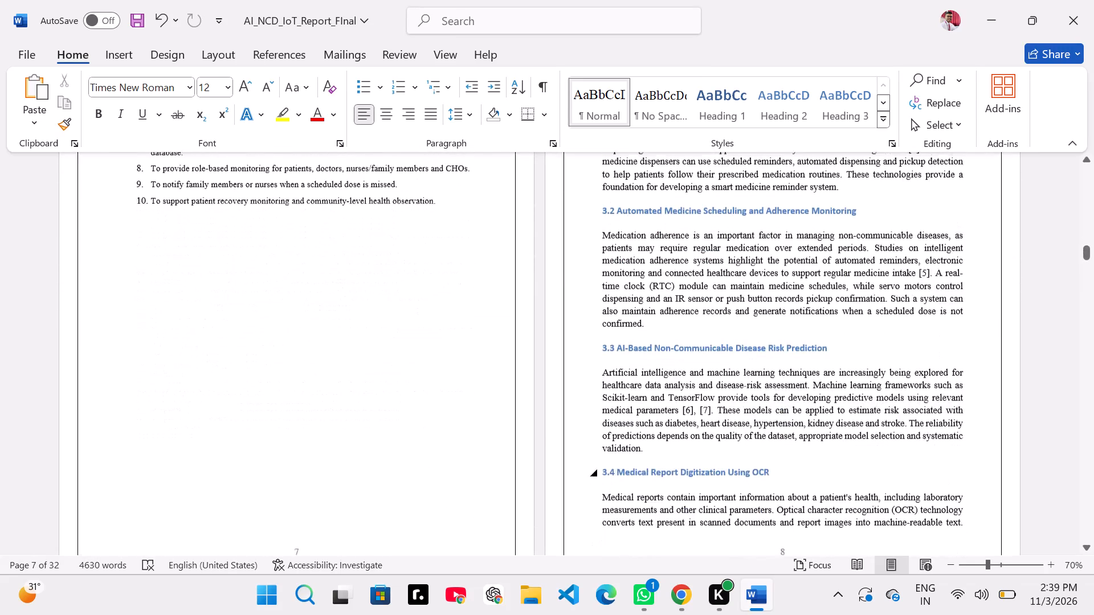
{"action": "scroll", "coordinate": [642, 472], "scroll_direction": "down", "scroll_amount": 4}
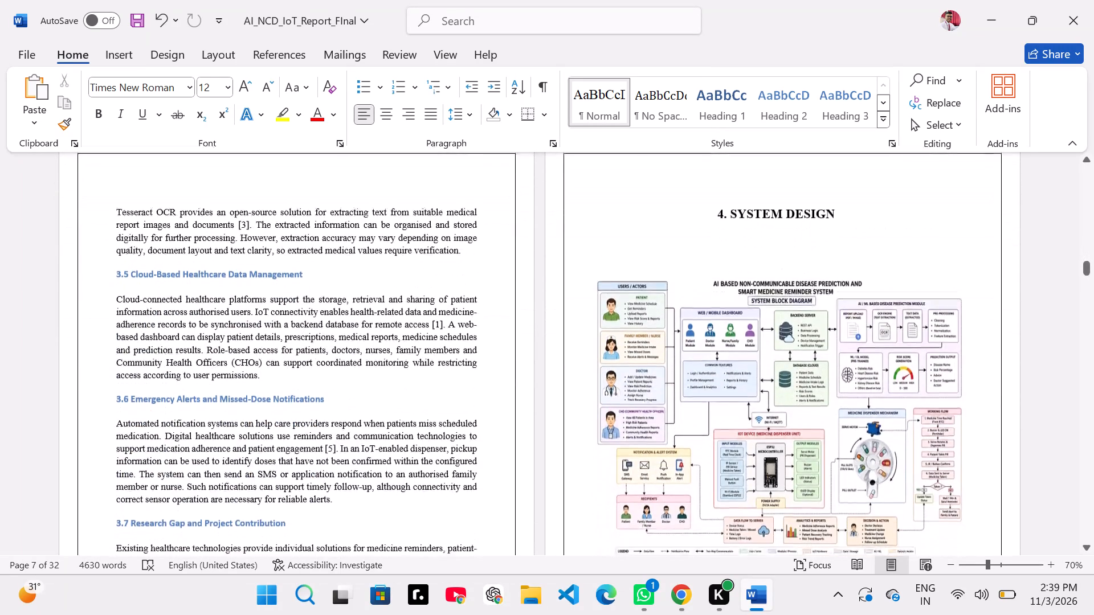
{"action": "scroll", "coordinate": [642, 472], "scroll_direction": "down", "scroll_amount": 2}
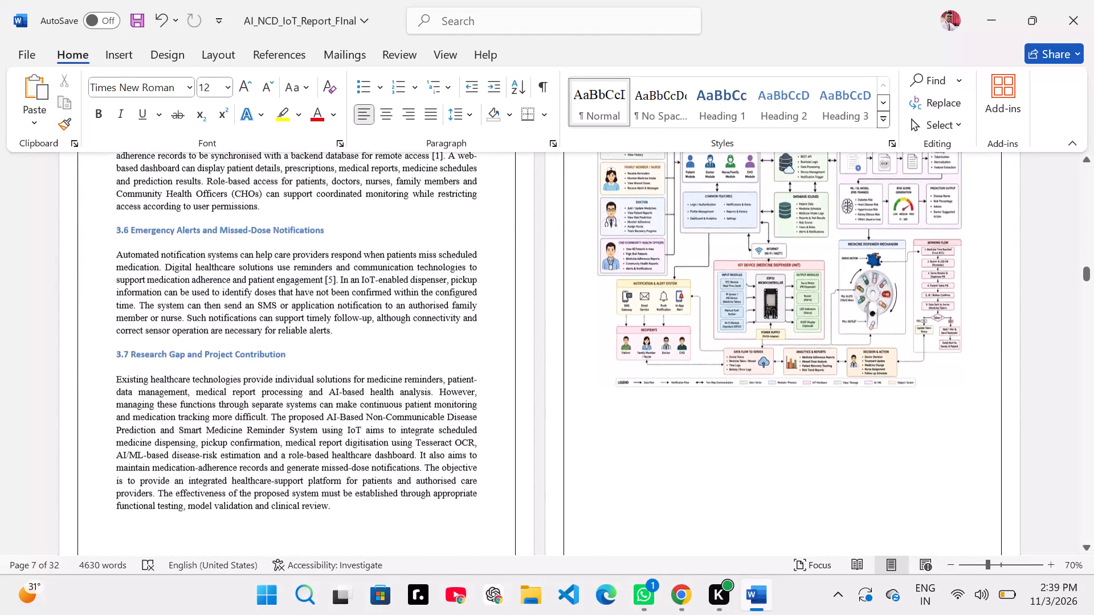
{"action": "scroll", "coordinate": [642, 472], "scroll_direction": "down", "scroll_amount": 4}
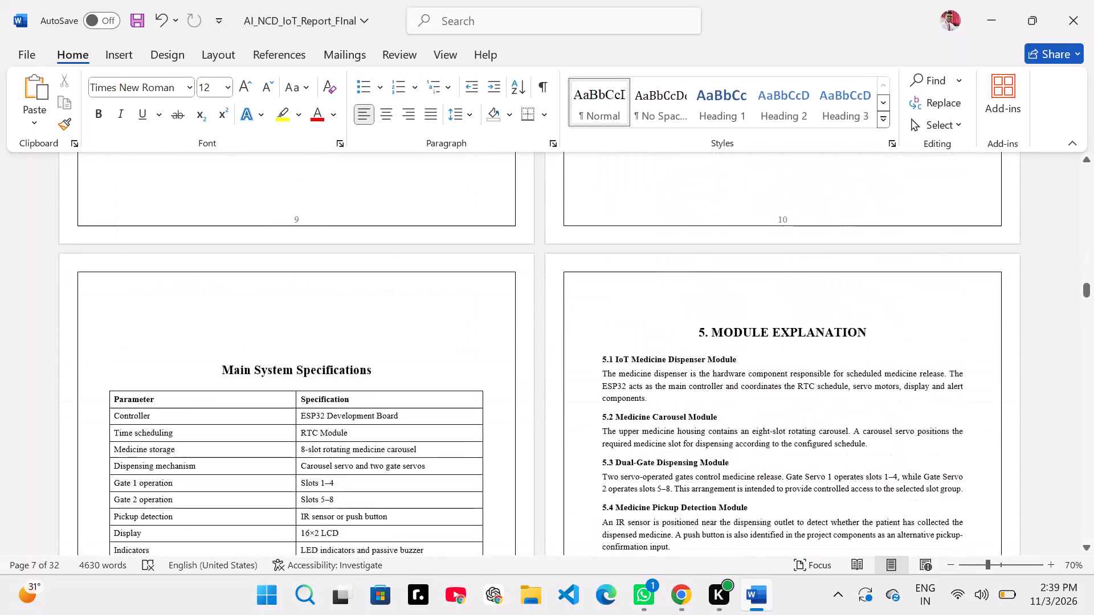
Remove the leading spaces from the Main System Specifications heading so it starts at the left margin, keeping it on page 11.
{"action": "left_click", "coordinate": [222, 277]}
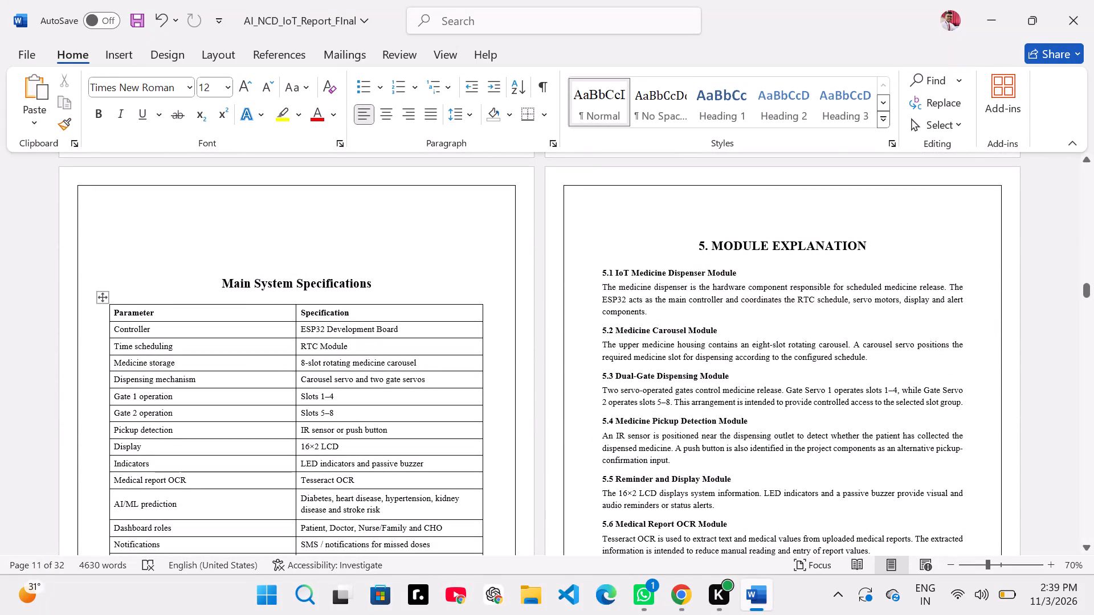
{"action": "key", "text": "shift+BackSpace"}
{"action": "key", "text": "shift+BackSpace"}
{"action": "key", "text": "BackSpace"}
{"action": "key", "text": "BackSpace"}
{"action": "key", "text": "BackSpace"}
{"action": "key", "text": "BackSpace"}
{"action": "key", "text": "BackSpace"}
{"action": "key", "text": "BackSpace"}
{"action": "key", "text": "BackSpace"}
{"action": "key", "text": "BackSpace"}
{"action": "key", "text": "BackSpace"}
{"action": "key", "text": "BackSpace"}
{"action": "key", "text": "BackSpace"}
{"action": "key", "text": "BackSpace"}
{"action": "key", "text": "BackSpace"}
{"action": "key", "text": "BackSpace"}
{"action": "key", "text": "BackSpace"}
{"action": "key", "text": "BackSpace"}
{"action": "key", "text": "BackSpace"}
{"action": "key", "text": "BackSpace"}
{"action": "key", "text": "BackSpace"}
{"action": "key", "text": "BackSpace"}
{"action": "key", "text": "BackSpace"}
{"action": "key", "text": "BackSpace"}
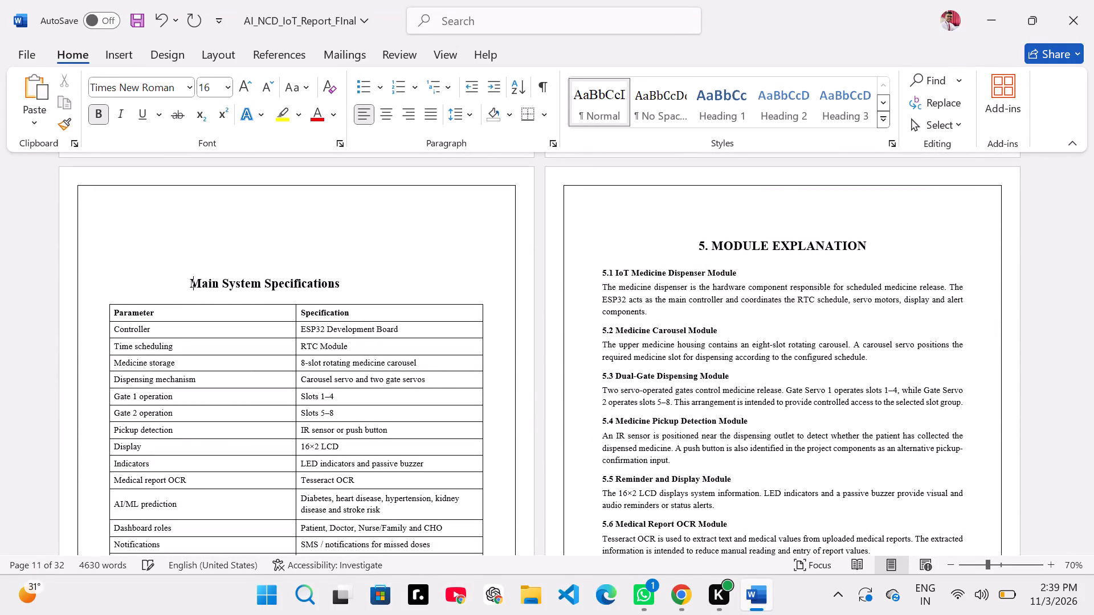
{"action": "key", "text": "BackSpace"}
{"action": "key", "text": "BackSpace"}
{"action": "key", "text": "BackSpace"}
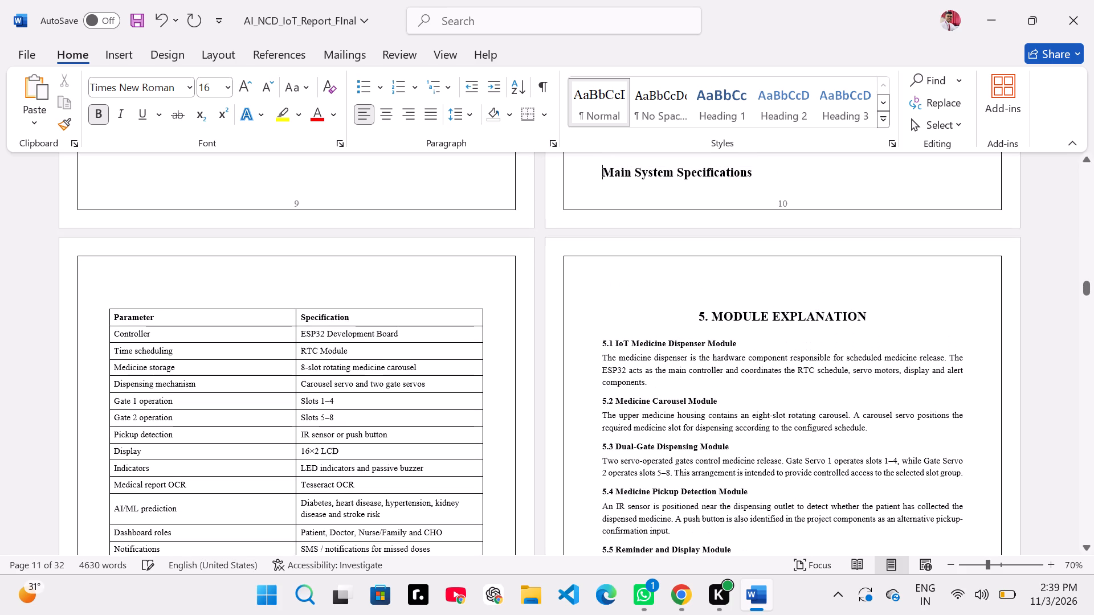
{"action": "key", "text": "shift+Return"}
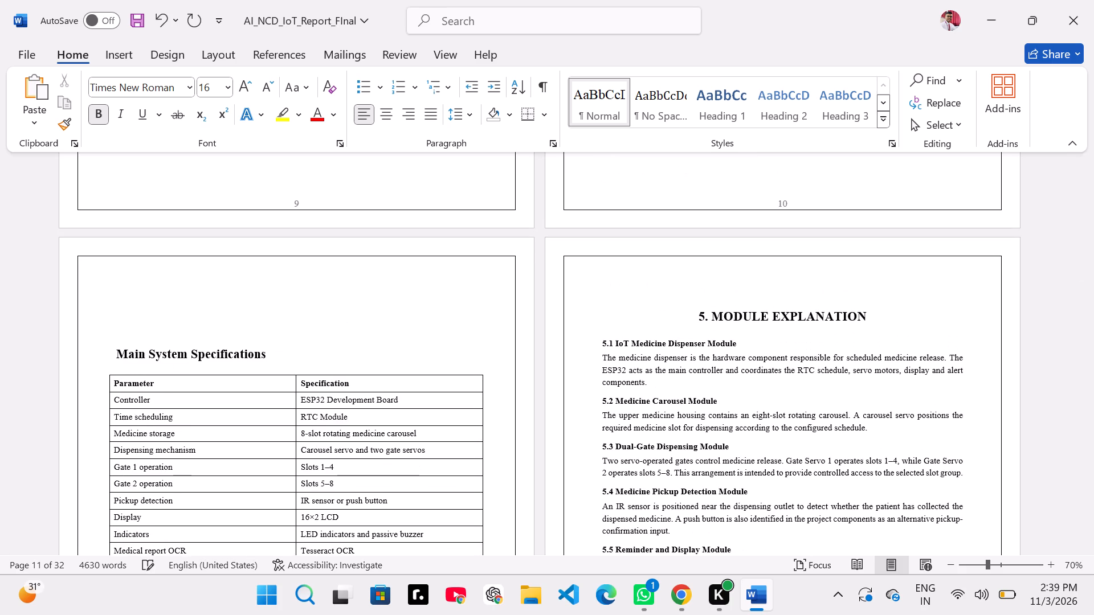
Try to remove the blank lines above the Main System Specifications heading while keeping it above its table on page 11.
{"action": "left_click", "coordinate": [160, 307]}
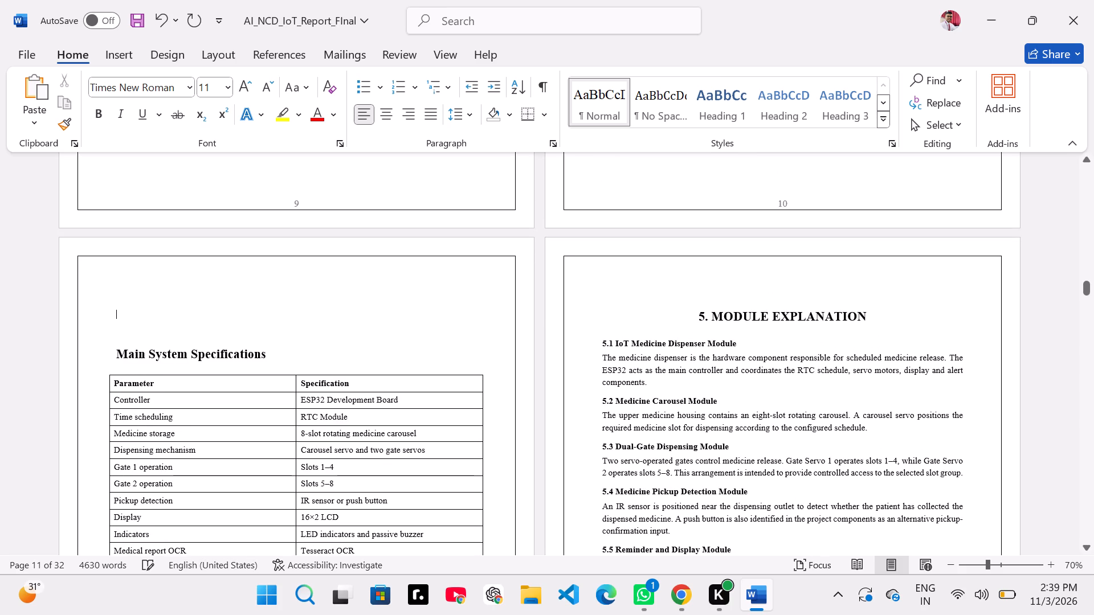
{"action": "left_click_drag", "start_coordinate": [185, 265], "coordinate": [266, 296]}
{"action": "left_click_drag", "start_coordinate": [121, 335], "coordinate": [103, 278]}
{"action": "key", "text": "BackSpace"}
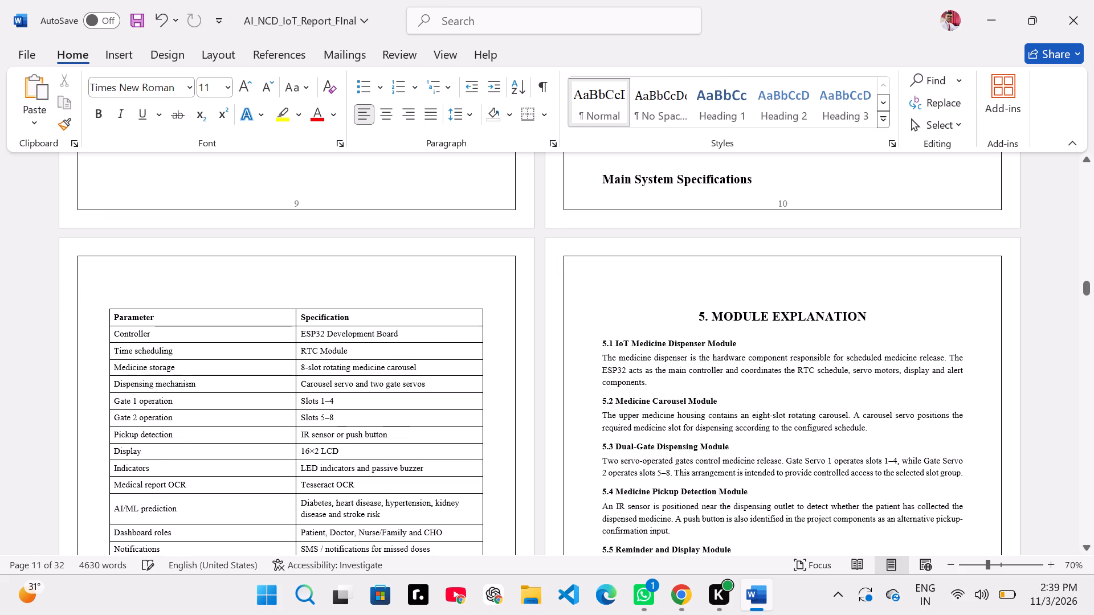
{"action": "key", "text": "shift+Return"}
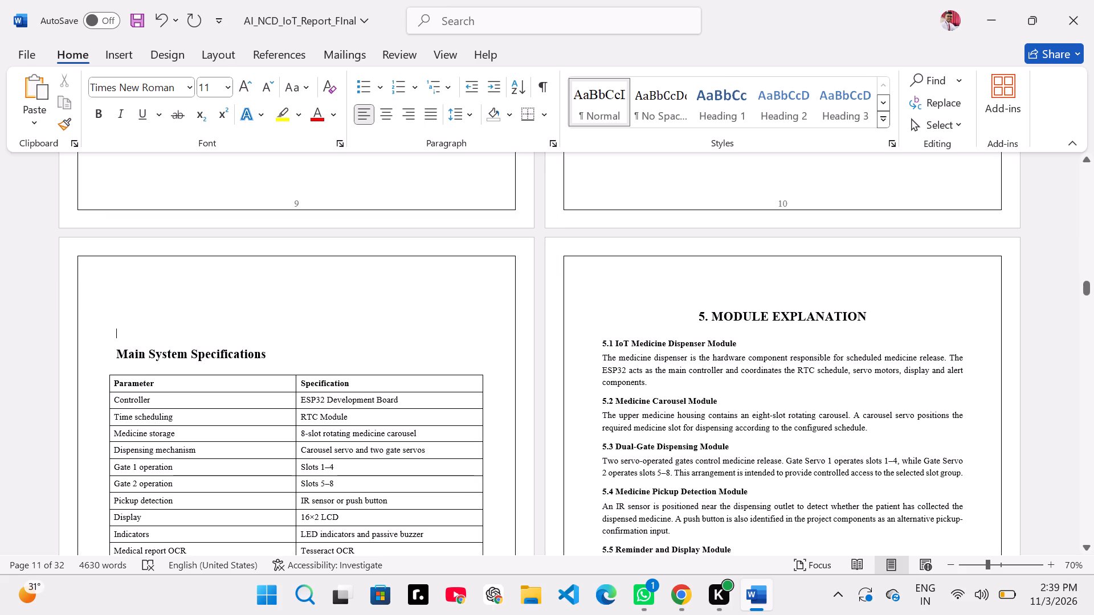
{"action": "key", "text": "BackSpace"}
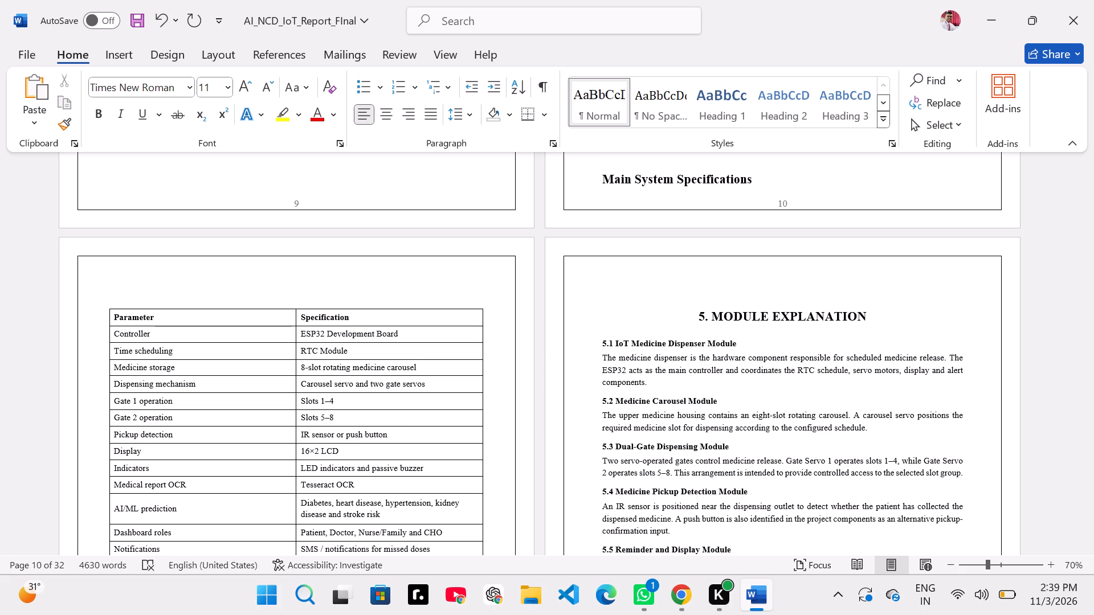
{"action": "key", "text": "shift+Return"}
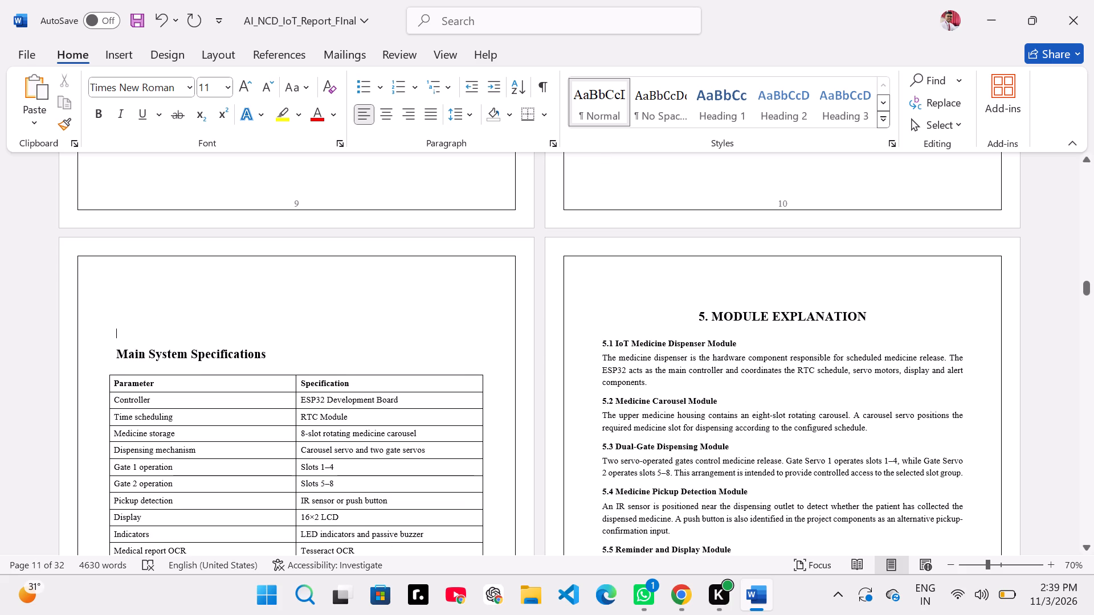
Tighten the line spacing of the Main System Specifications heading.
{"action": "left_click_drag", "start_coordinate": [115, 350], "coordinate": [260, 350]}
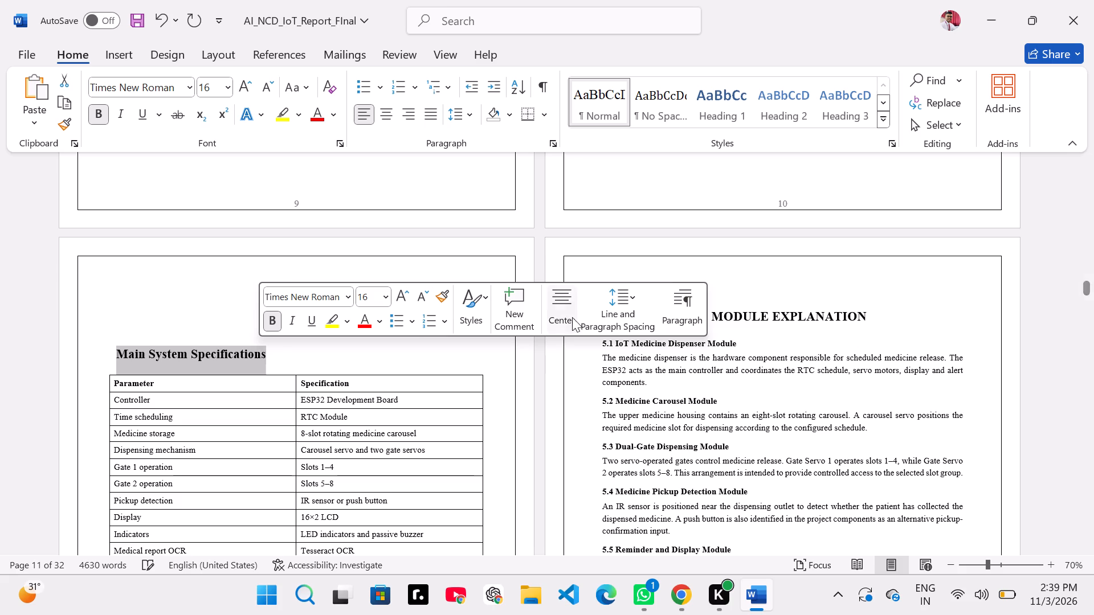
{"action": "left_click", "coordinate": [637, 314]}
{"action": "left_click", "coordinate": [626, 341]}
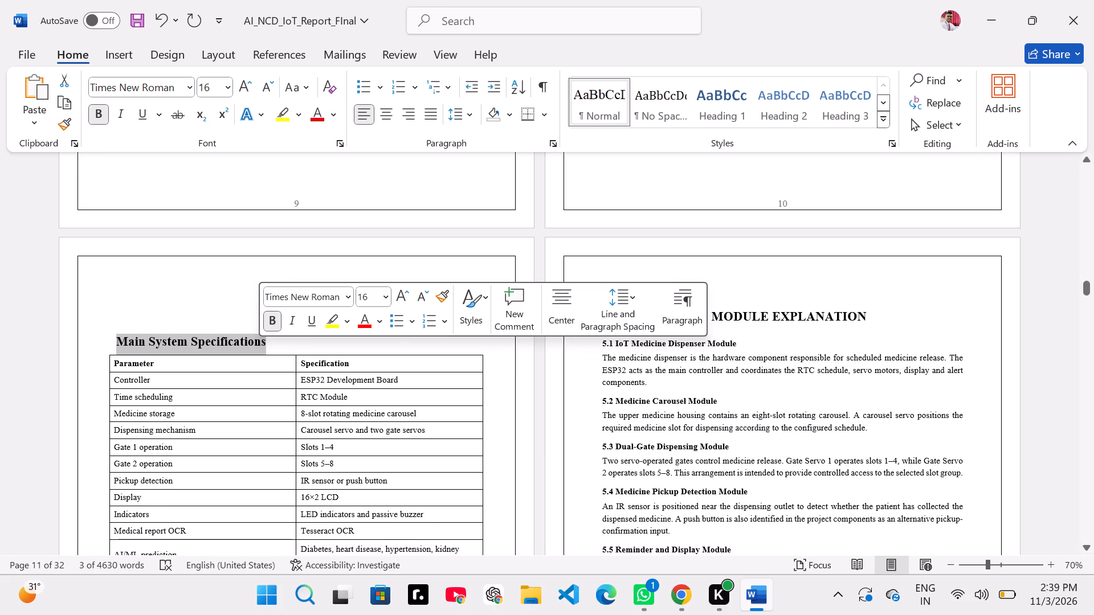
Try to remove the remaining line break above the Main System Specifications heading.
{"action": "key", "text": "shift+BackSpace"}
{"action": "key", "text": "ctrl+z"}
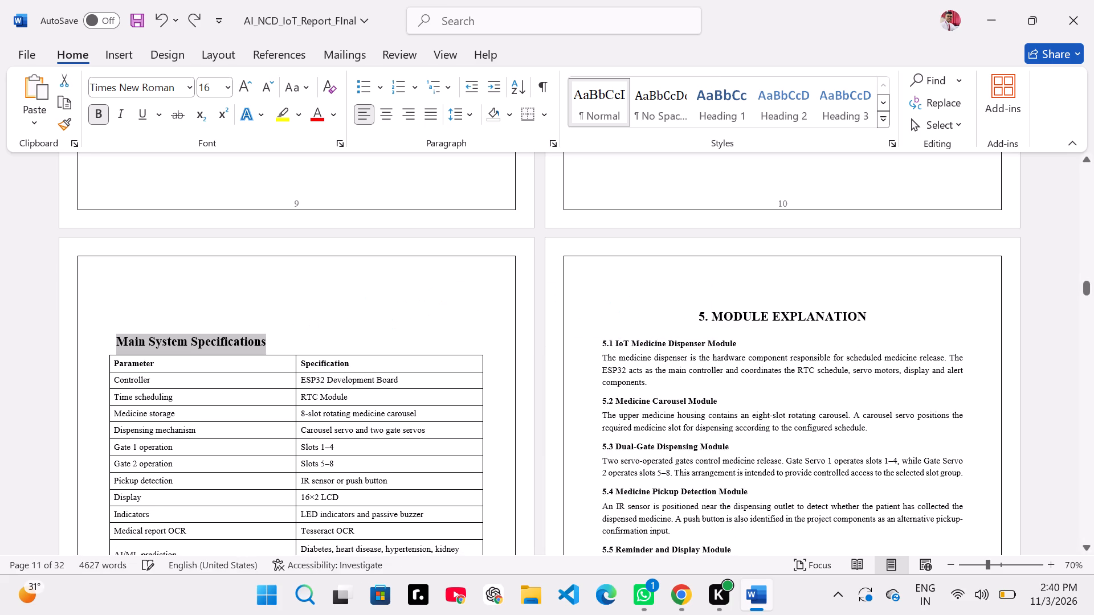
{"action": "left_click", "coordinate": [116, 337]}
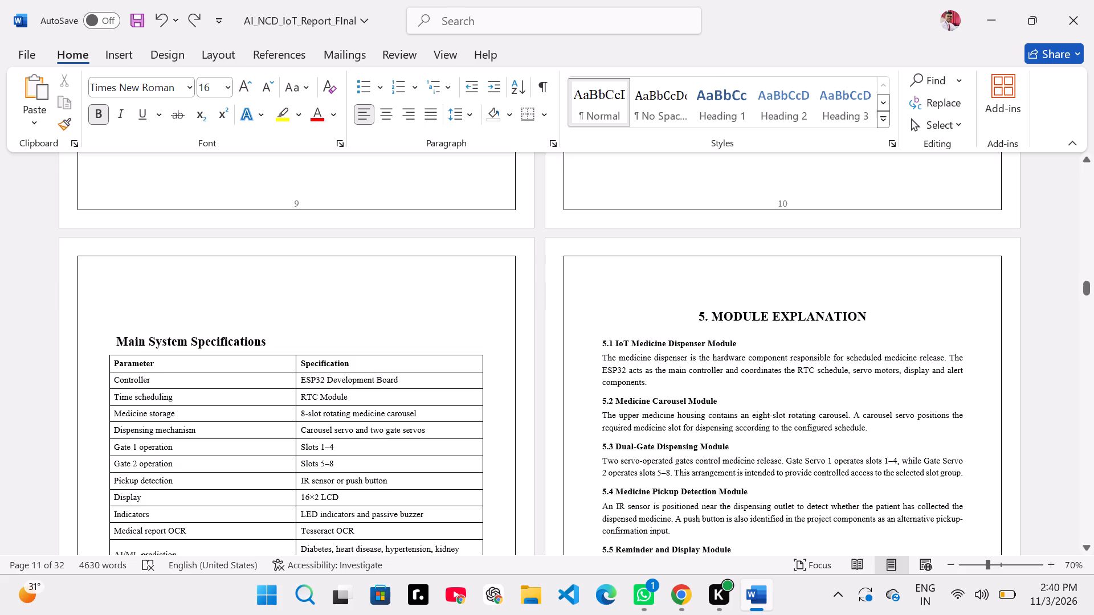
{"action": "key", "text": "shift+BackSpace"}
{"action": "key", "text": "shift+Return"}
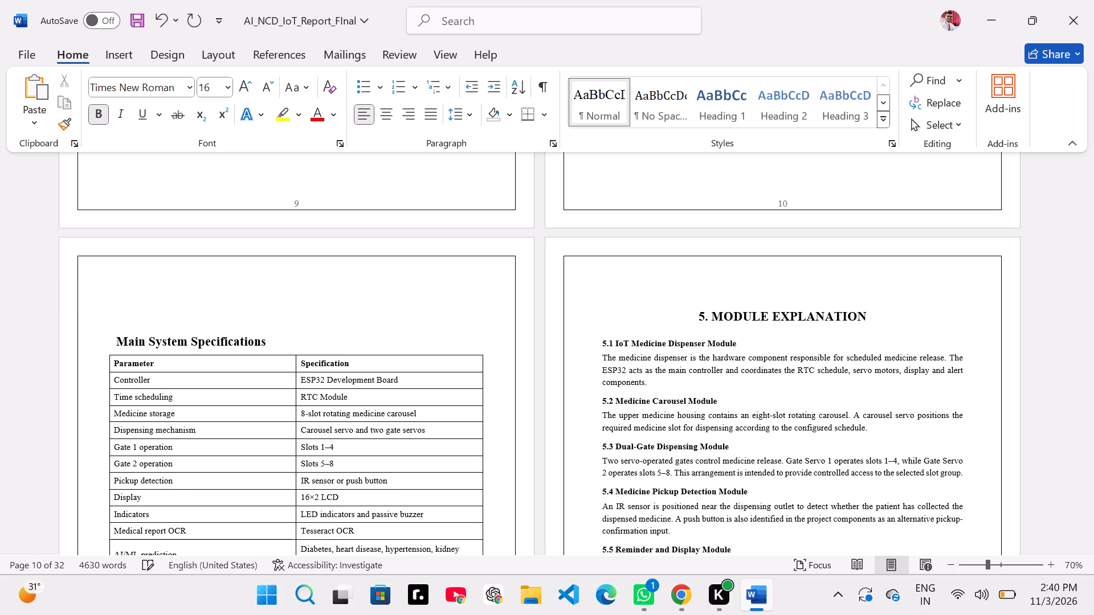
Try to remove the blank line above the Main System Specifications heading, adding line breaks to keep it on page 11.
{"action": "double_click", "coordinate": [194, 289]}
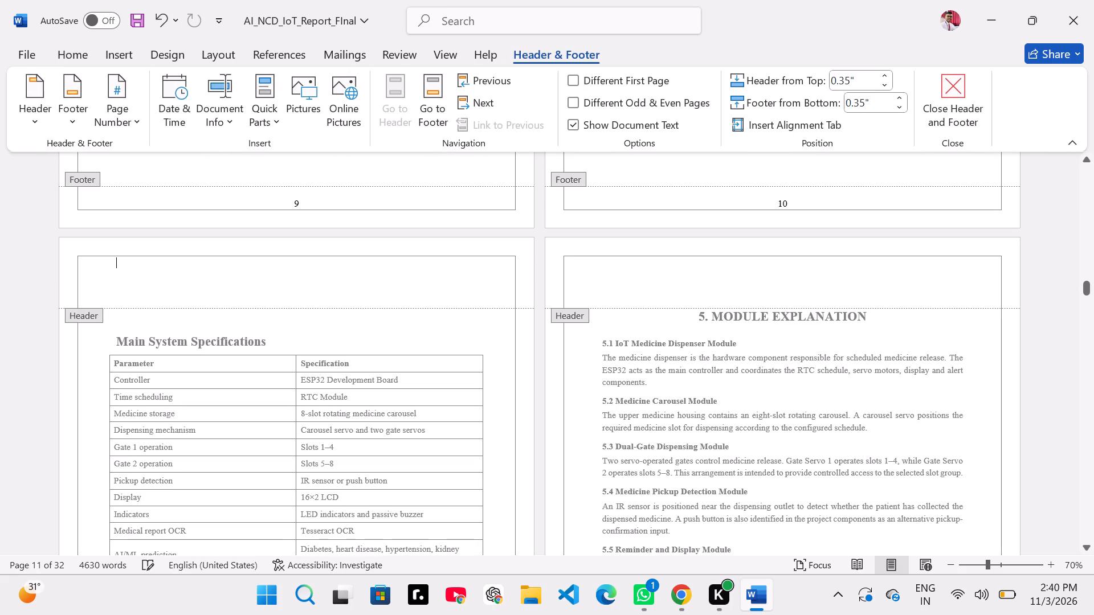
{"action": "left_click", "coordinate": [959, 76]}
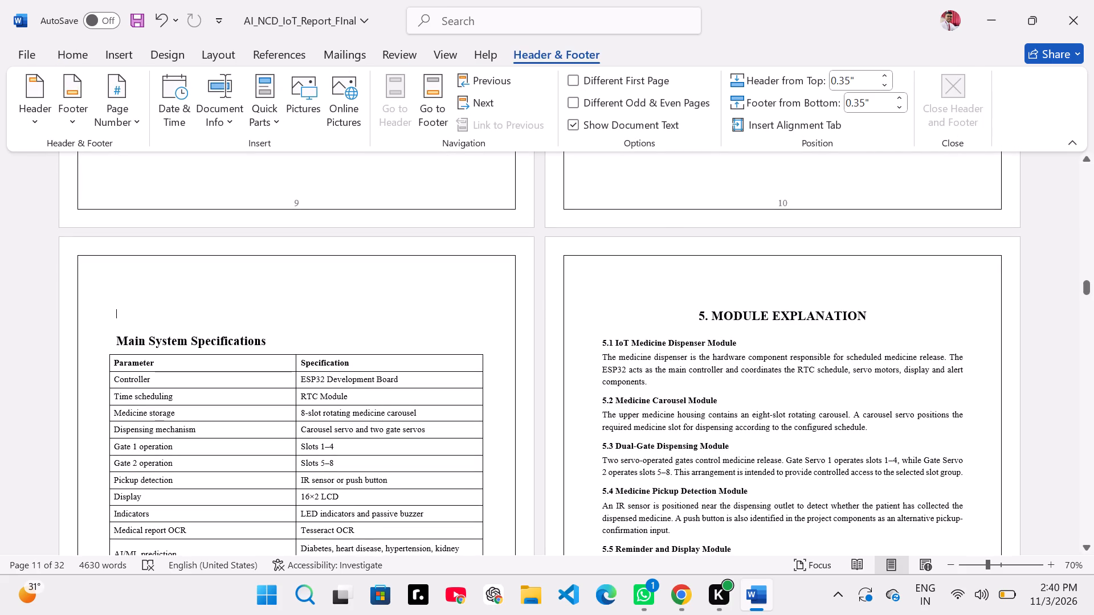
{"action": "key", "text": "BackSpace"}
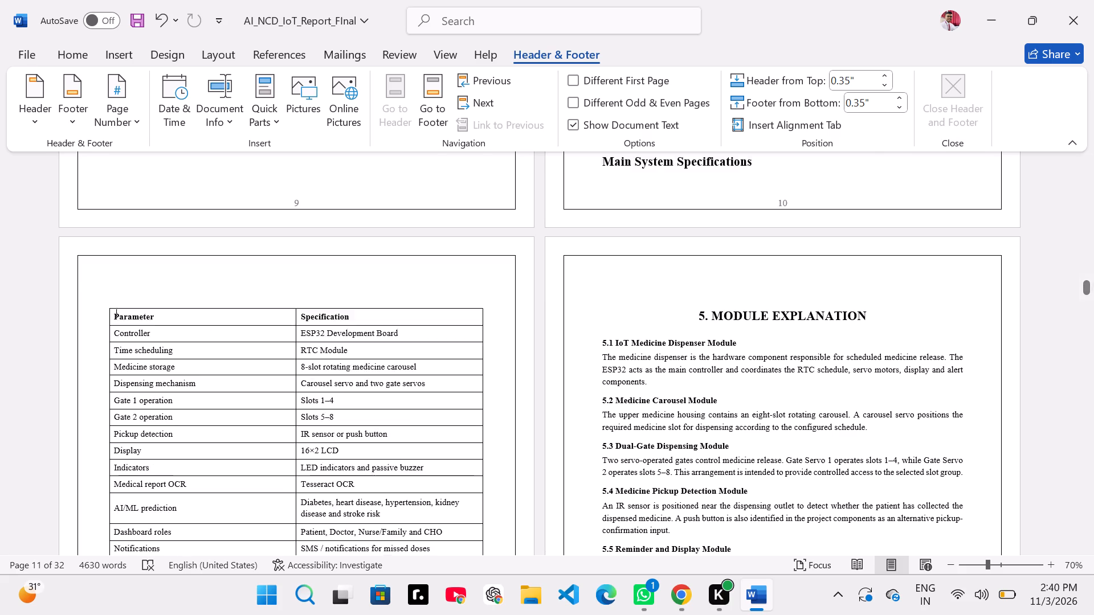
{"action": "key", "text": "shift+Return"}
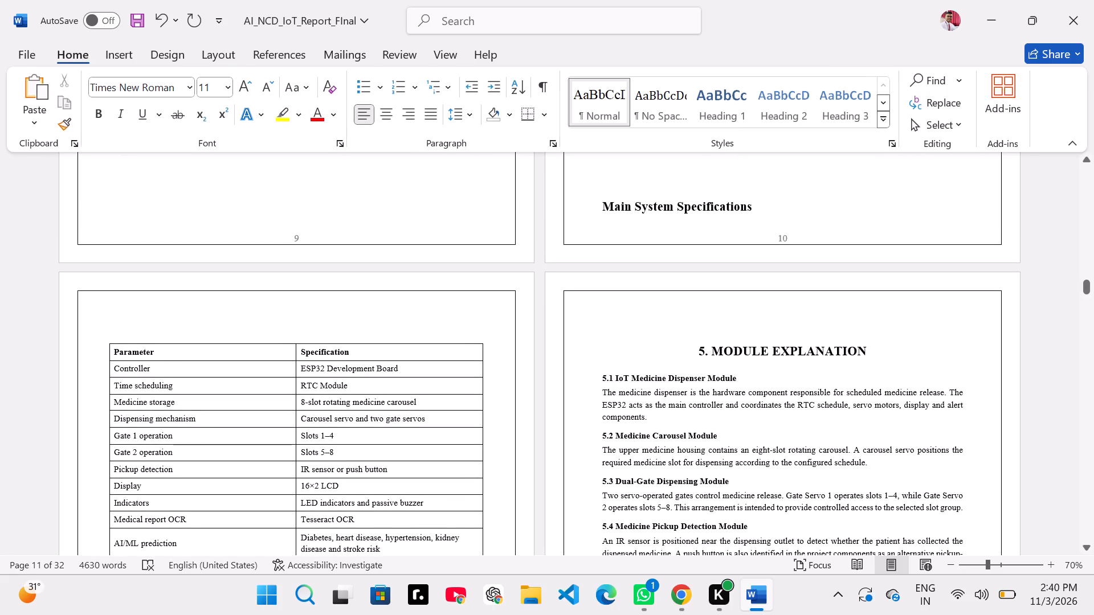
{"action": "key", "text": "shift+Return"}
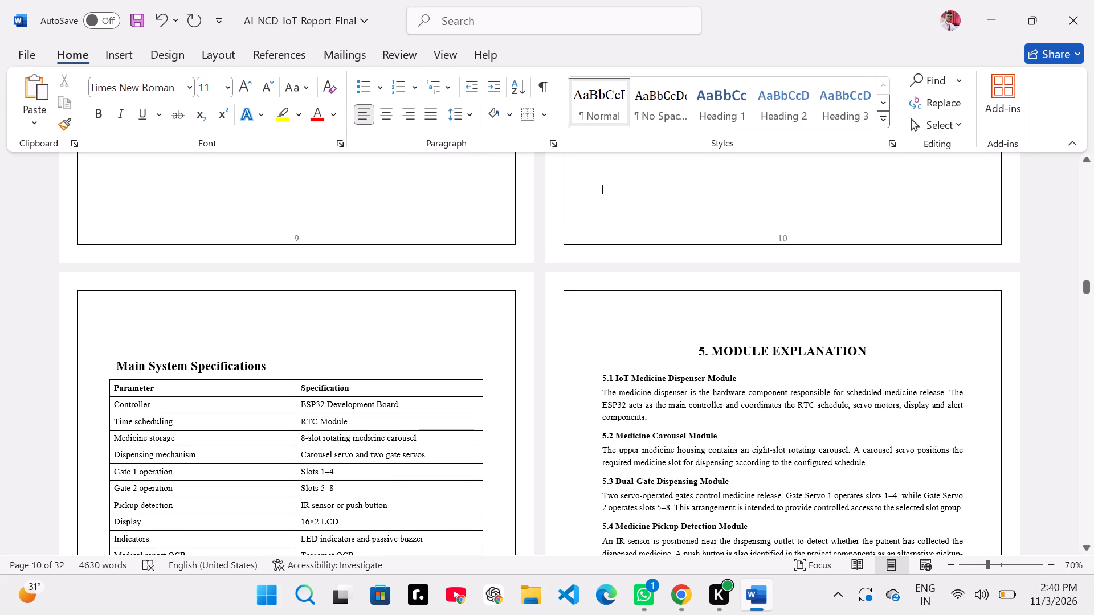
Open page 11's header area to check the empty space above the Main System Specifications heading.
{"action": "double_click", "coordinate": [181, 311]}
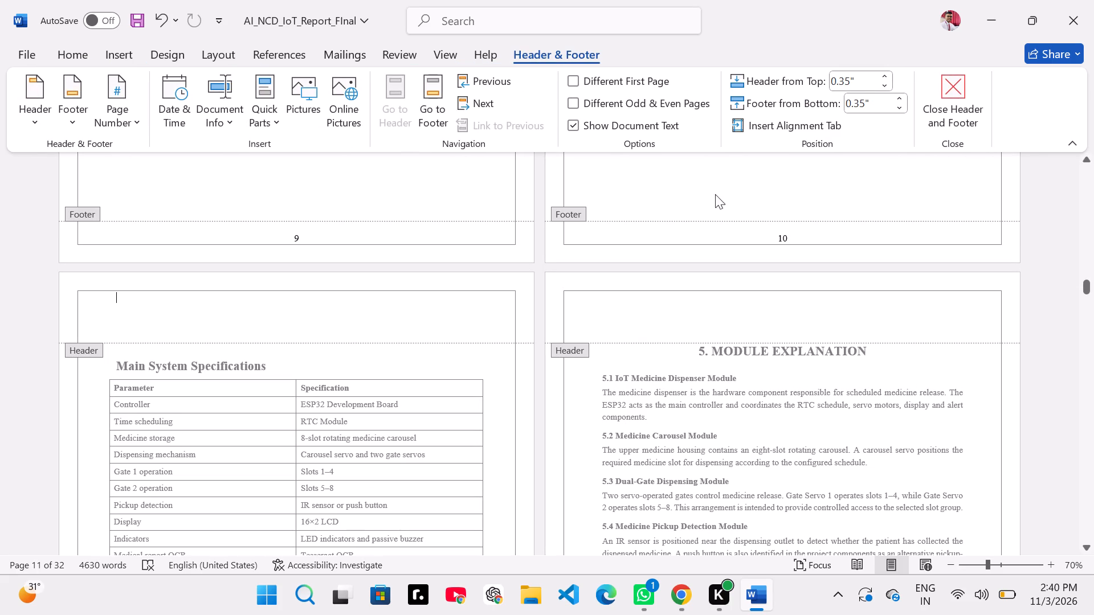
{"action": "left_click", "coordinate": [962, 87]}
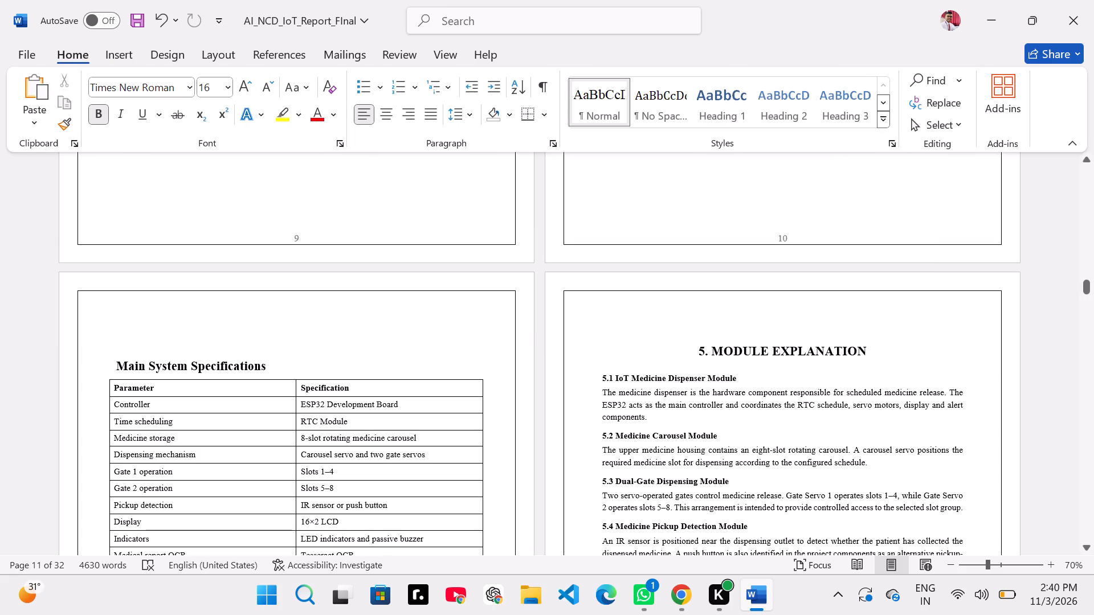
{"action": "double_click", "coordinate": [242, 302]}
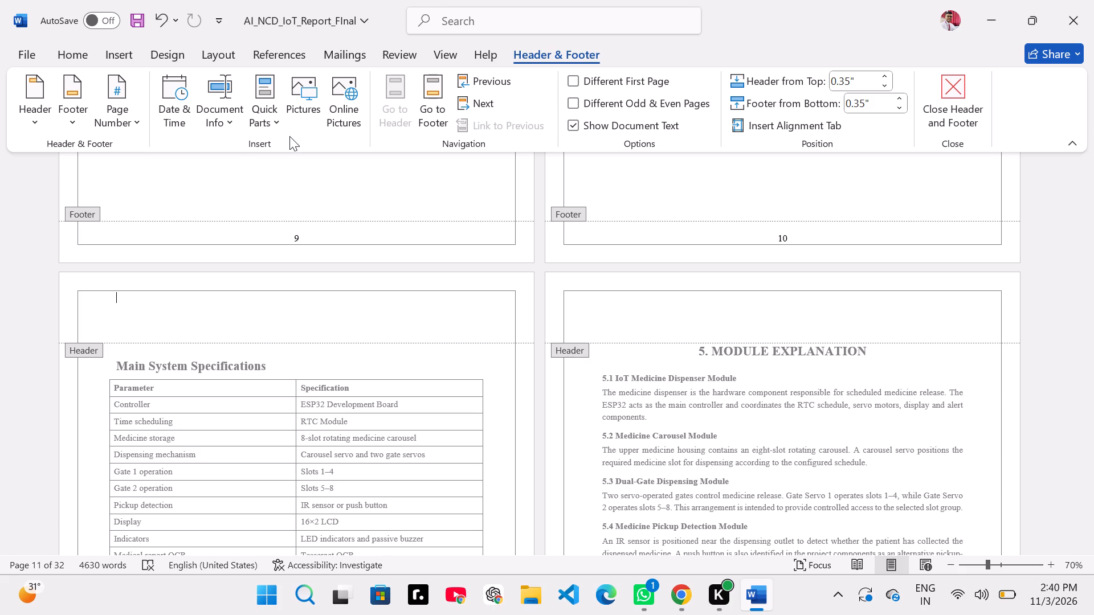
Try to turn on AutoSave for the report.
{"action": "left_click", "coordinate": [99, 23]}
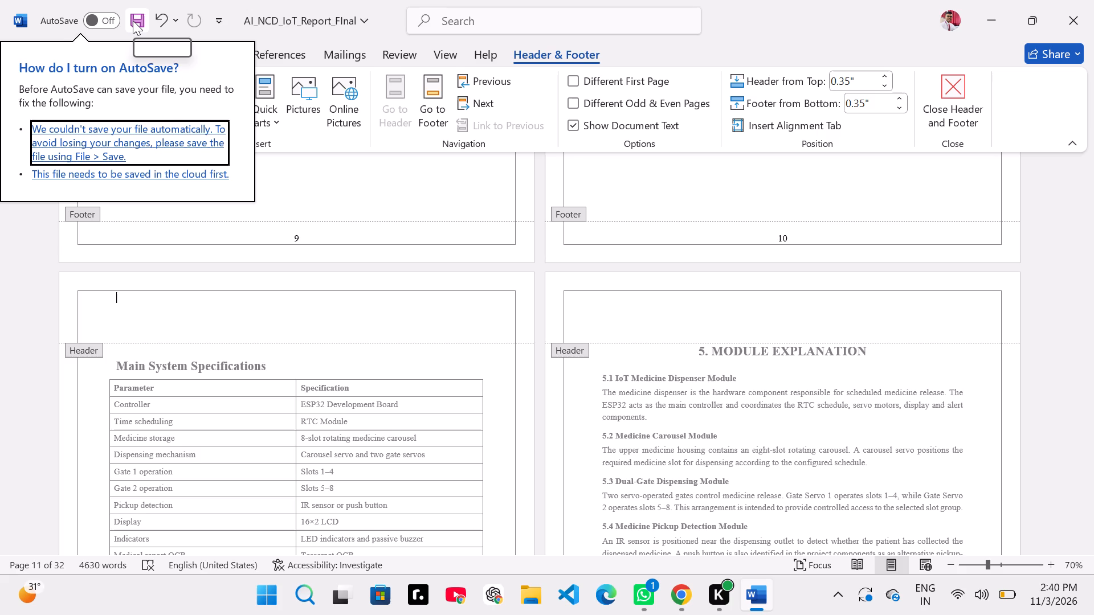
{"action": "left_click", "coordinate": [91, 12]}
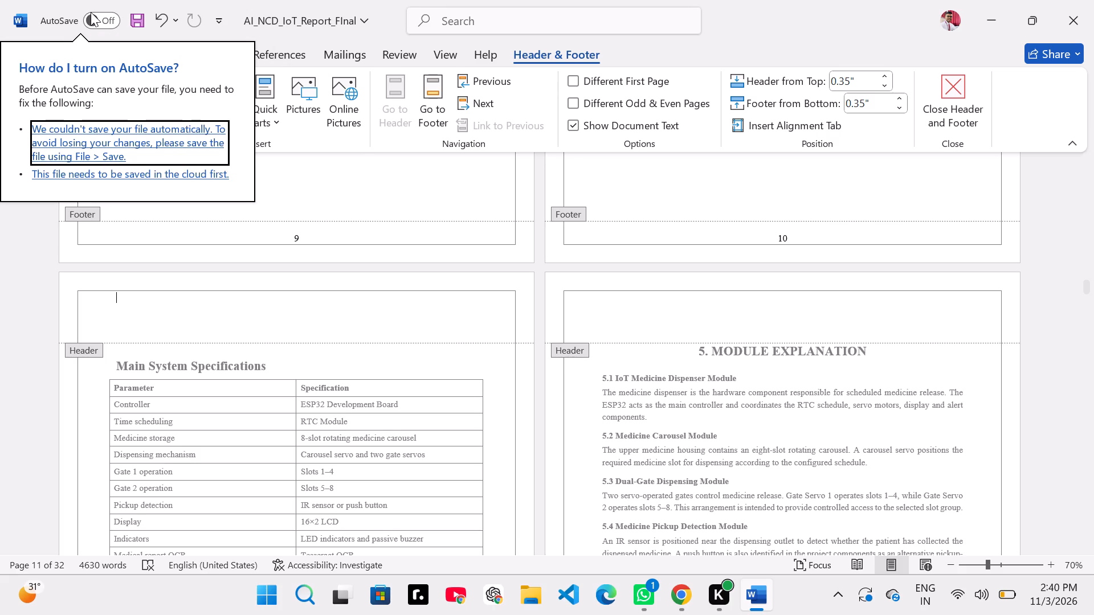
Save the report as the Word document AI_NCD_IoT_Report_Final in the IOT_Group_id_3 folder, replacing the existing file.
{"action": "left_click", "coordinate": [137, 22]}
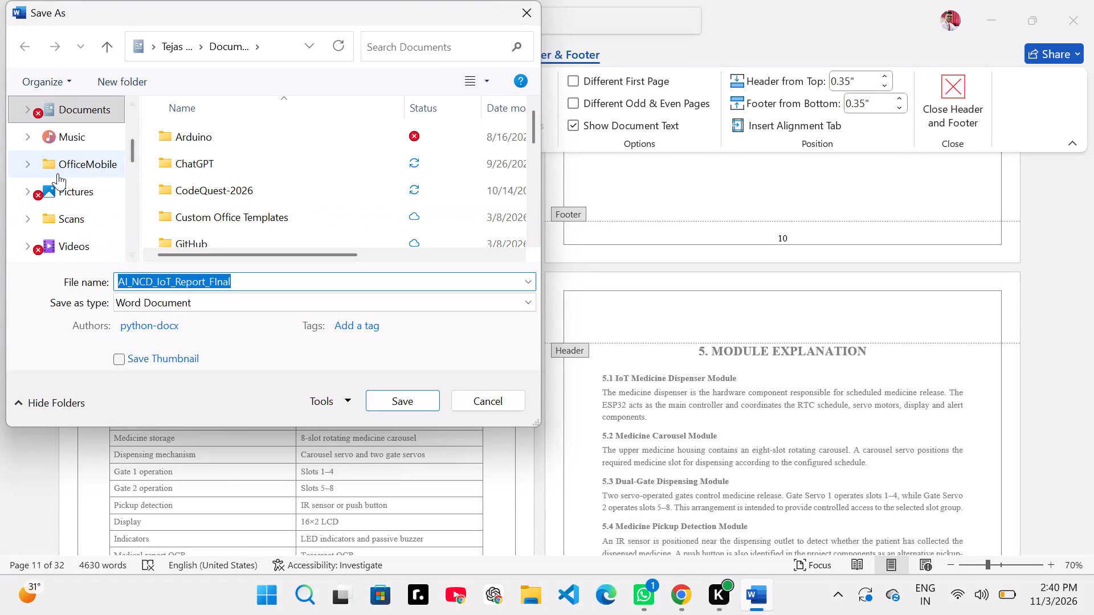
{"action": "scroll", "coordinate": [58, 173], "scroll_direction": "down", "scroll_amount": 1}
{"action": "scroll", "coordinate": [67, 221], "scroll_direction": "down", "scroll_amount": 1}
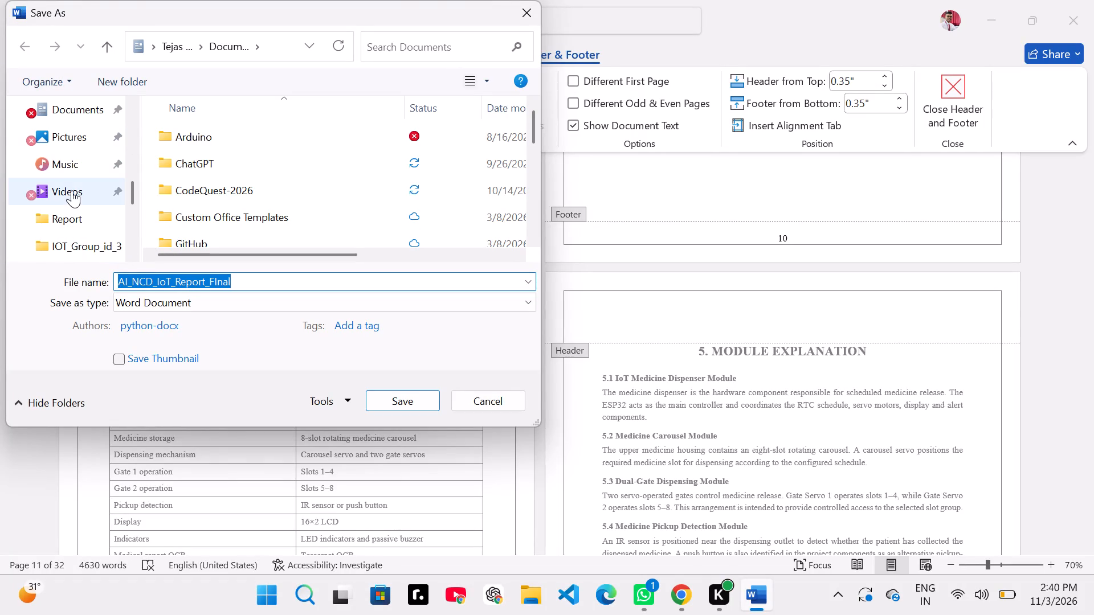
{"action": "left_click", "coordinate": [83, 249]}
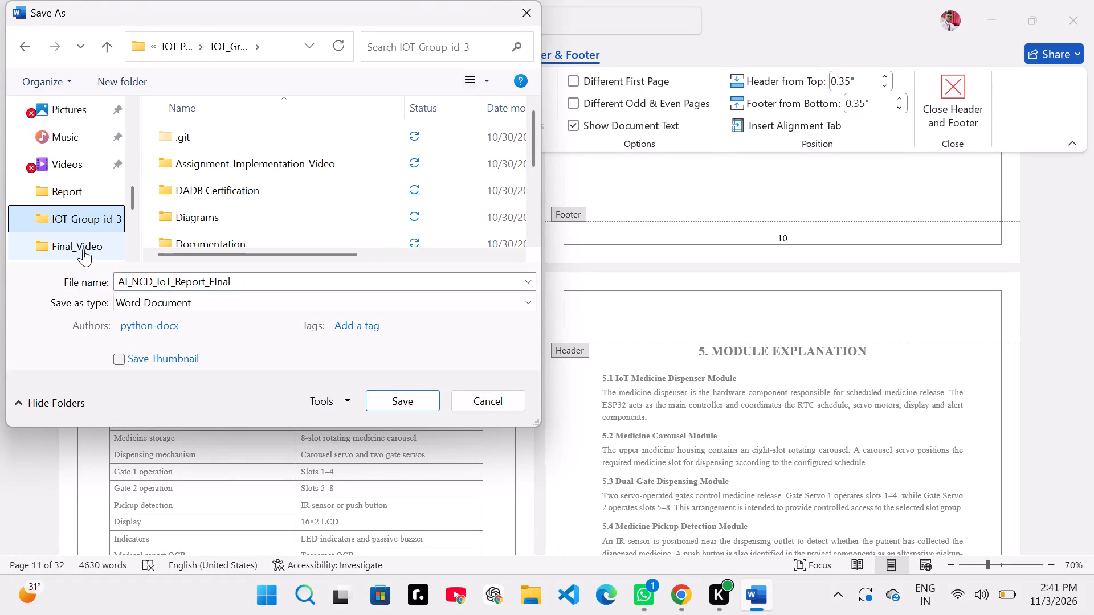
{"action": "scroll", "coordinate": [232, 199], "scroll_direction": "down", "scroll_amount": 2}
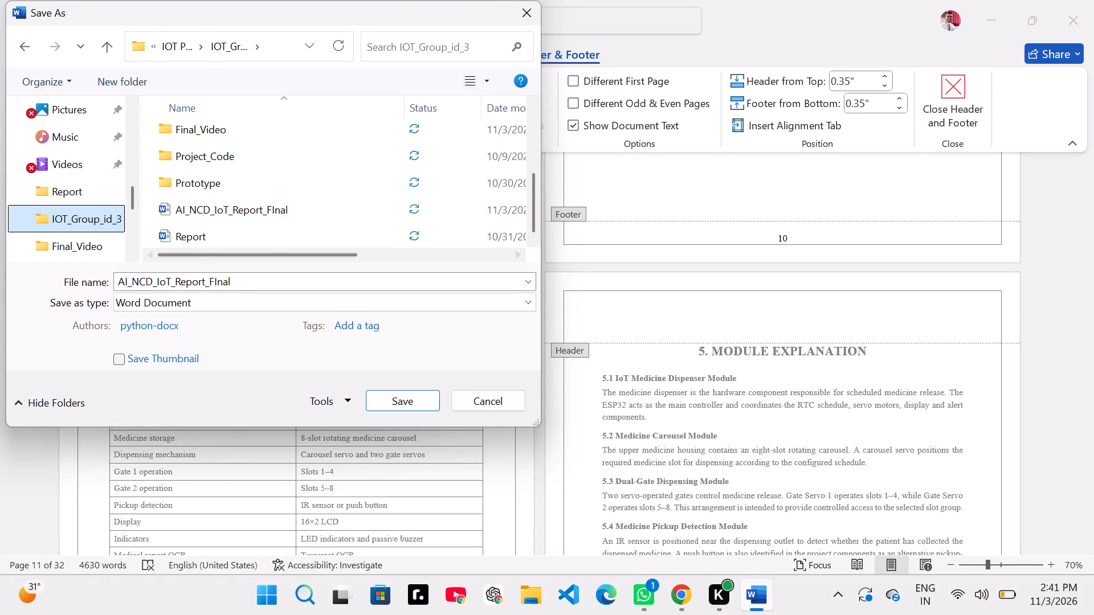
{"action": "left_click", "coordinate": [216, 278]}
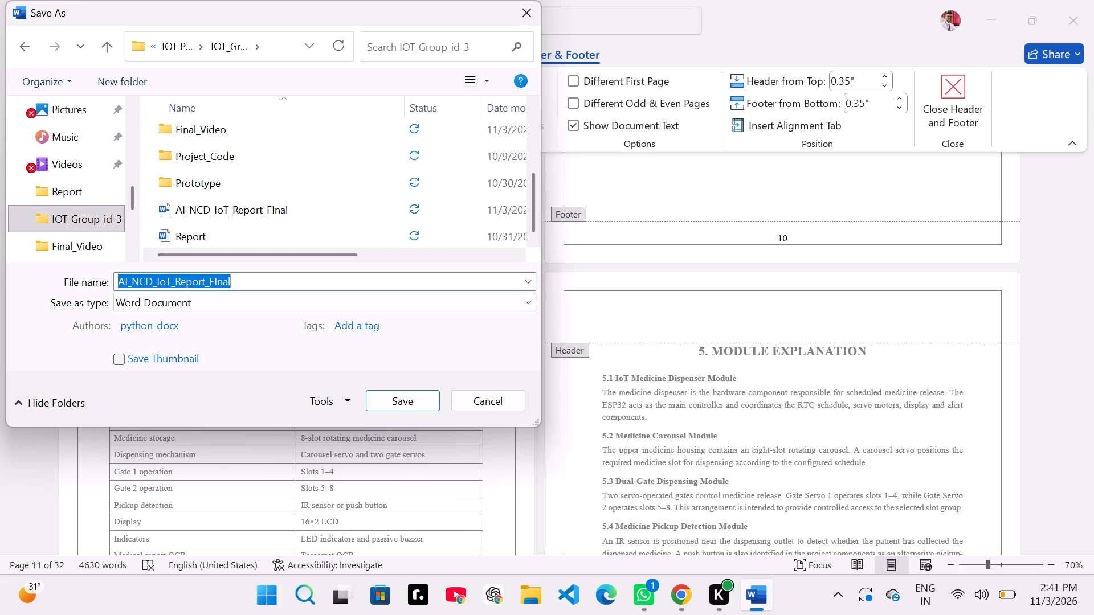
{"action": "left_click", "coordinate": [216, 278]}
{"action": "key", "text": "BackSpace"}
{"action": "key", "text": "i"}
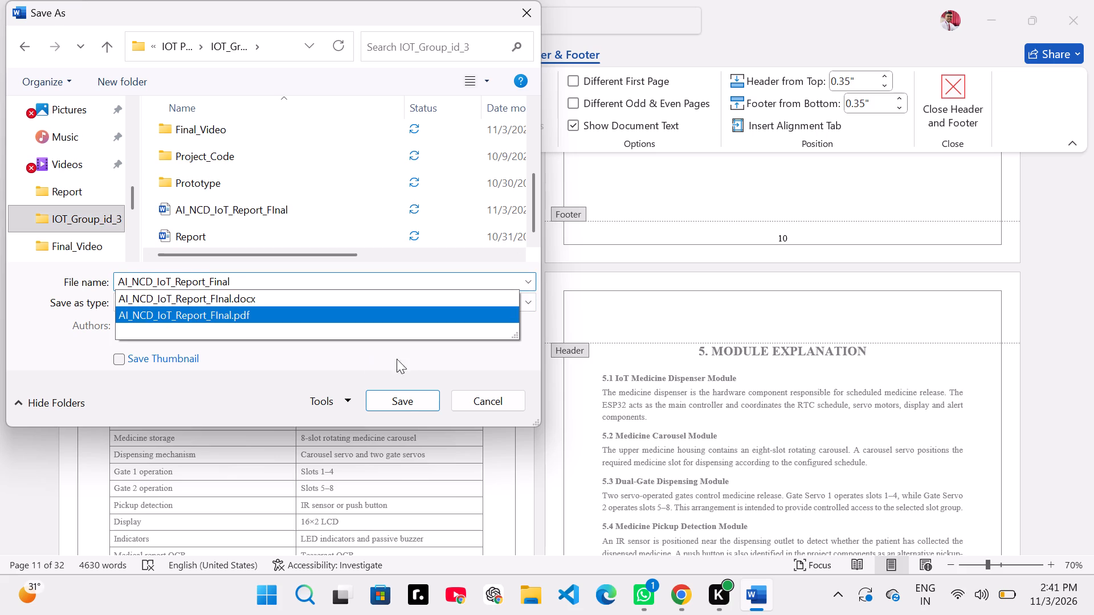
{"action": "left_click", "coordinate": [403, 408]}
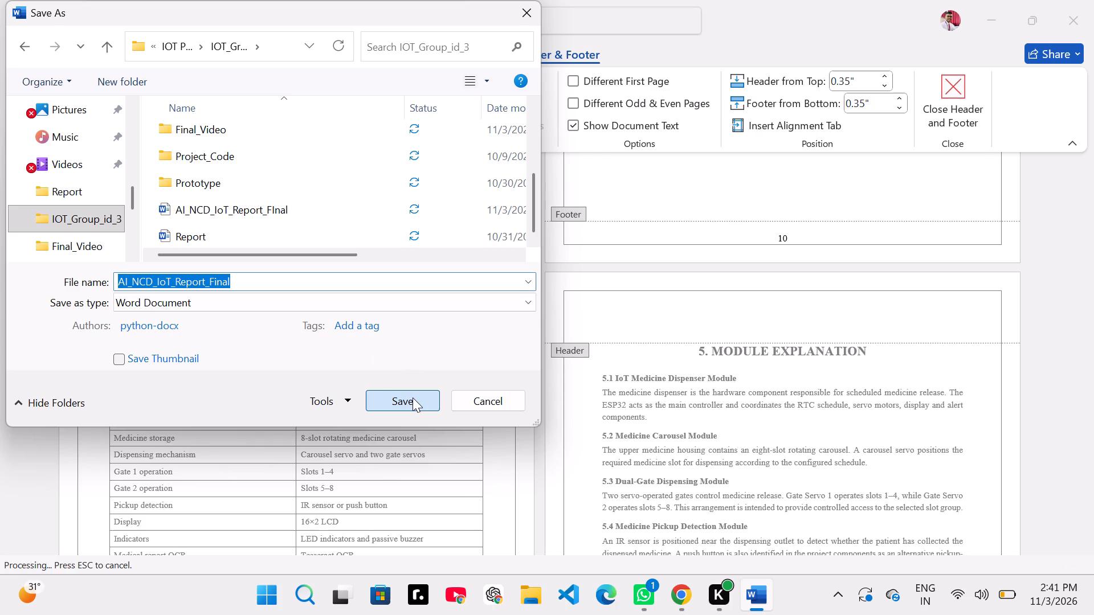
{"action": "left_click", "coordinate": [408, 396]}
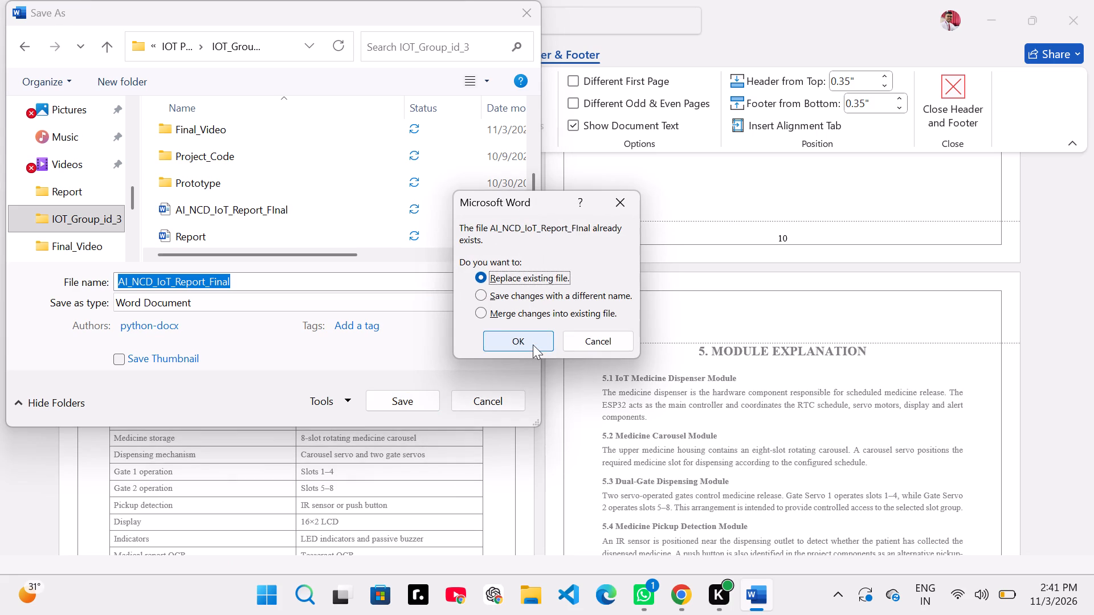
{"action": "left_click", "coordinate": [533, 345]}
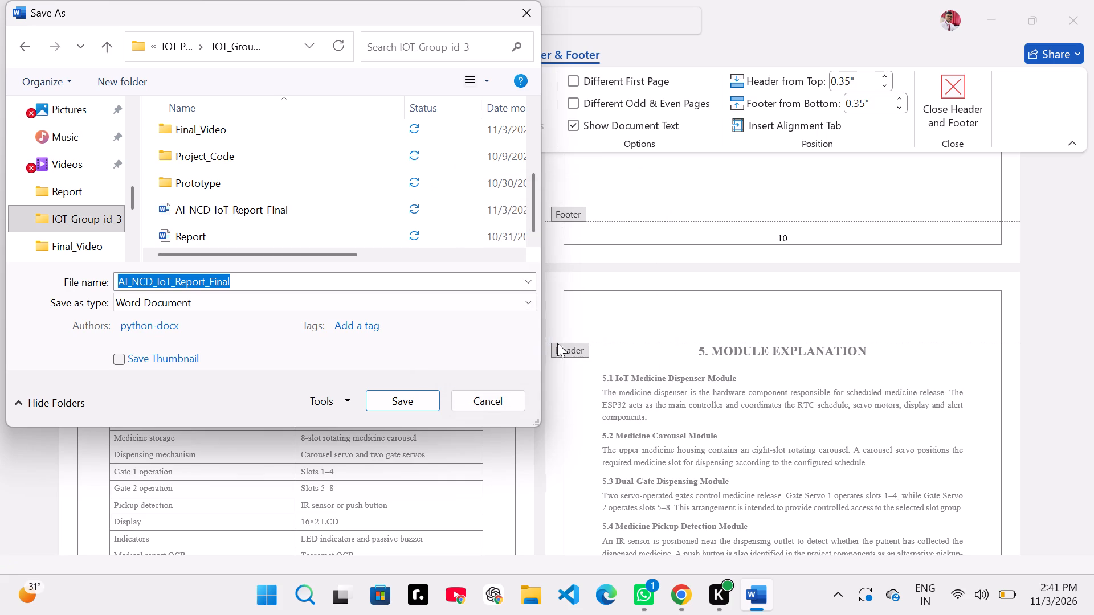
{"action": "left_click", "coordinate": [399, 400]}
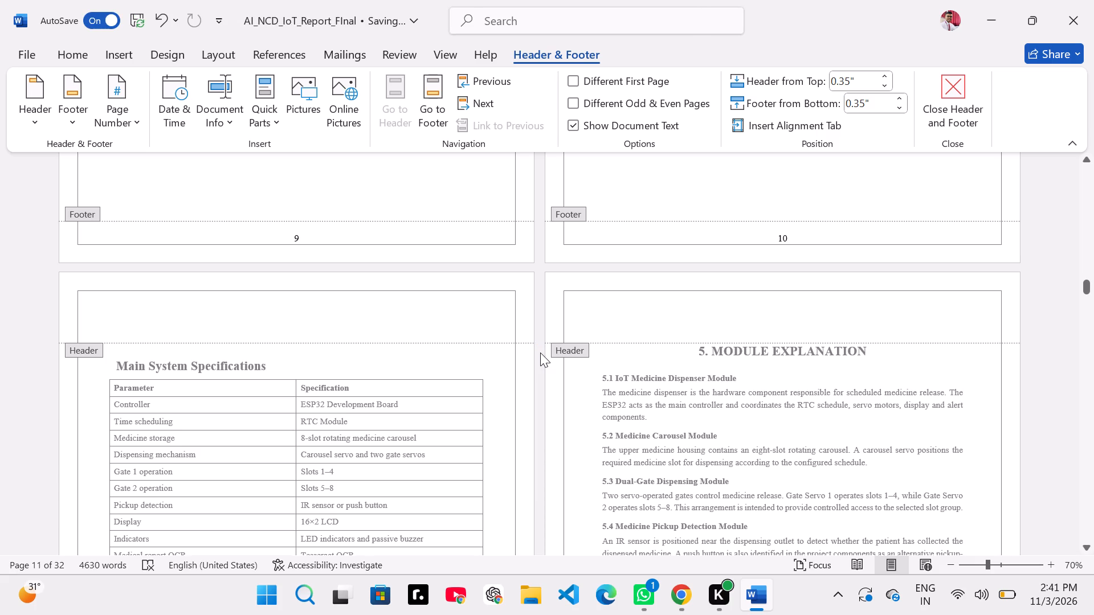
Set the header's distance from the top of the page to 0.2" for the report.
{"action": "scroll", "coordinate": [540, 352], "scroll_direction": "up", "scroll_amount": 6}
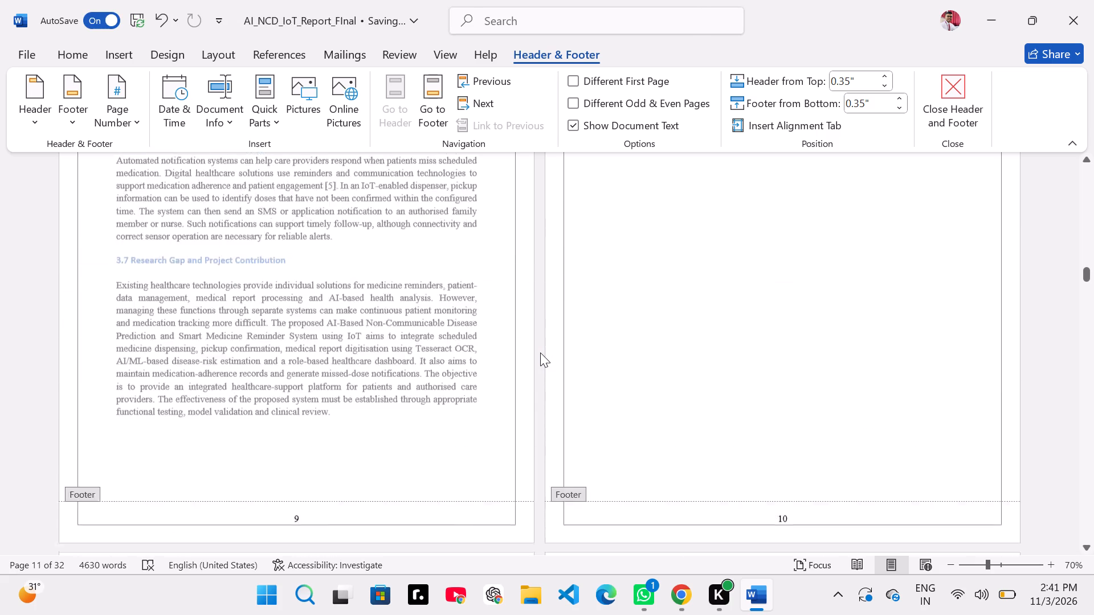
{"action": "scroll", "coordinate": [540, 352], "scroll_direction": "up", "scroll_amount": 18}
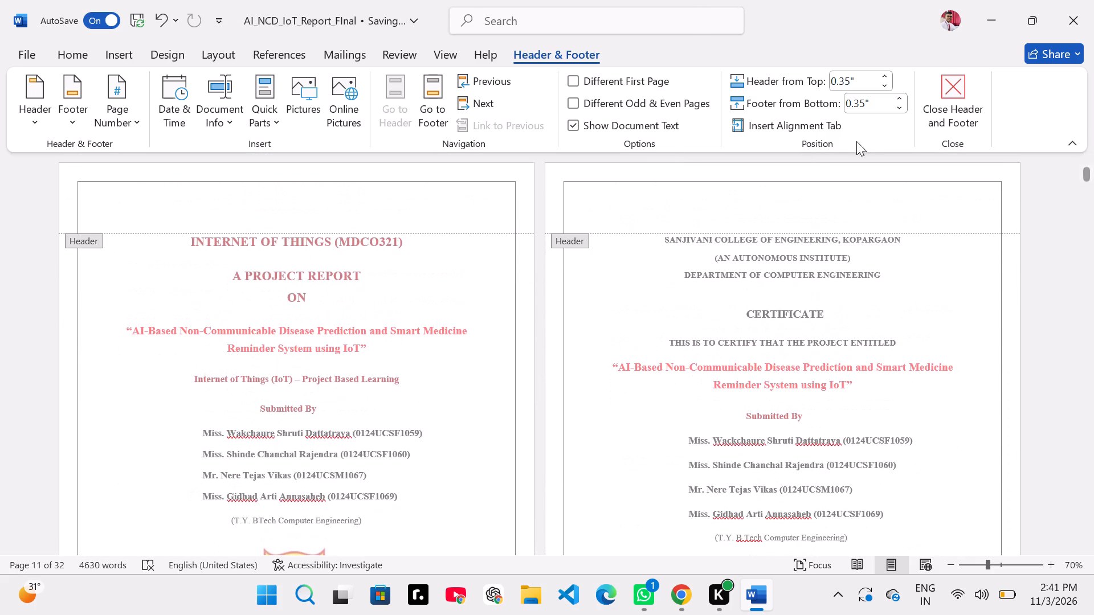
{"action": "left_click", "coordinate": [882, 81]}
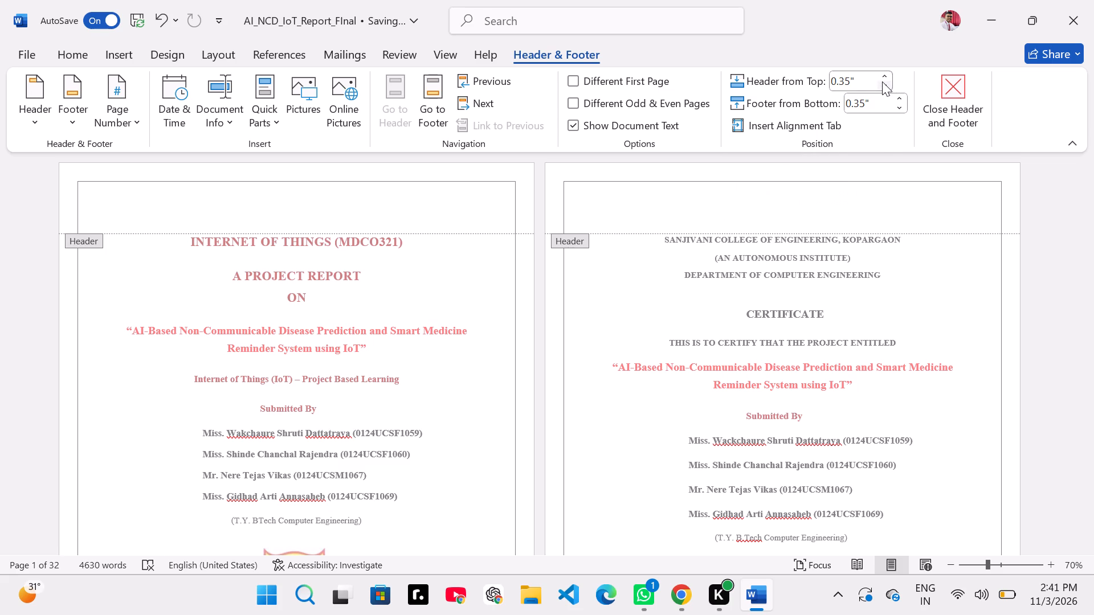
{"action": "left_click", "coordinate": [882, 81]}
{"action": "left_click", "coordinate": [882, 81]}
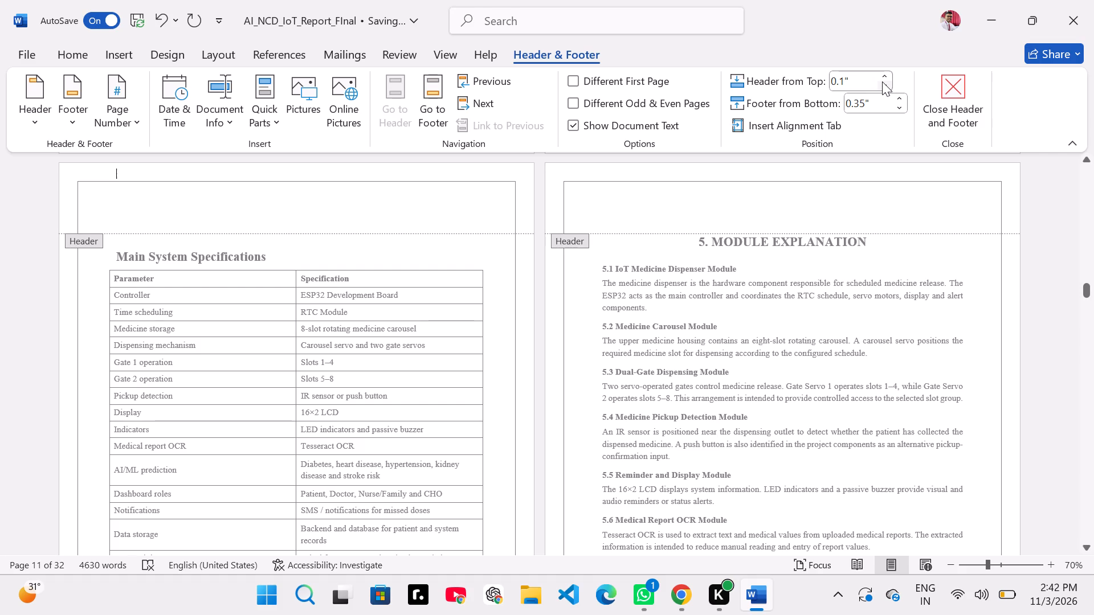
{"action": "left_click", "coordinate": [882, 81]}
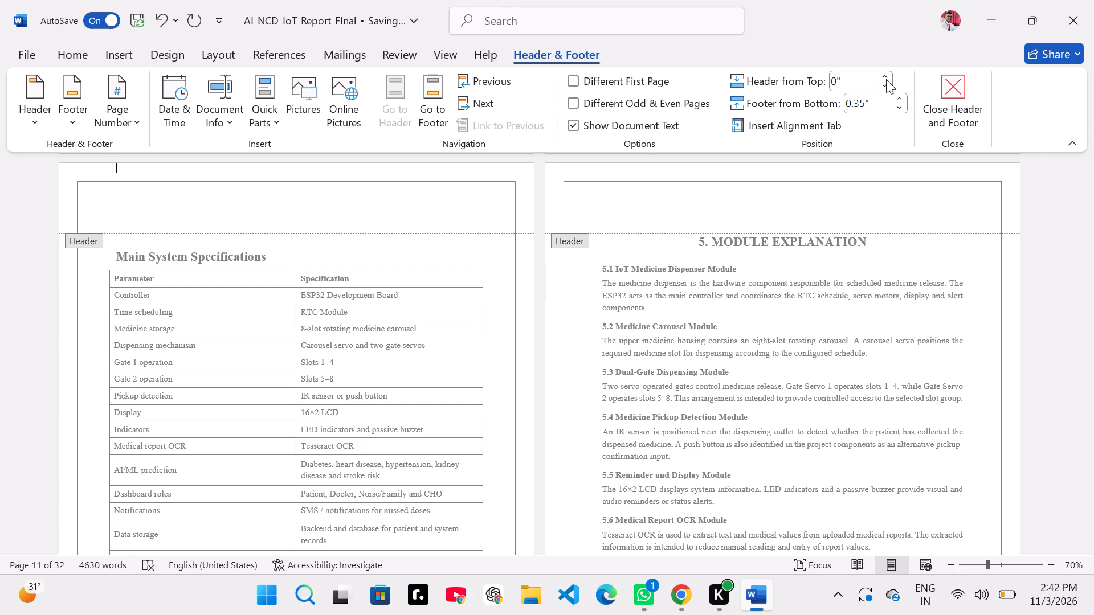
{"action": "double_click", "coordinate": [886, 76]}
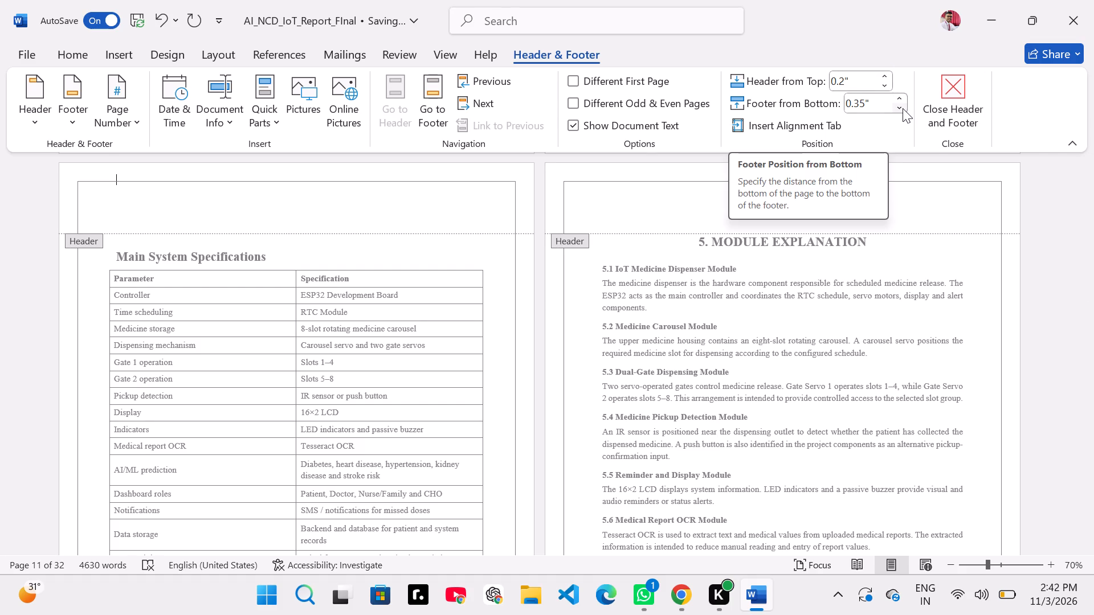
{"action": "scroll", "coordinate": [555, 332], "scroll_direction": "down", "scroll_amount": 3}
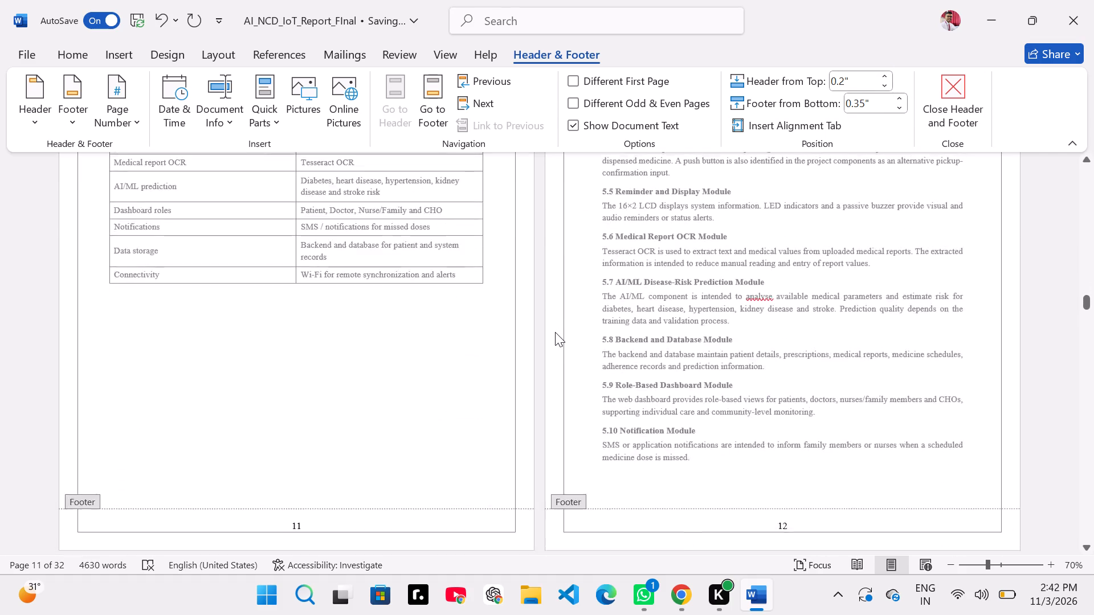
{"action": "scroll", "coordinate": [555, 332], "scroll_direction": "down", "scroll_amount": 1}
{"action": "scroll", "coordinate": [555, 332], "scroll_direction": "up", "scroll_amount": 2}
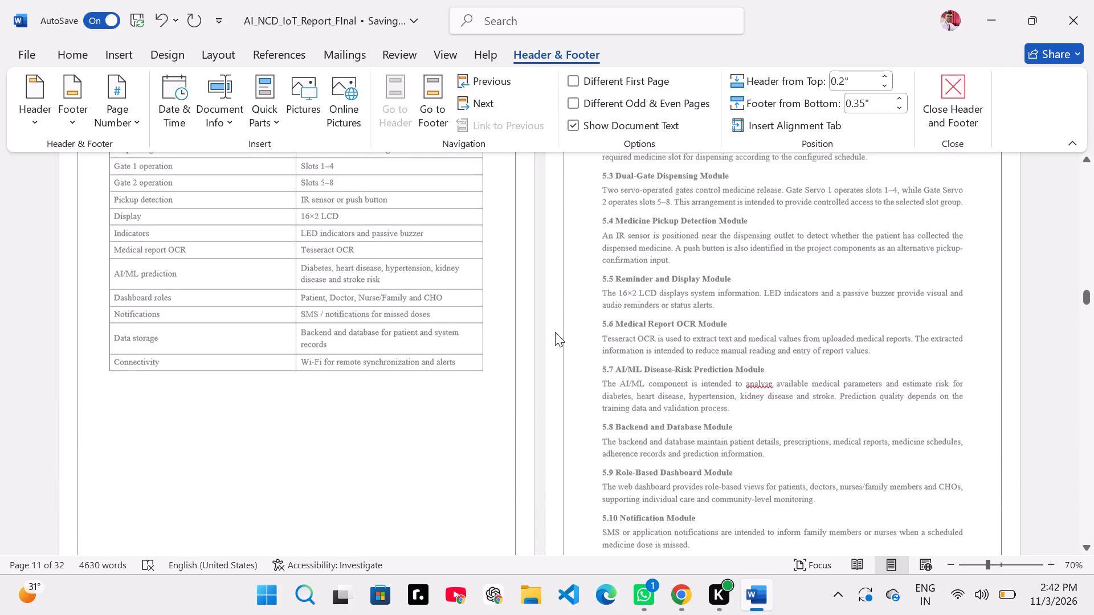
{"action": "scroll", "coordinate": [555, 332], "scroll_direction": "up", "scroll_amount": 2}
{"action": "scroll", "coordinate": [555, 332], "scroll_direction": "down", "scroll_amount": 1}
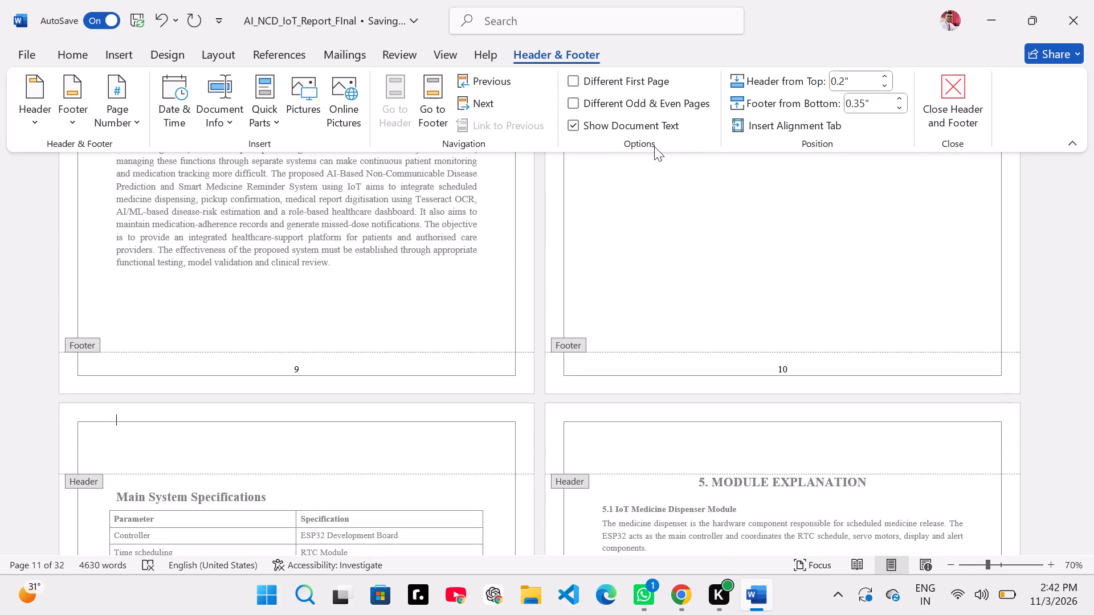
{"action": "left_click", "coordinate": [859, 81]}
{"action": "left_click", "coordinate": [859, 81]}
{"action": "key", "text": "Return"}
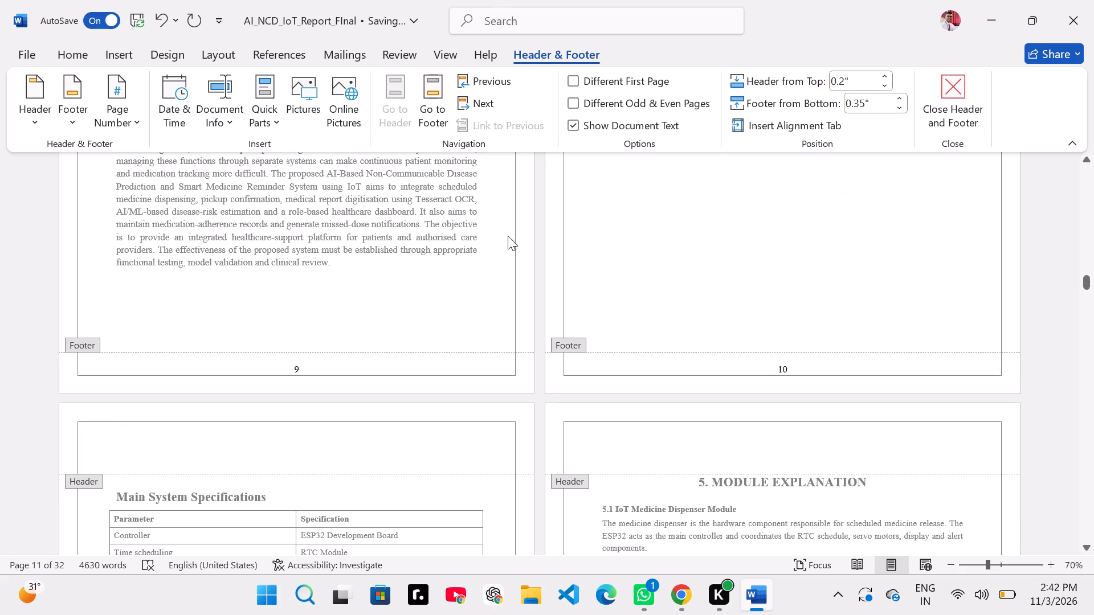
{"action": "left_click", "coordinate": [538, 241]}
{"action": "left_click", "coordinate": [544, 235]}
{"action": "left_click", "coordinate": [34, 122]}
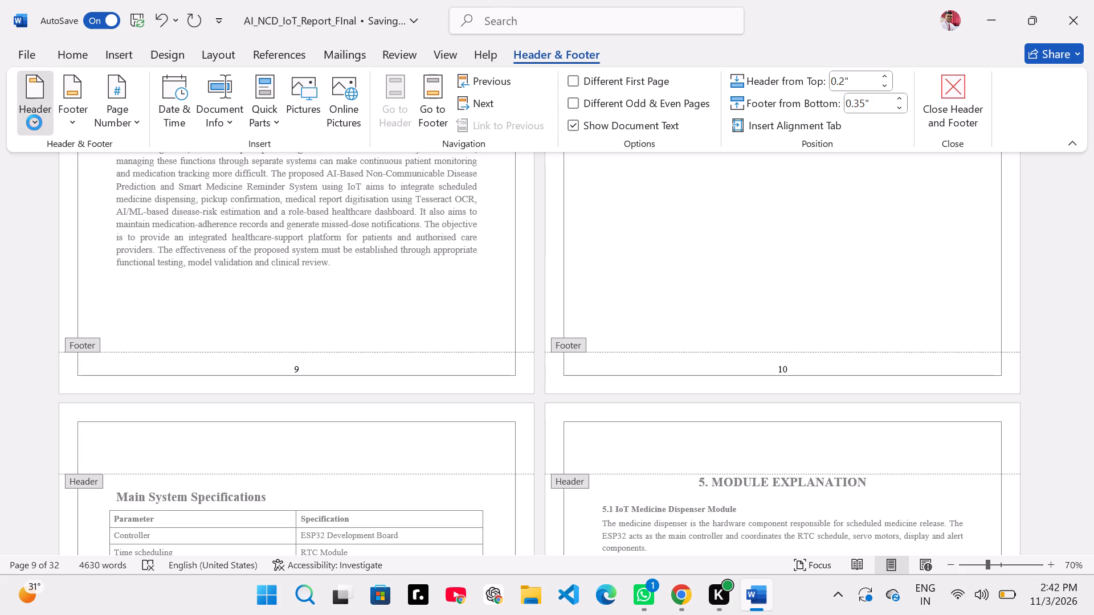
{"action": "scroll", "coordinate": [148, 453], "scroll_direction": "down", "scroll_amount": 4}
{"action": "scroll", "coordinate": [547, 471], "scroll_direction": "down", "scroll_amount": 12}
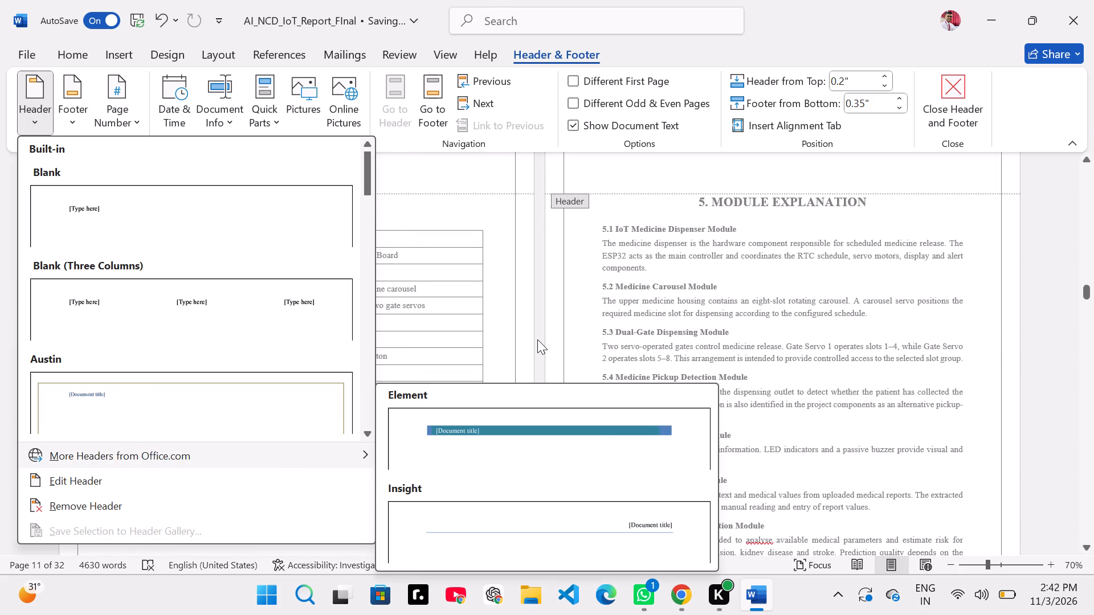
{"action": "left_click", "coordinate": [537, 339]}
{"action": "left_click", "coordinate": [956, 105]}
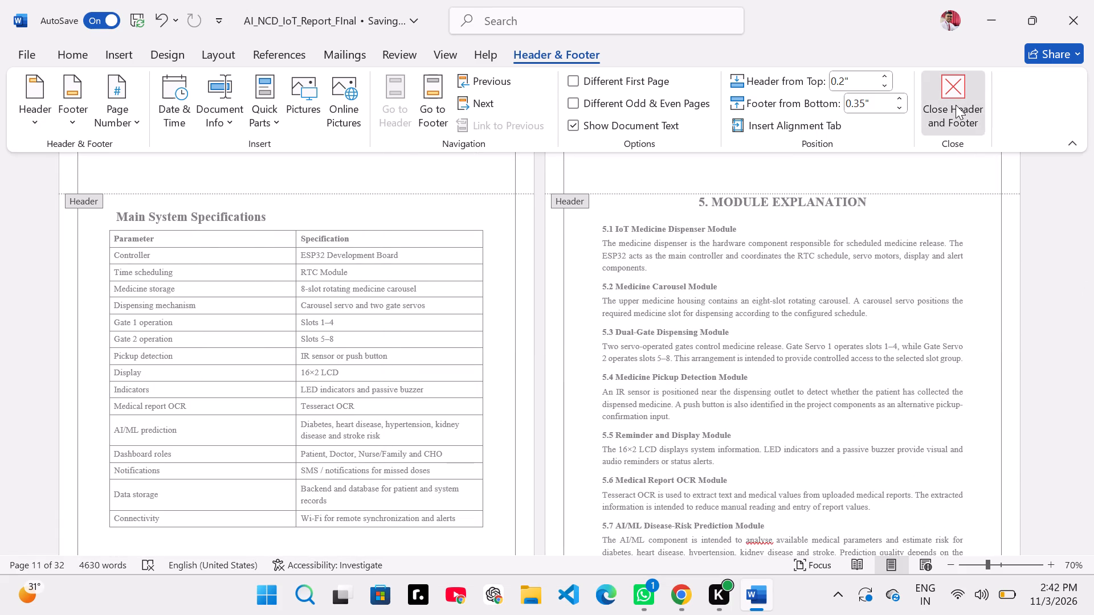
Set the header's distance from the top to 0" in page 11's header area and leave header editing.
{"action": "scroll", "coordinate": [263, 208], "scroll_direction": "up", "scroll_amount": 1}
{"action": "left_click", "coordinate": [128, 281]}
{"action": "double_click", "coordinate": [128, 281]}
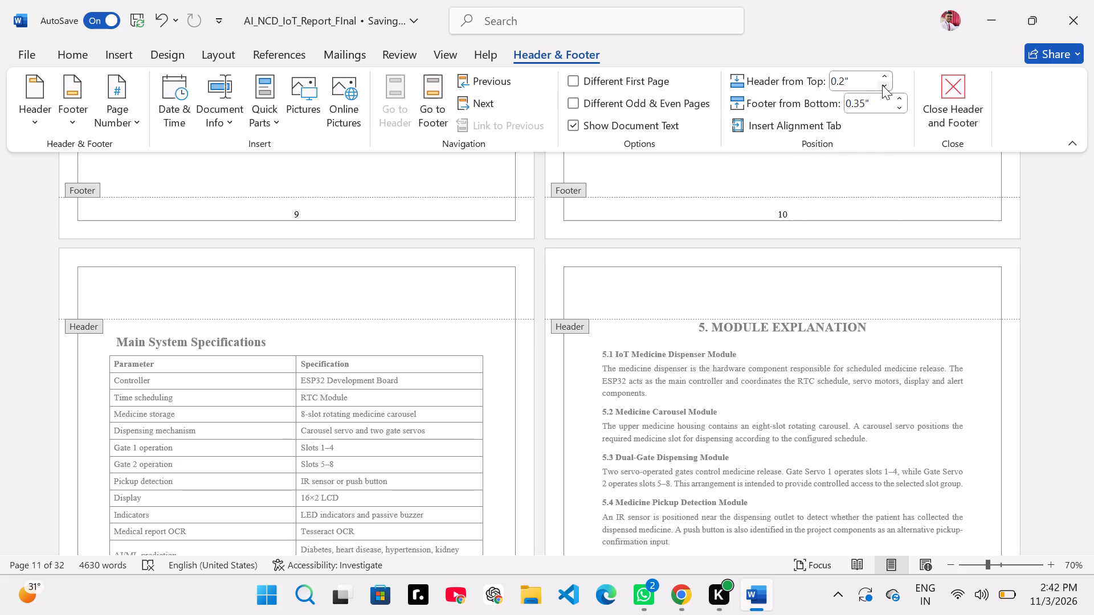
{"action": "left_click", "coordinate": [885, 84]}
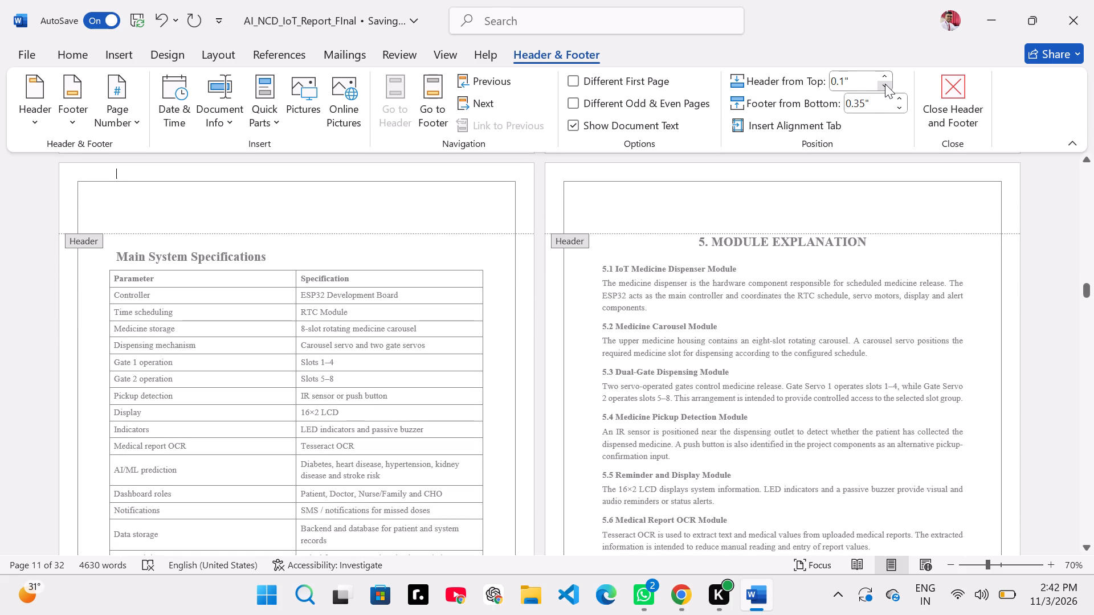
{"action": "left_click", "coordinate": [885, 84]}
{"action": "left_click", "coordinate": [885, 84]}
{"action": "left_click", "coordinate": [973, 92]}
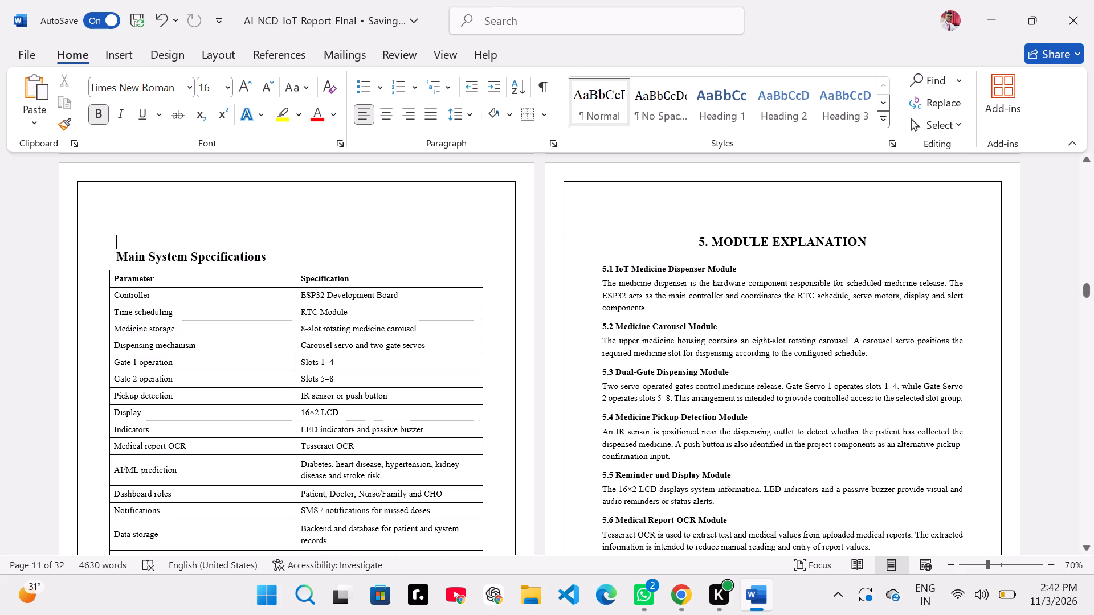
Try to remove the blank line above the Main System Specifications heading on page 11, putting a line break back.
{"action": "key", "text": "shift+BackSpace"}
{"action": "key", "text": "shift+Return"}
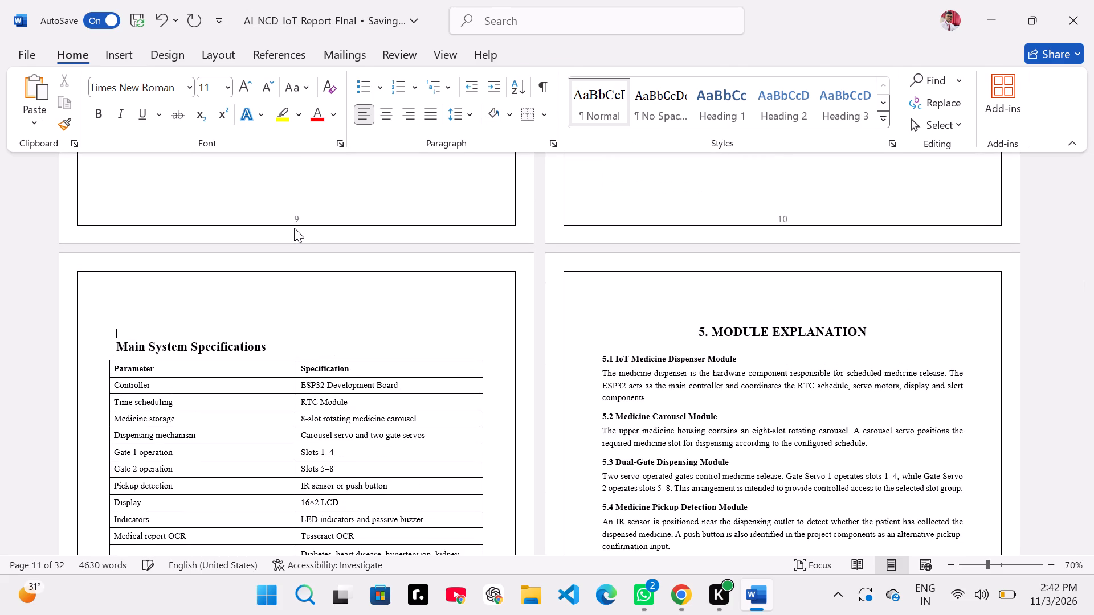
Open the header on page 7 above 2. OBJECTIVES for editing, reapply the 0" distance from the top, and leave header editing.
{"action": "scroll", "coordinate": [332, 350], "scroll_direction": "up", "scroll_amount": 2}
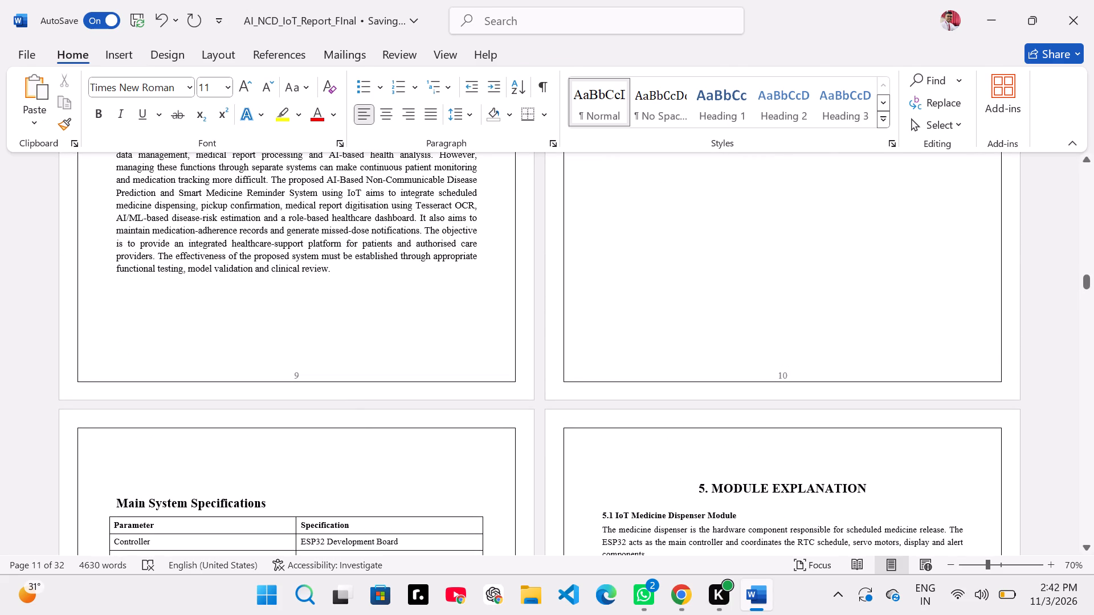
{"action": "scroll", "coordinate": [245, 460], "scroll_direction": "up", "scroll_amount": 3}
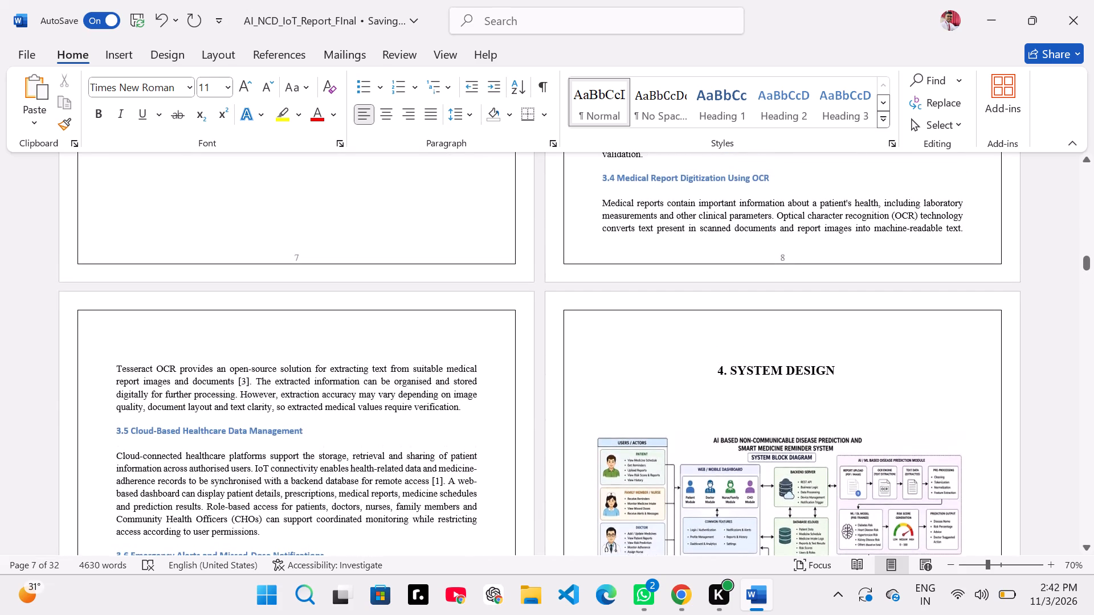
{"action": "scroll", "coordinate": [245, 460], "scroll_direction": "up", "scroll_amount": 5}
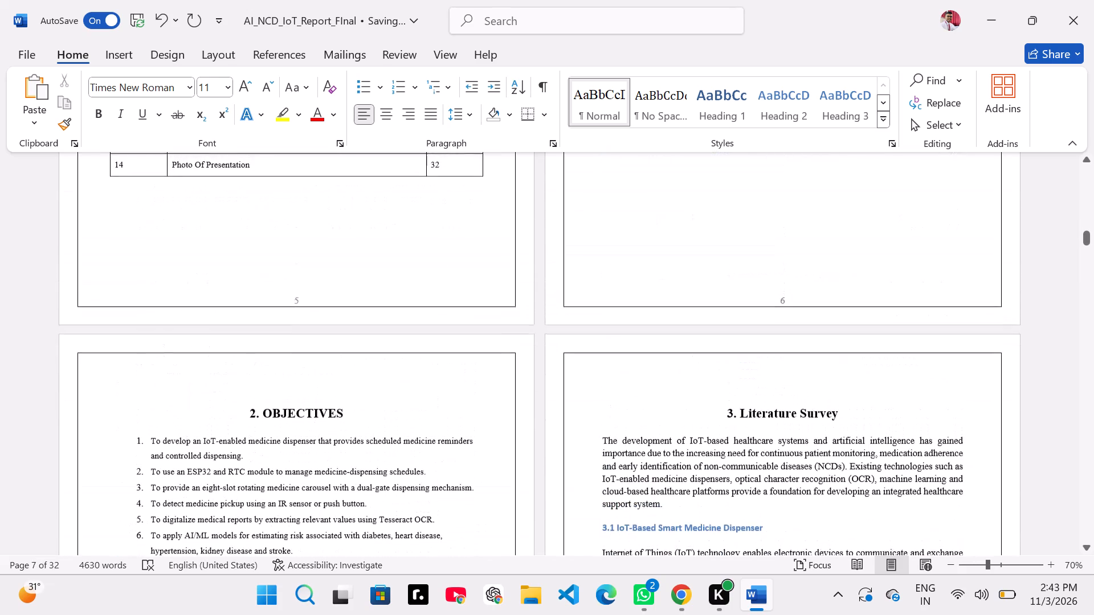
{"action": "double_click", "coordinate": [241, 378]}
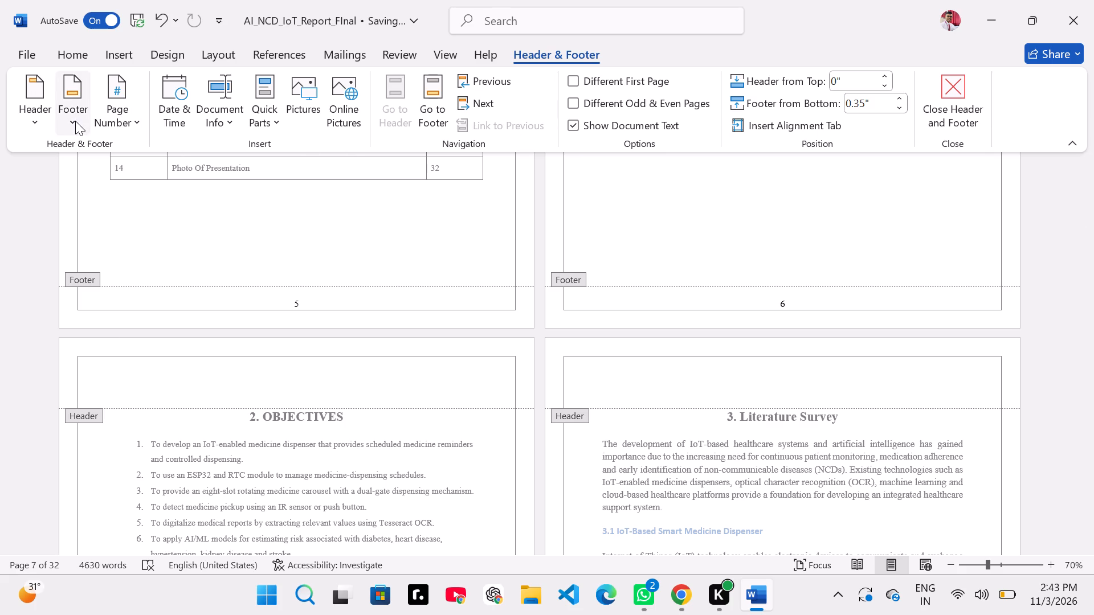
{"action": "left_click", "coordinate": [55, 120]}
{"action": "left_click", "coordinate": [42, 122]}
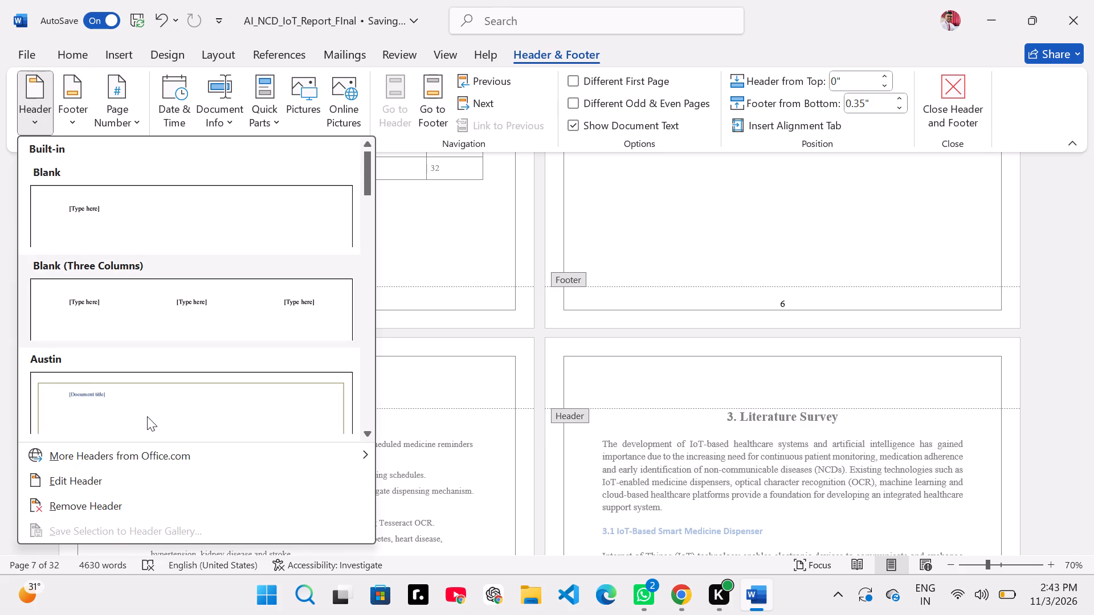
{"action": "scroll", "coordinate": [147, 416], "scroll_direction": "down", "scroll_amount": 7}
{"action": "left_click", "coordinate": [97, 481]}
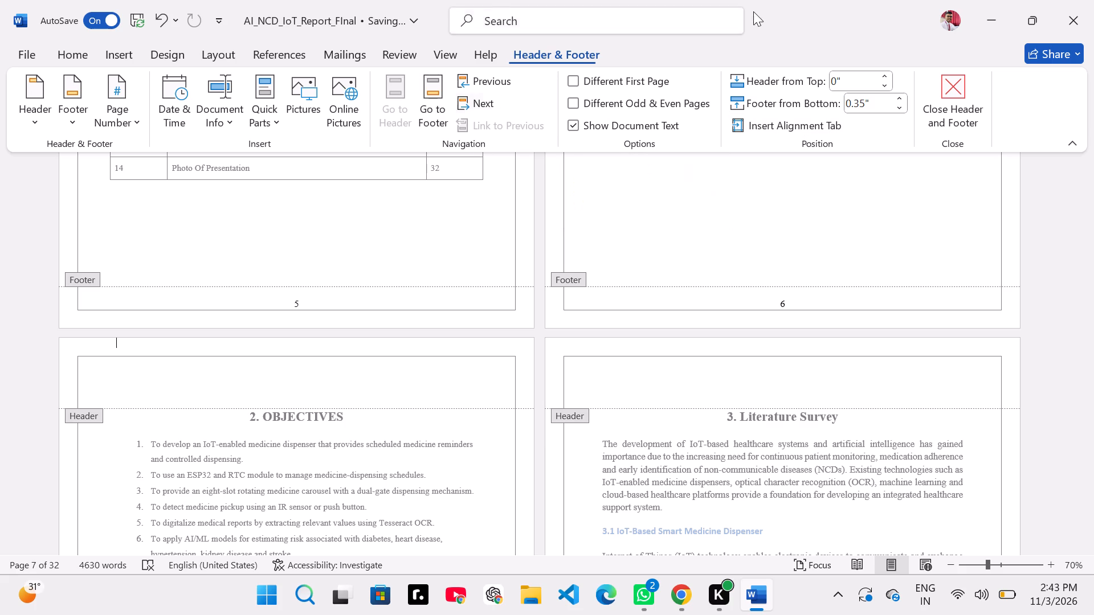
{"action": "left_click", "coordinate": [871, 81]}
{"action": "left_click", "coordinate": [871, 81]}
{"action": "key", "text": "Return"}
{"action": "left_click", "coordinate": [961, 93]}
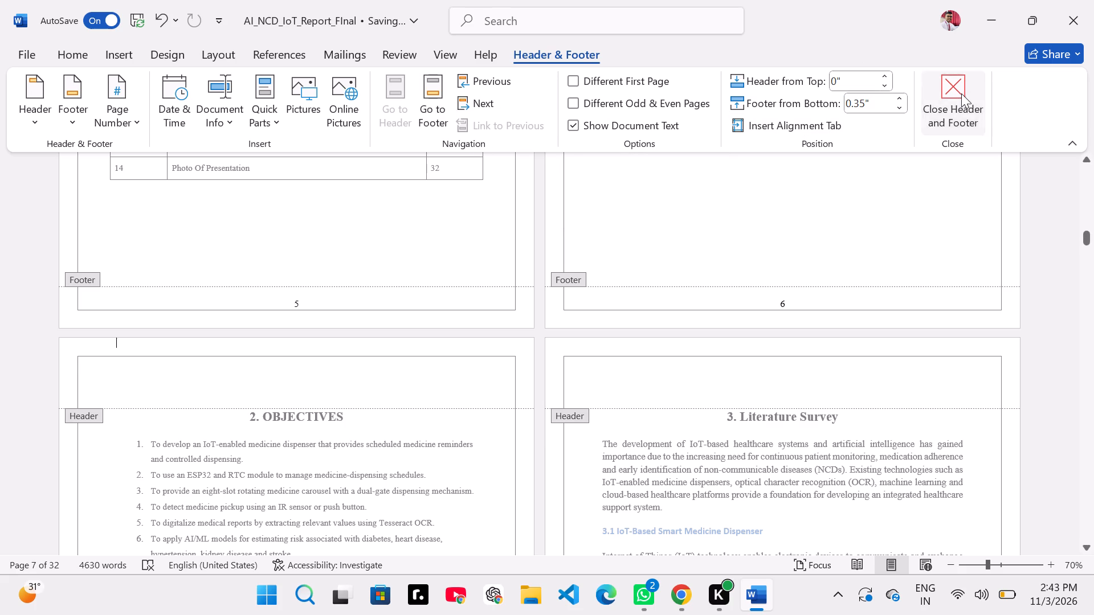
Review the page layout and top spacing across the report, from the front matter to the final Photo of Presentation page.
{"action": "scroll", "coordinate": [340, 388], "scroll_direction": "down", "scroll_amount": 1}
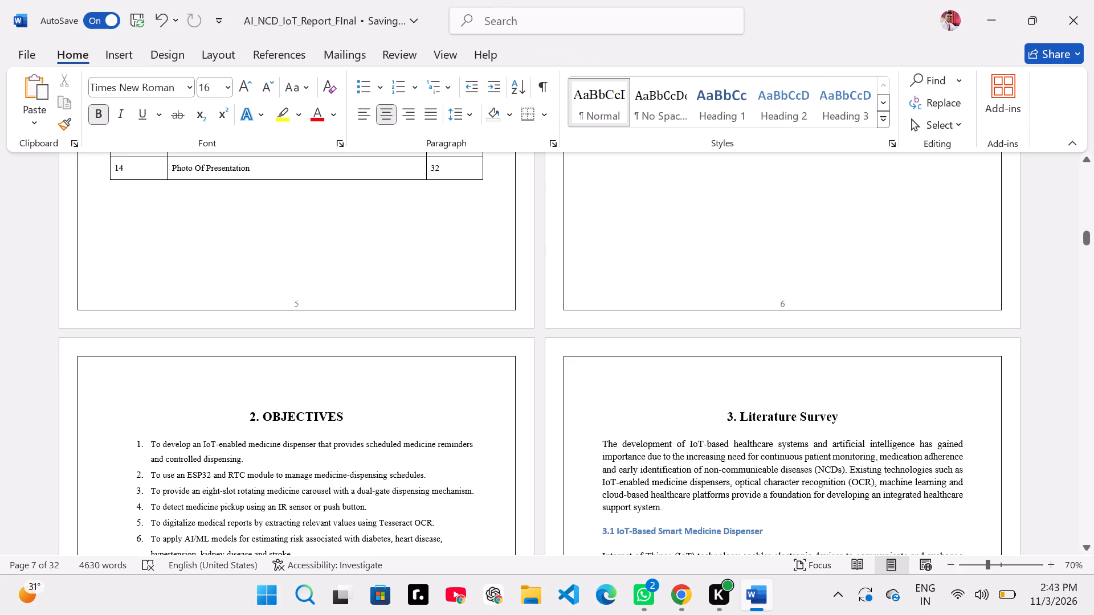
{"action": "scroll", "coordinate": [340, 388], "scroll_direction": "down", "scroll_amount": 5}
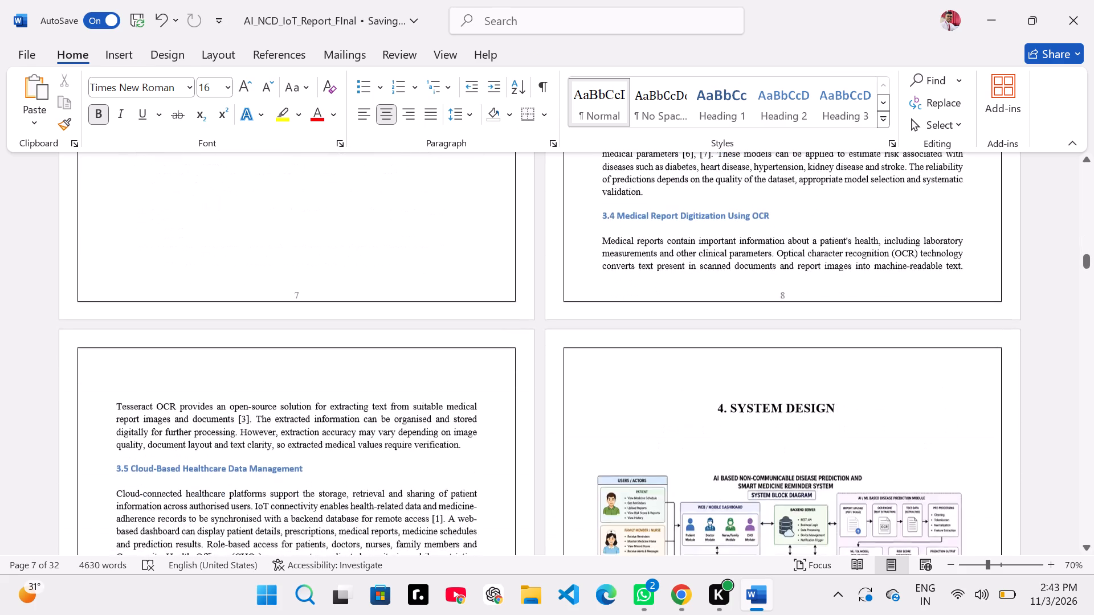
{"action": "scroll", "coordinate": [340, 388], "scroll_direction": "down", "scroll_amount": 3}
{"action": "scroll", "coordinate": [340, 388], "scroll_direction": "up", "scroll_amount": 4}
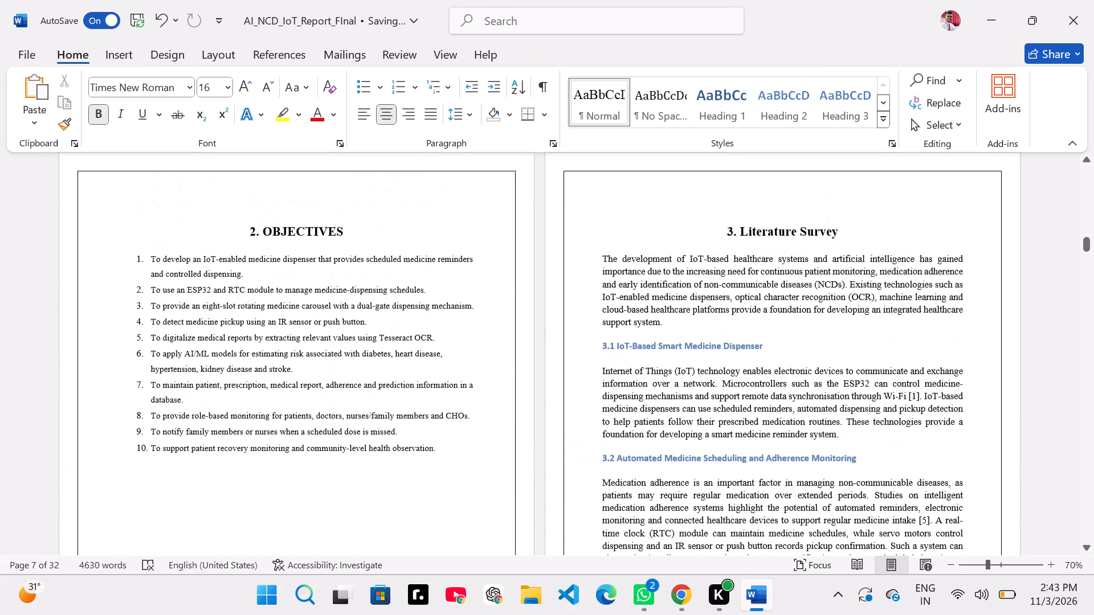
{"action": "scroll", "coordinate": [757, 460], "scroll_direction": "down", "scroll_amount": 1}
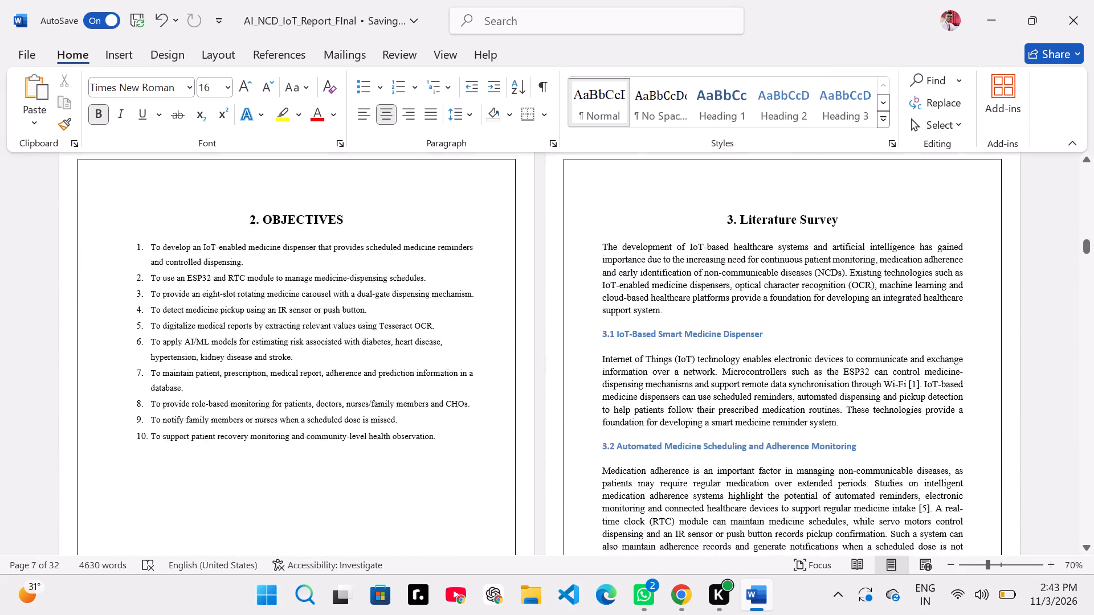
{"action": "scroll", "coordinate": [757, 460], "scroll_direction": "down", "scroll_amount": 1}
{"action": "scroll", "coordinate": [757, 460], "scroll_direction": "up", "scroll_amount": 9}
{"action": "scroll", "coordinate": [757, 460], "scroll_direction": "down", "scroll_amount": 1}
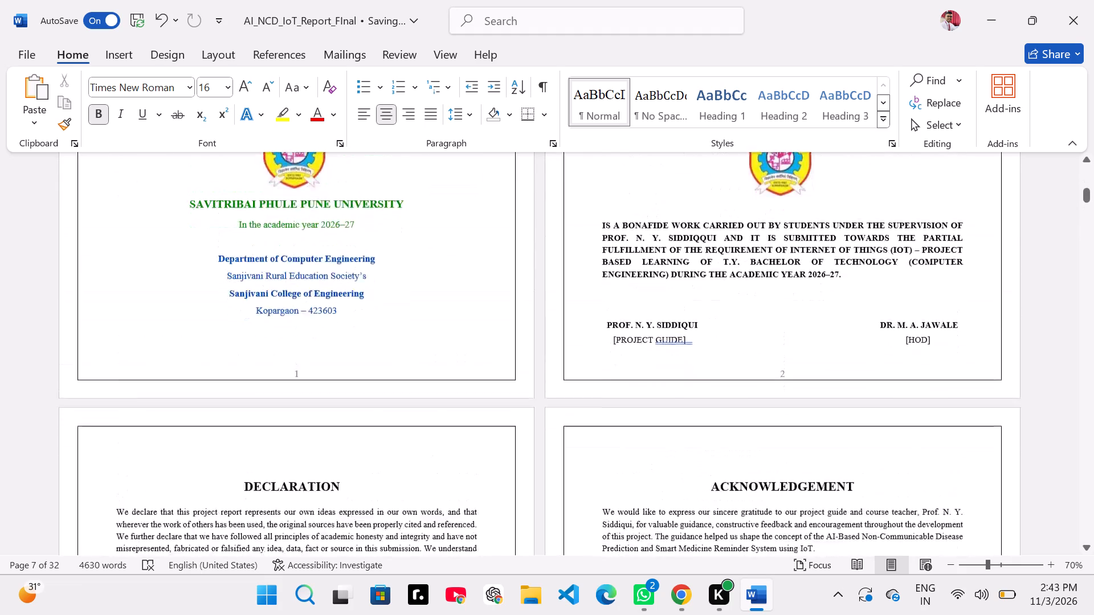
{"action": "scroll", "coordinate": [757, 460], "scroll_direction": "down", "scroll_amount": 4}
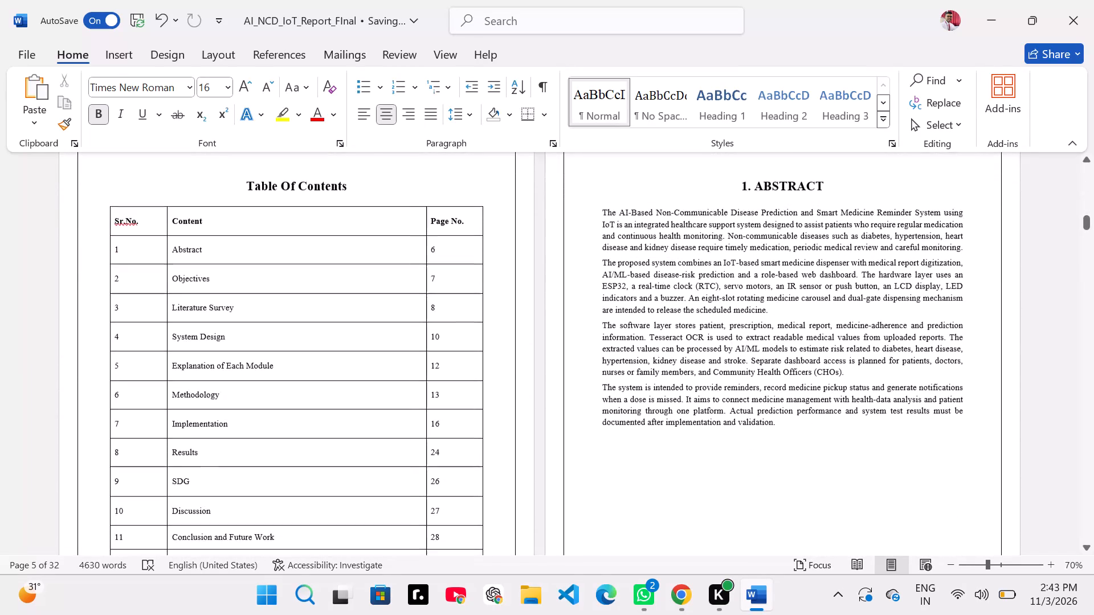
{"action": "scroll", "coordinate": [596, 515], "scroll_direction": "down", "scroll_amount": 17}
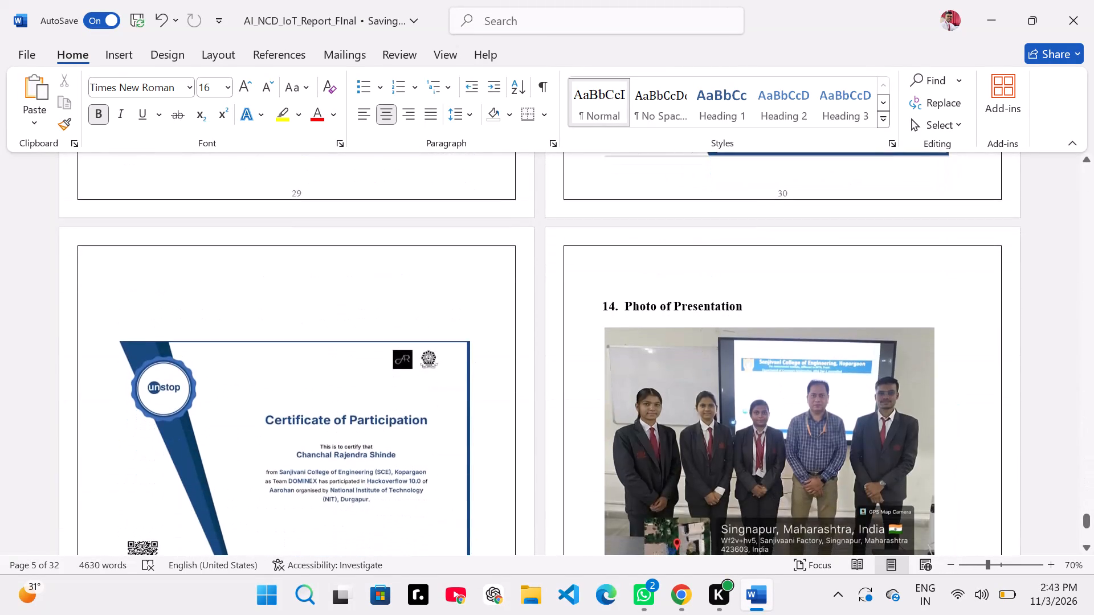
Examine the layout of the Discussion, Conclusion, Results and SDG pages, focusing on the spacing around headings and screenshots.
{"action": "scroll", "coordinate": [596, 515], "scroll_direction": "up", "scroll_amount": 10}
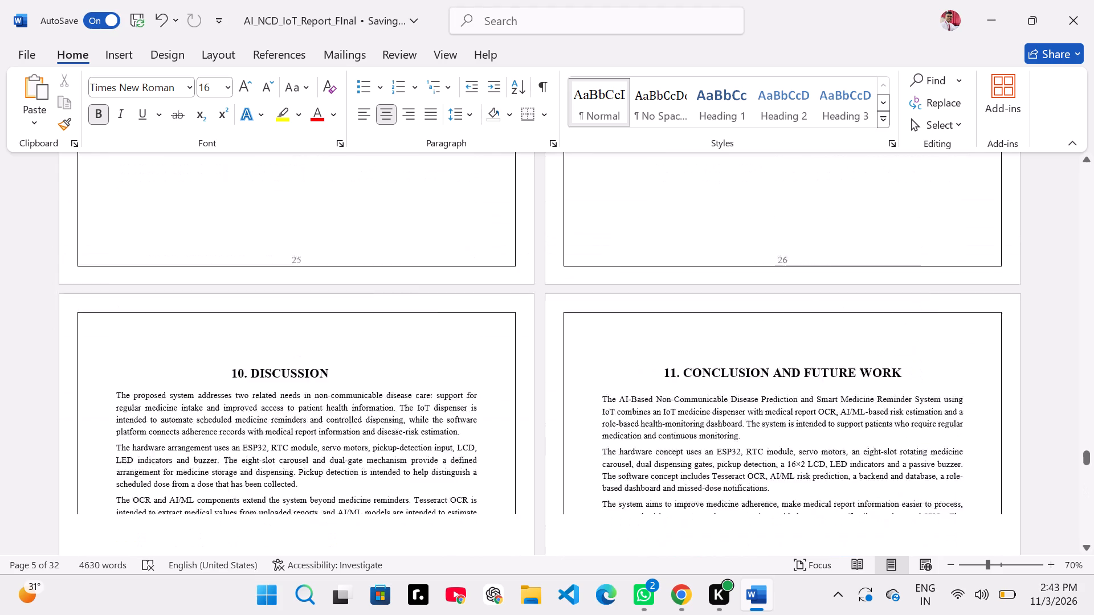
{"action": "scroll", "coordinate": [596, 515], "scroll_direction": "up", "scroll_amount": 2}
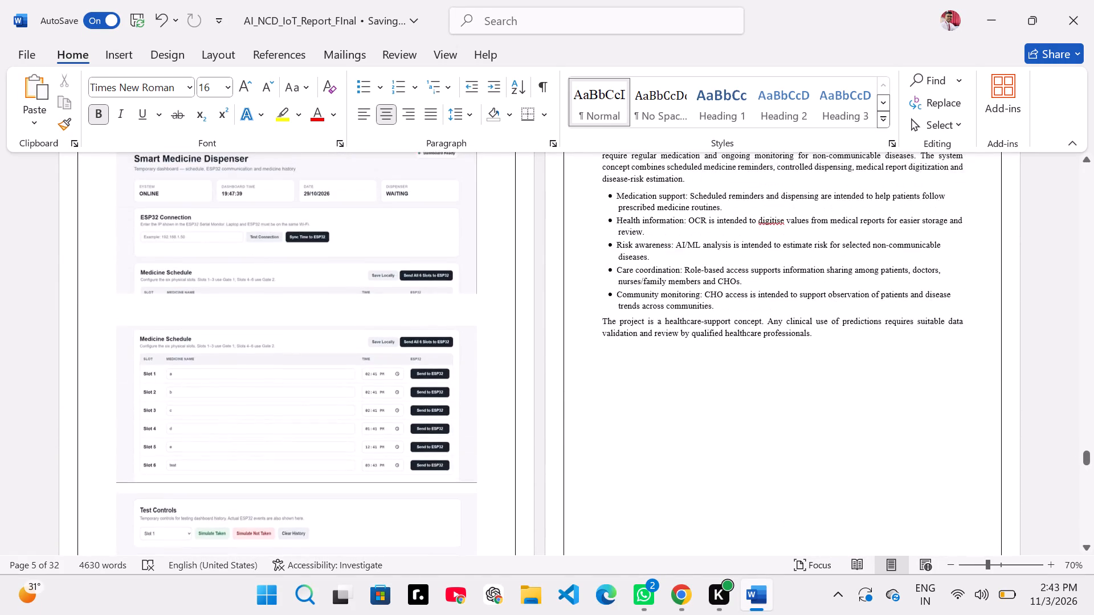
{"action": "scroll", "coordinate": [596, 515], "scroll_direction": "up", "scroll_amount": 2}
{"action": "scroll", "coordinate": [596, 515], "scroll_direction": "down", "scroll_amount": 2}
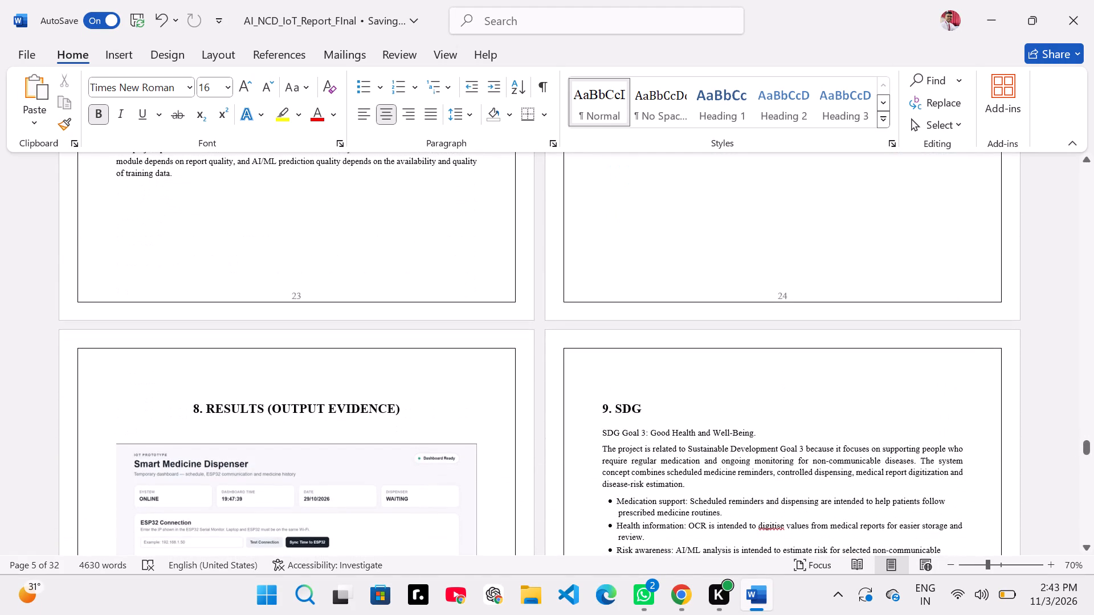
{"action": "scroll", "coordinate": [578, 469], "scroll_direction": "down", "scroll_amount": 1}
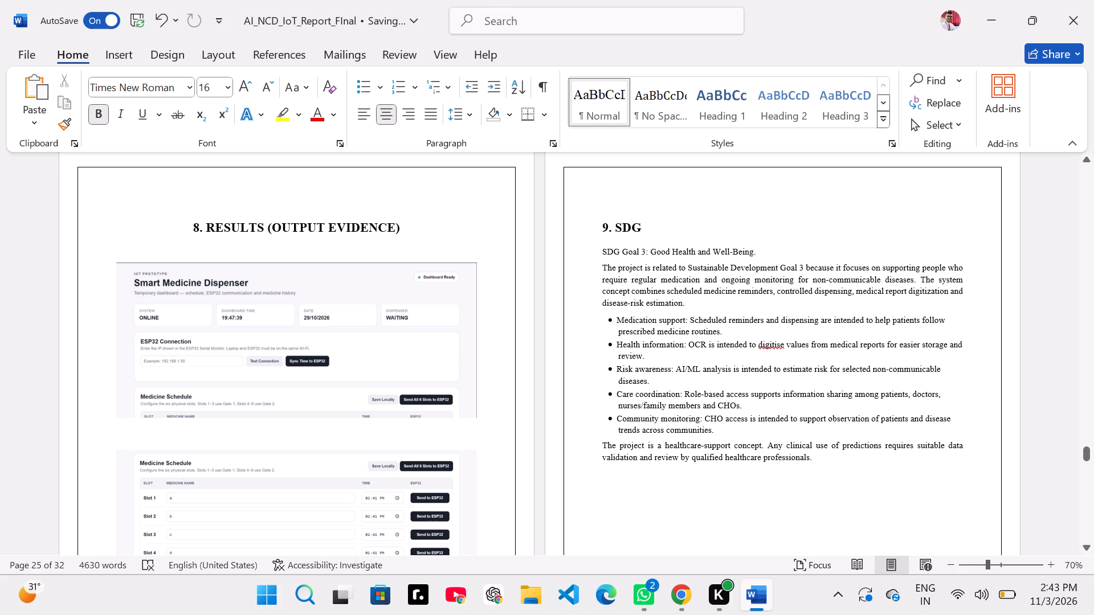
{"action": "scroll", "coordinate": [634, 375], "scroll_direction": "down", "scroll_amount": 1}
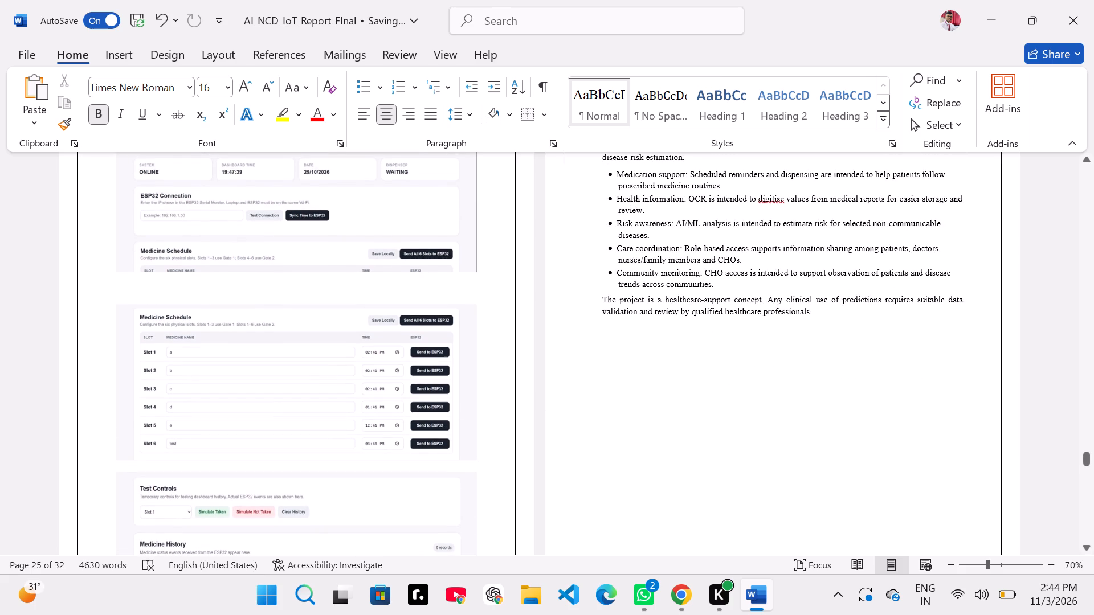
Review the pages from the Results section back to Main System Specifications on page 11 for spacing and layout.
{"action": "scroll", "coordinate": [634, 375], "scroll_direction": "up", "scroll_amount": 9}
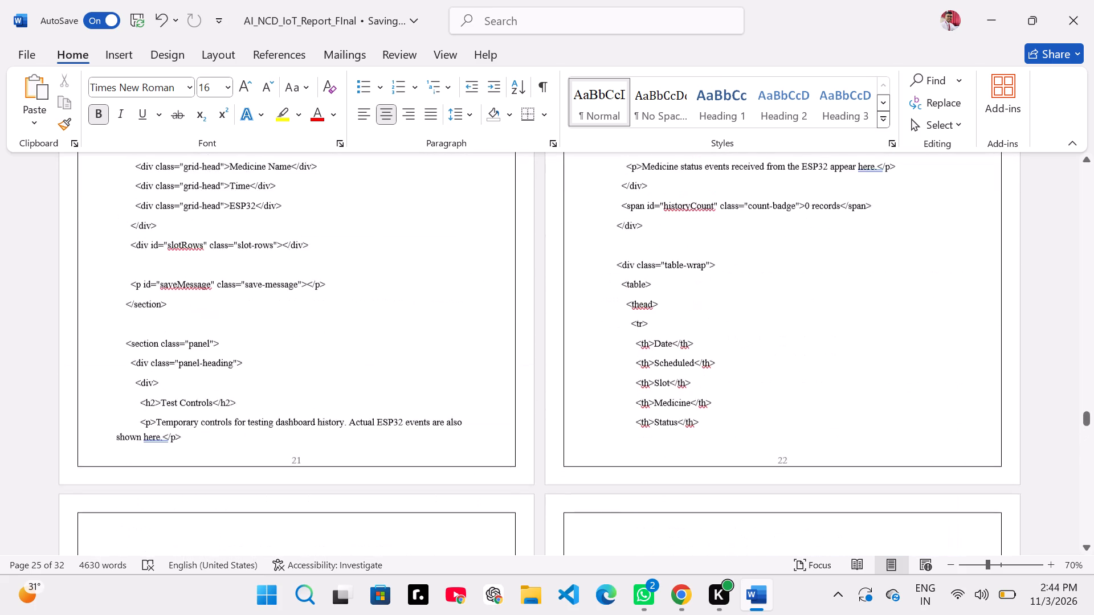
{"action": "scroll", "coordinate": [634, 375], "scroll_direction": "up", "scroll_amount": 3}
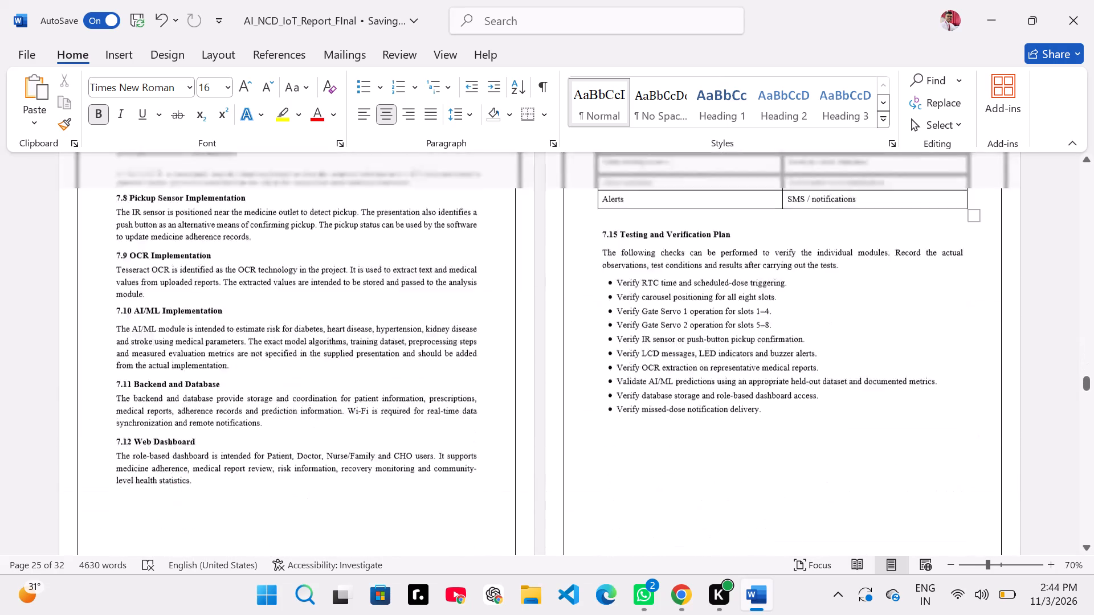
{"action": "scroll", "coordinate": [634, 375], "scroll_direction": "up", "scroll_amount": 4}
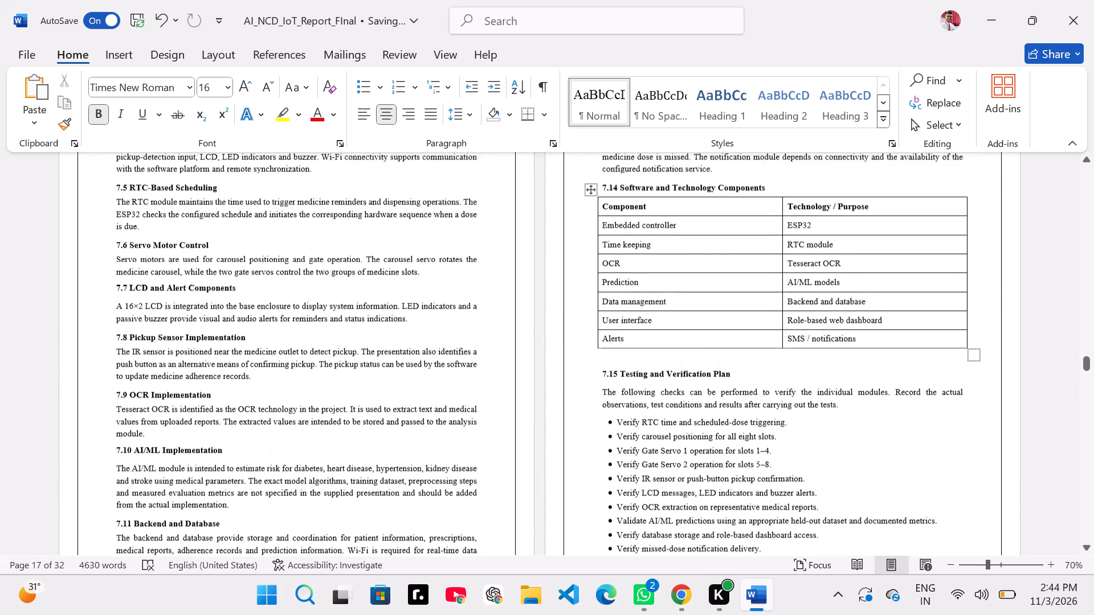
{"action": "scroll", "coordinate": [634, 375], "scroll_direction": "up", "scroll_amount": 3}
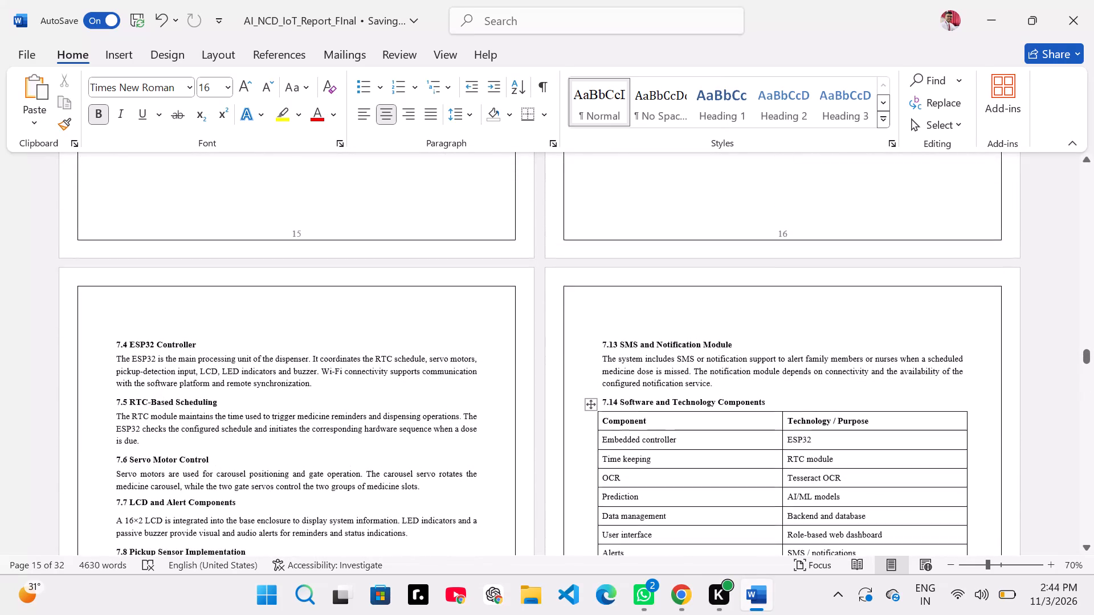
{"action": "scroll", "coordinate": [634, 375], "scroll_direction": "up", "scroll_amount": 4}
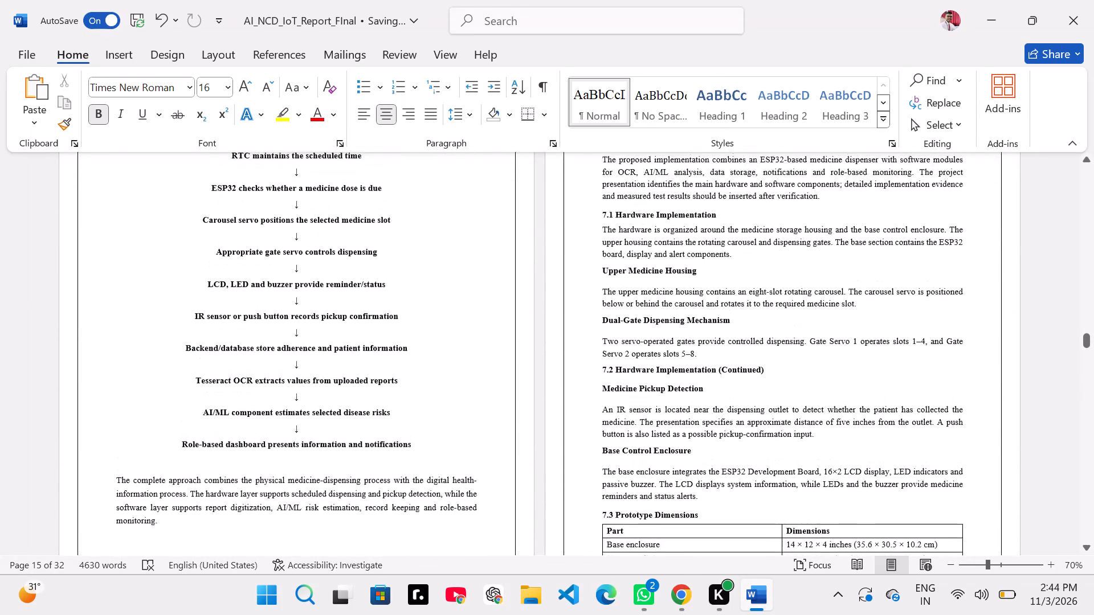
{"action": "scroll", "coordinate": [634, 375], "scroll_direction": "up", "scroll_amount": 2}
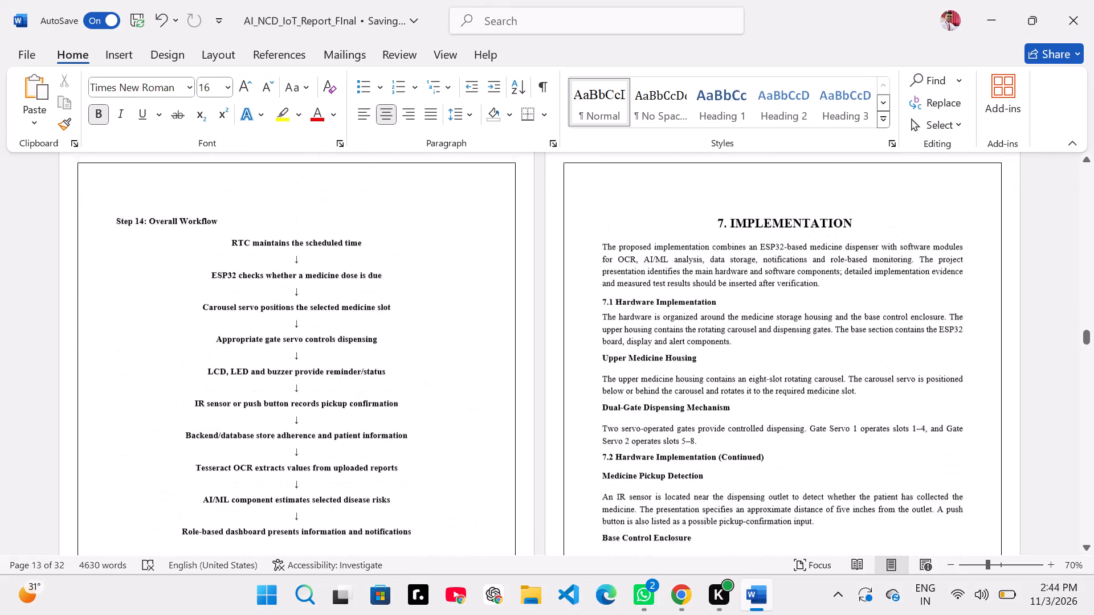
{"action": "scroll", "coordinate": [634, 375], "scroll_direction": "up", "scroll_amount": 3}
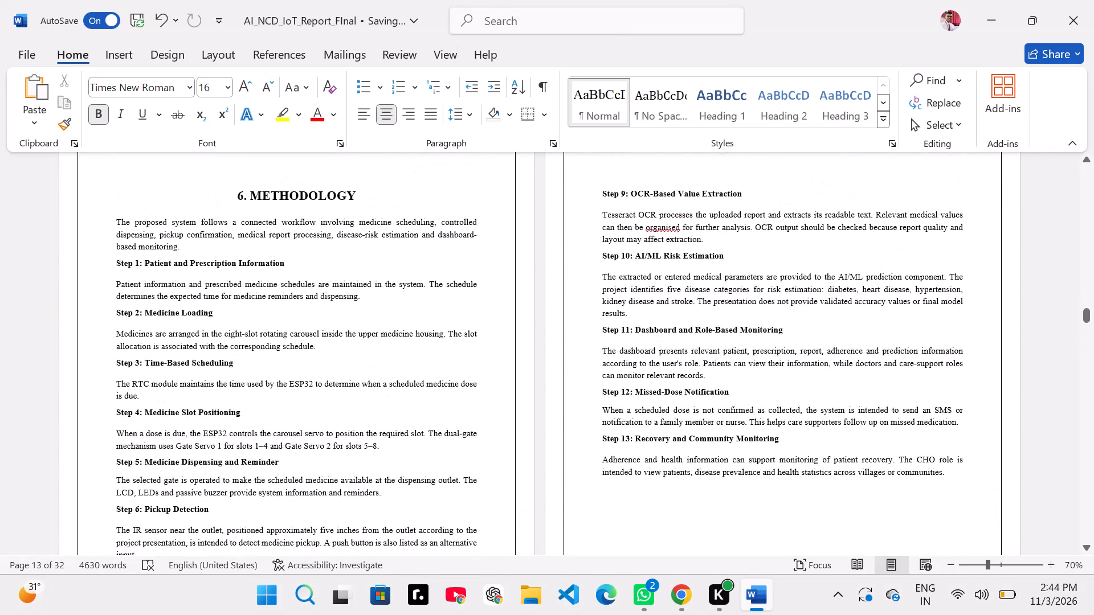
{"action": "scroll", "coordinate": [634, 375], "scroll_direction": "up", "scroll_amount": 3}
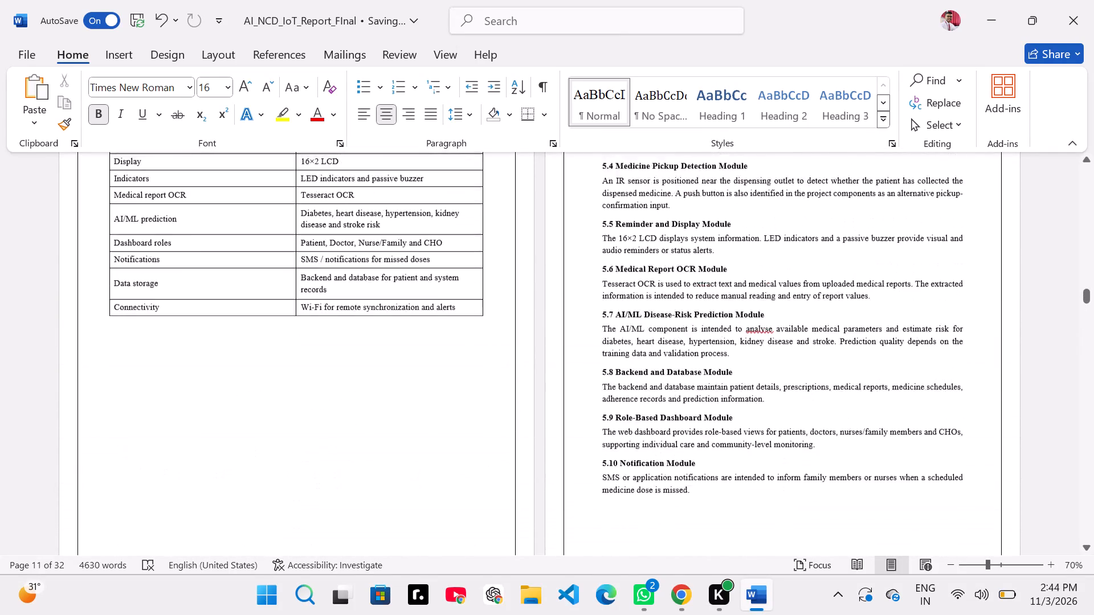
{"action": "scroll", "coordinate": [634, 375], "scroll_direction": "up", "scroll_amount": 3}
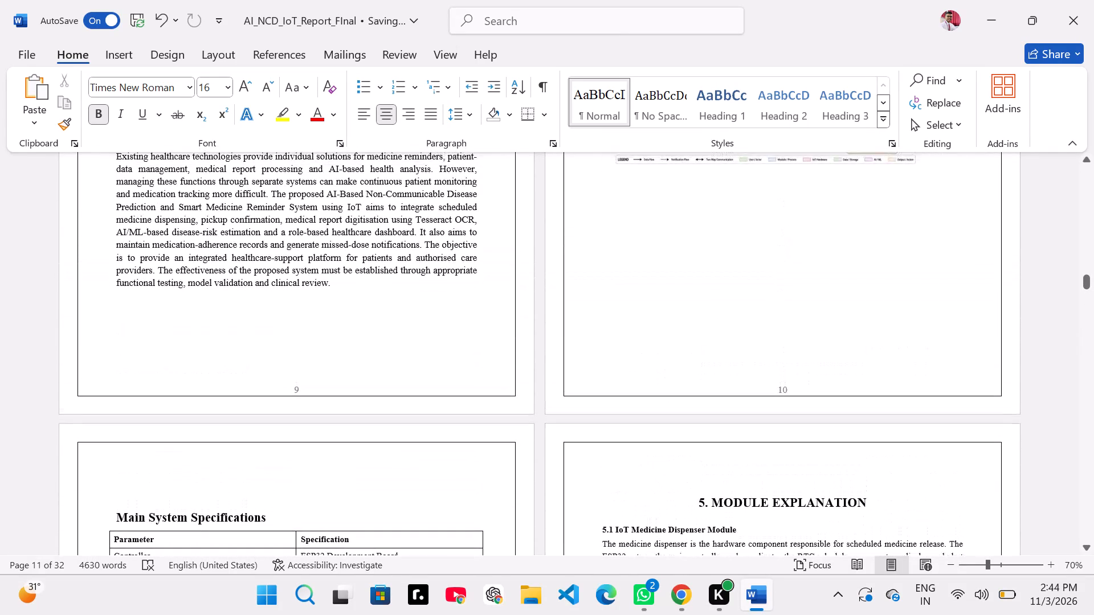
{"action": "scroll", "coordinate": [634, 375], "scroll_direction": "down", "scroll_amount": 2}
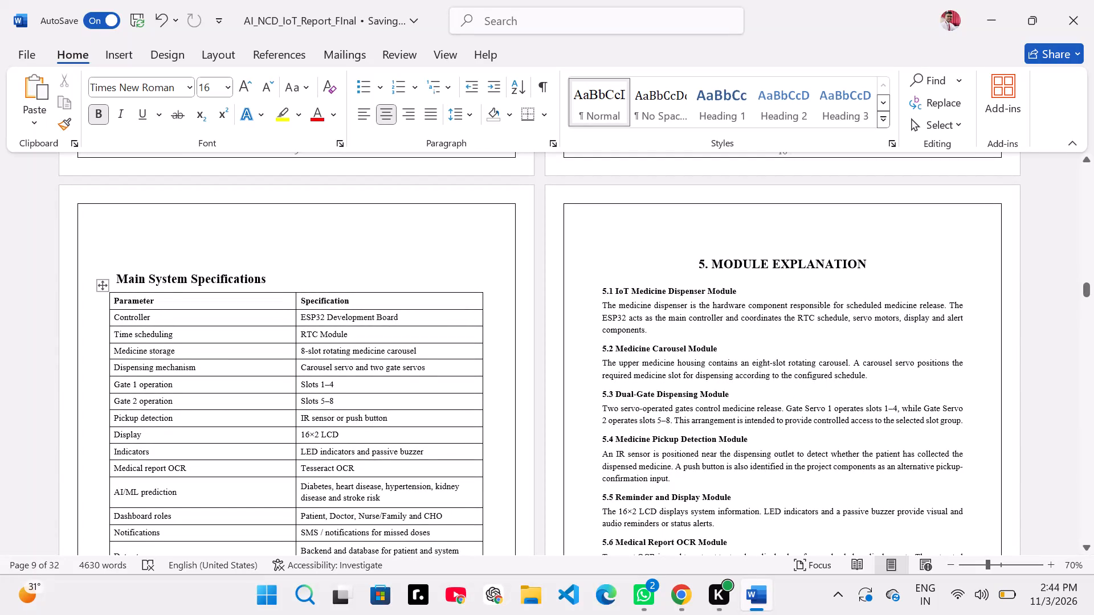
Centre the Main System Specifications heading above the specifications table on page 11.
{"action": "left_click_drag", "start_coordinate": [112, 275], "coordinate": [262, 278]}
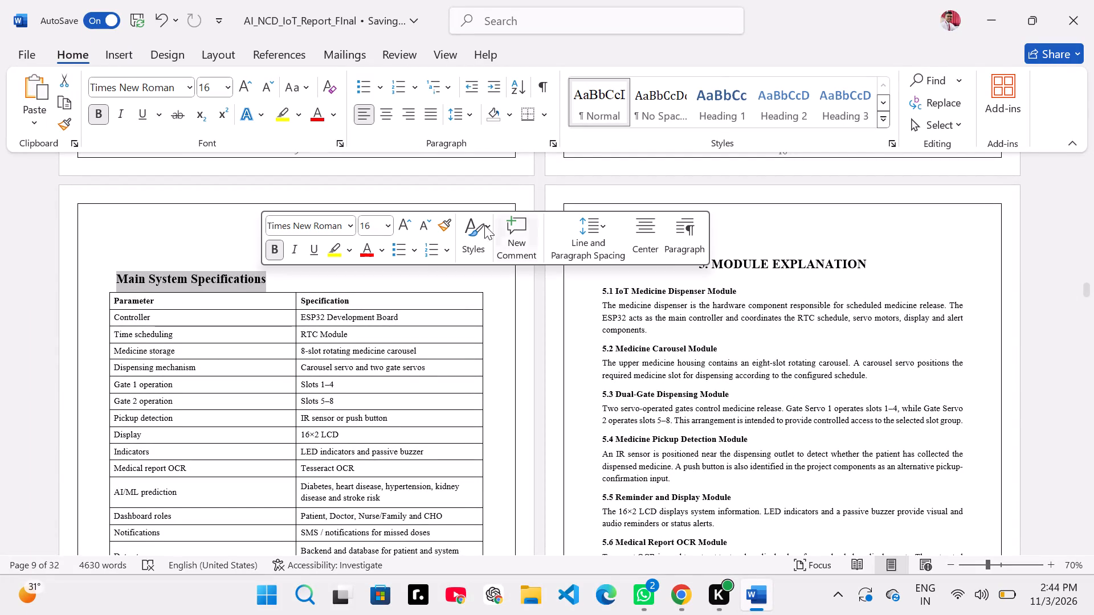
{"action": "left_click", "coordinate": [640, 236]}
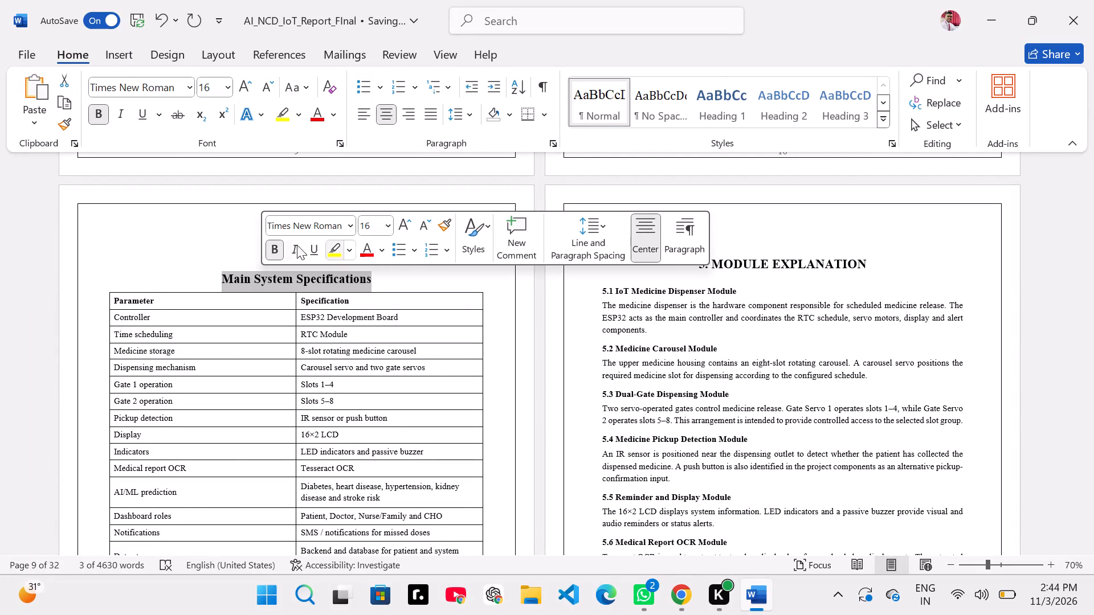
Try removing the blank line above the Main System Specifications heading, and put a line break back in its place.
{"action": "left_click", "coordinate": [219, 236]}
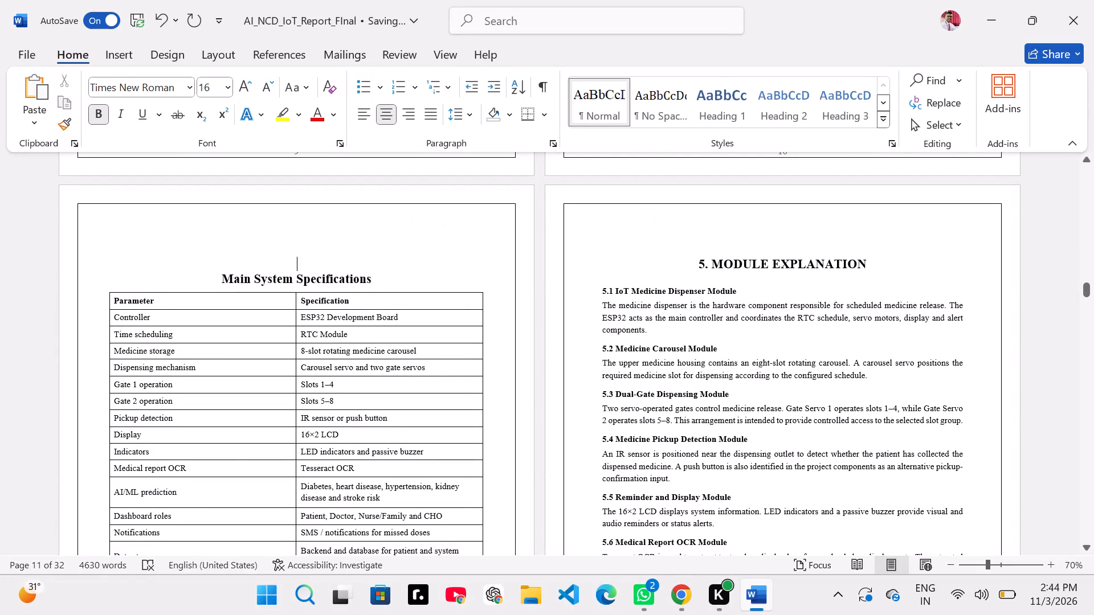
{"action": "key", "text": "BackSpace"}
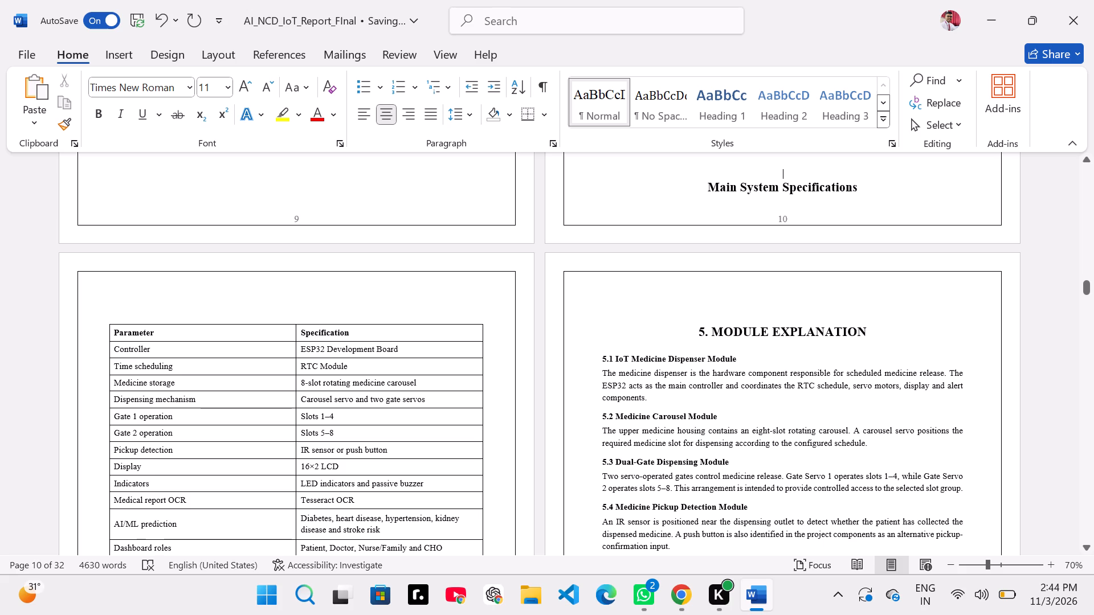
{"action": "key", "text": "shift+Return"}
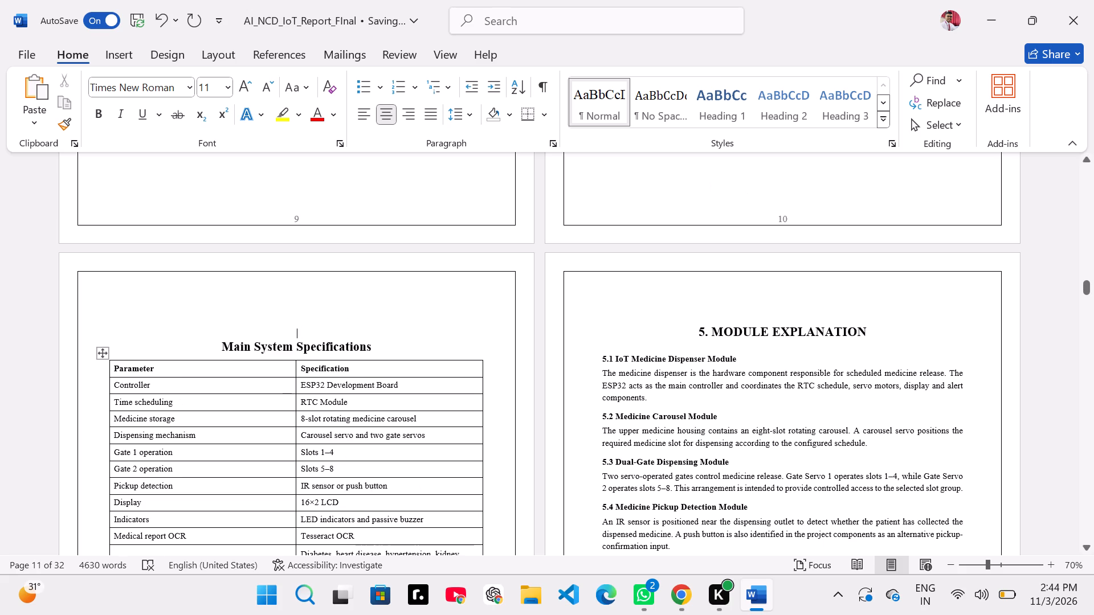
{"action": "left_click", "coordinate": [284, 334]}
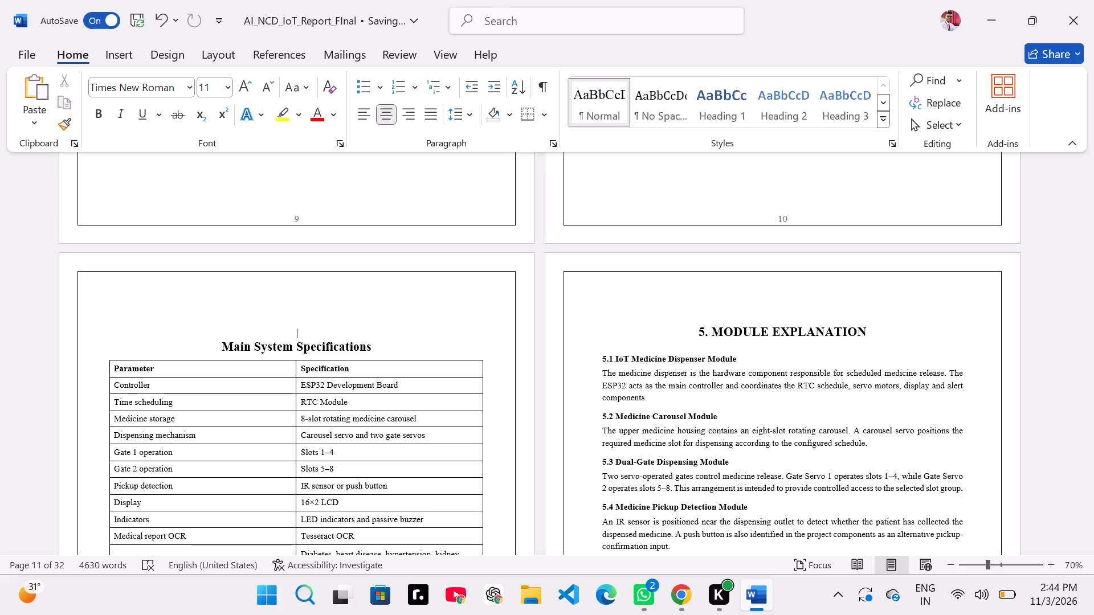
Save the report with the centred Main System Specifications heading.
{"action": "key", "text": "ctrl+s"}
{"action": "left_click_drag", "start_coordinate": [220, 345], "coordinate": [372, 348]}
{"action": "left_click", "coordinate": [372, 348]}
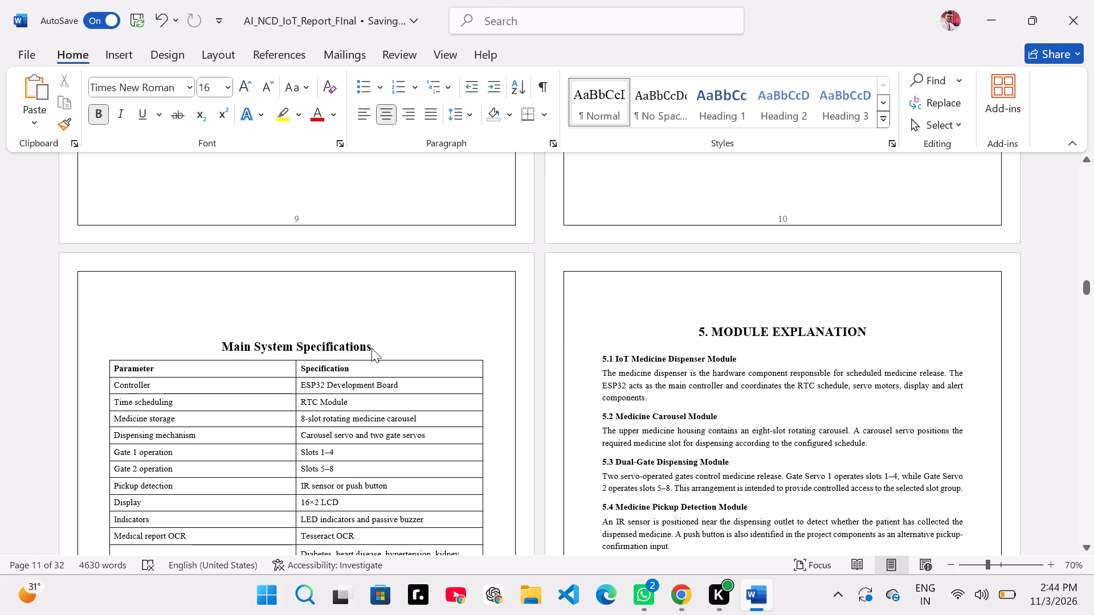
{"action": "key", "text": "ctrl+s"}
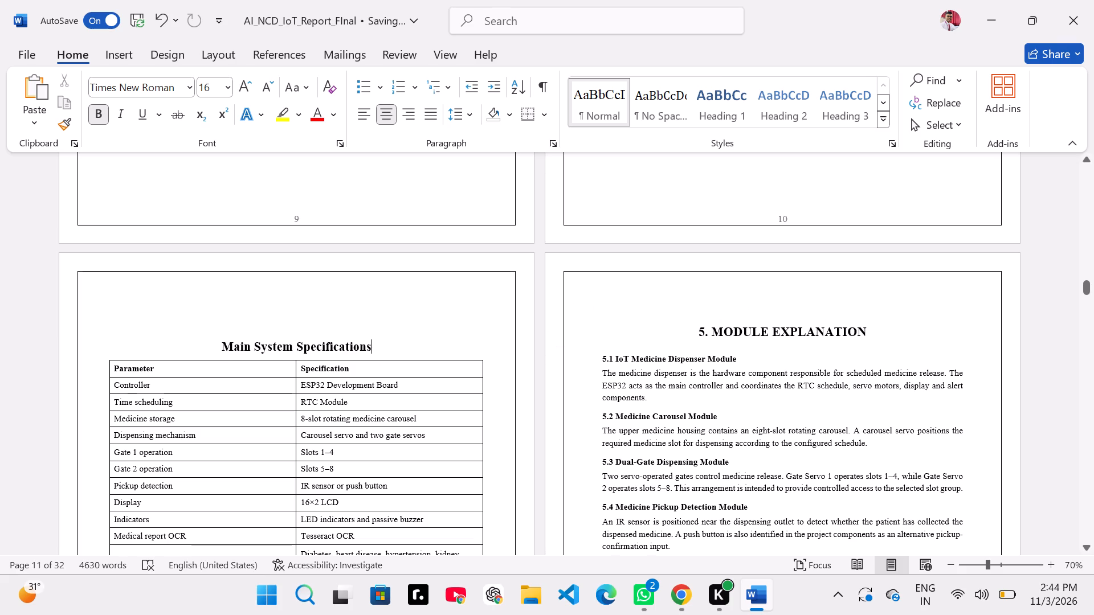
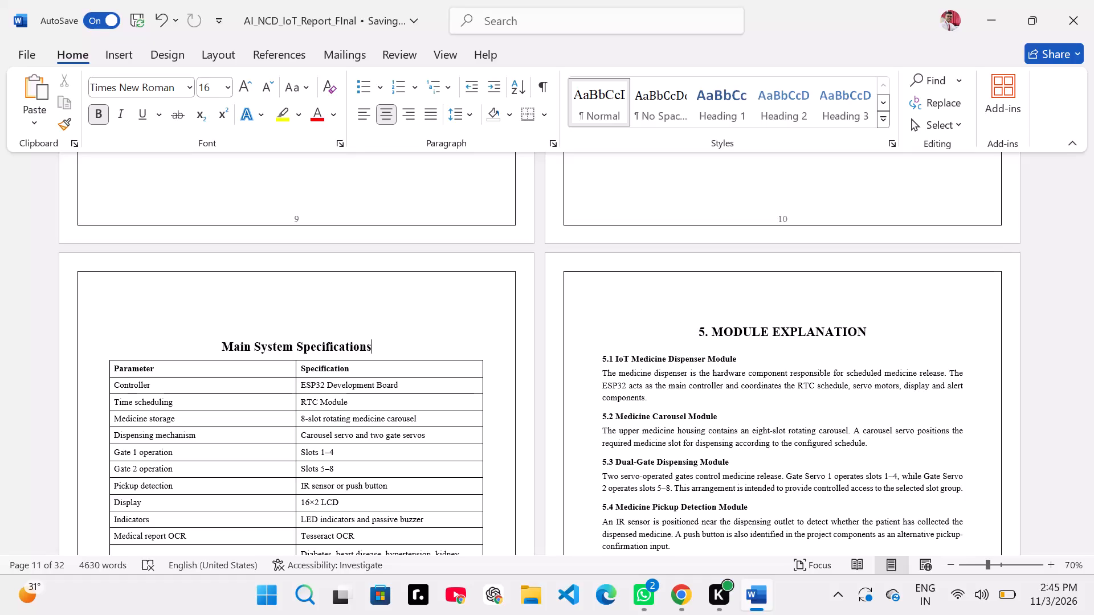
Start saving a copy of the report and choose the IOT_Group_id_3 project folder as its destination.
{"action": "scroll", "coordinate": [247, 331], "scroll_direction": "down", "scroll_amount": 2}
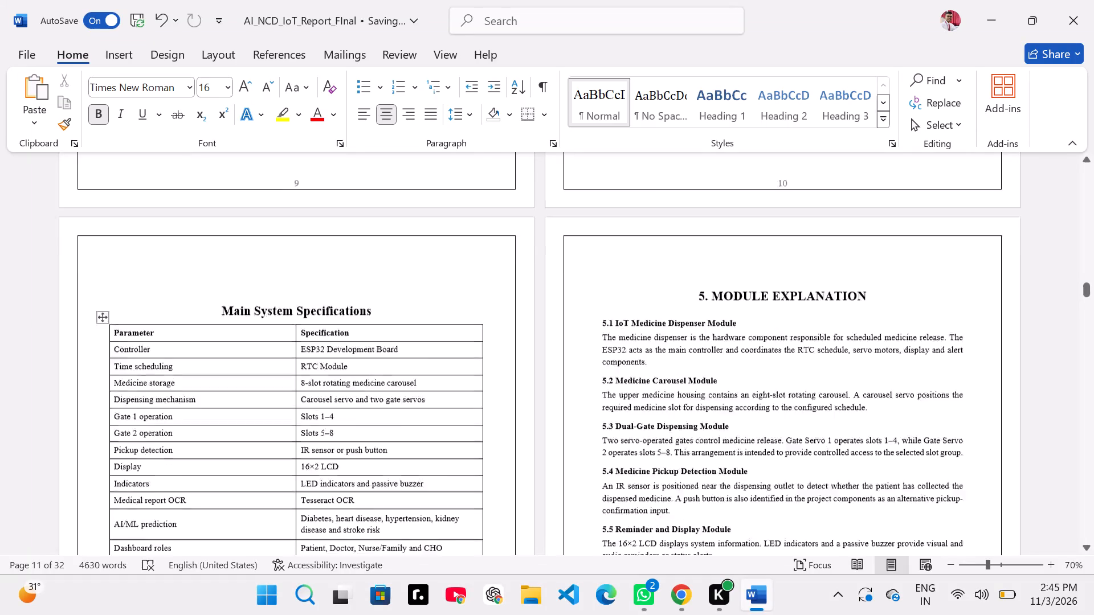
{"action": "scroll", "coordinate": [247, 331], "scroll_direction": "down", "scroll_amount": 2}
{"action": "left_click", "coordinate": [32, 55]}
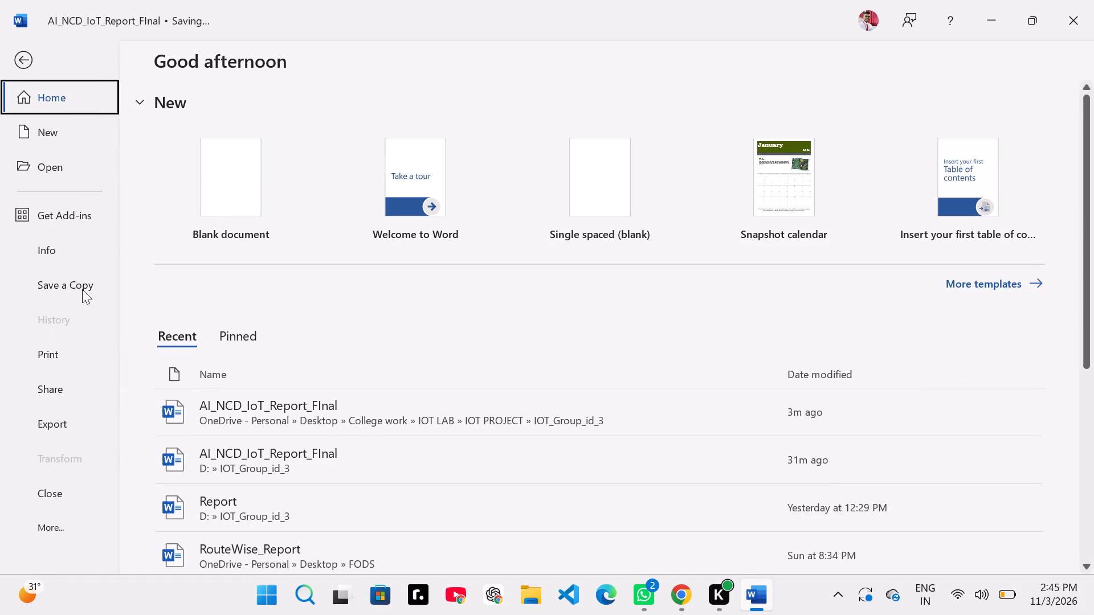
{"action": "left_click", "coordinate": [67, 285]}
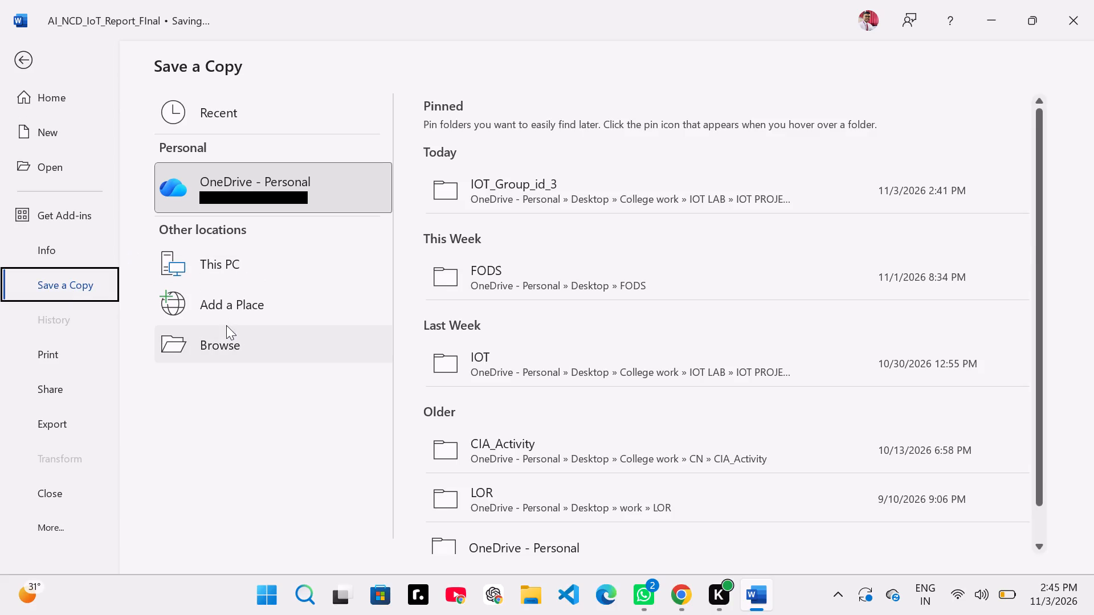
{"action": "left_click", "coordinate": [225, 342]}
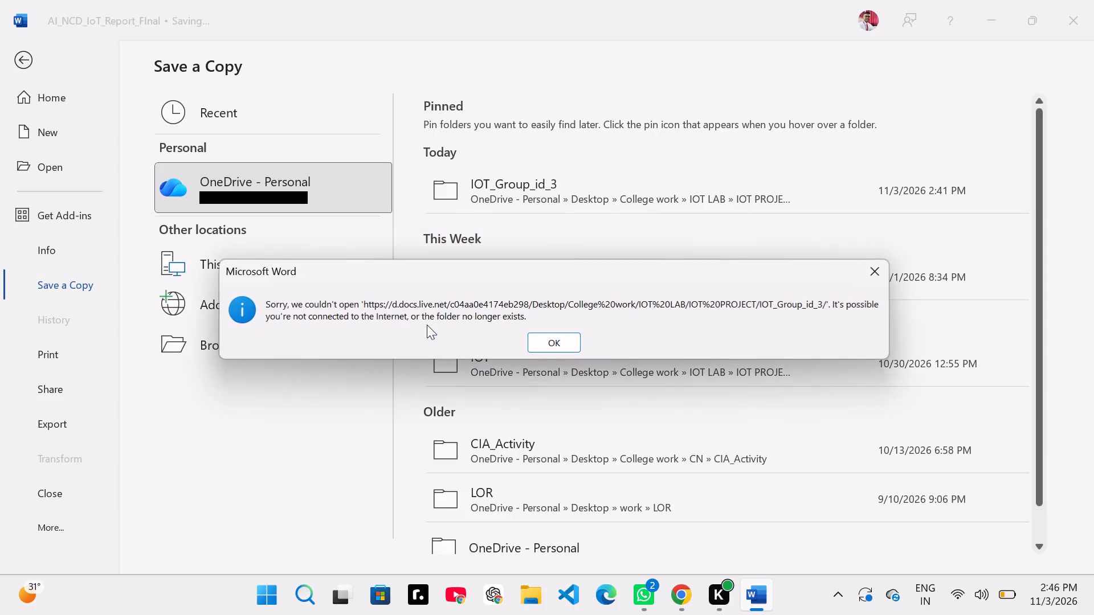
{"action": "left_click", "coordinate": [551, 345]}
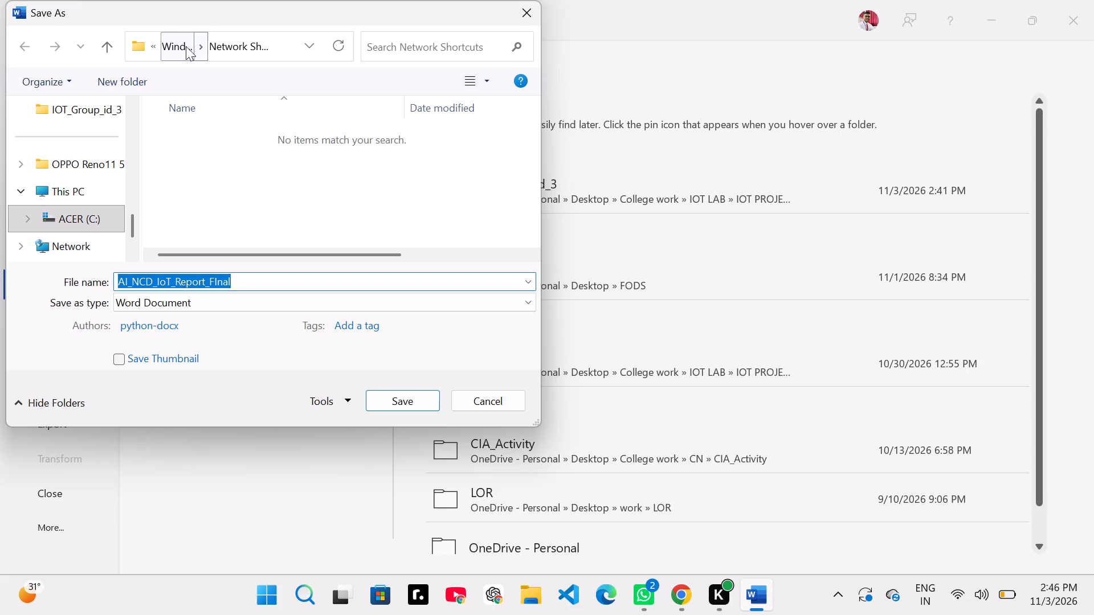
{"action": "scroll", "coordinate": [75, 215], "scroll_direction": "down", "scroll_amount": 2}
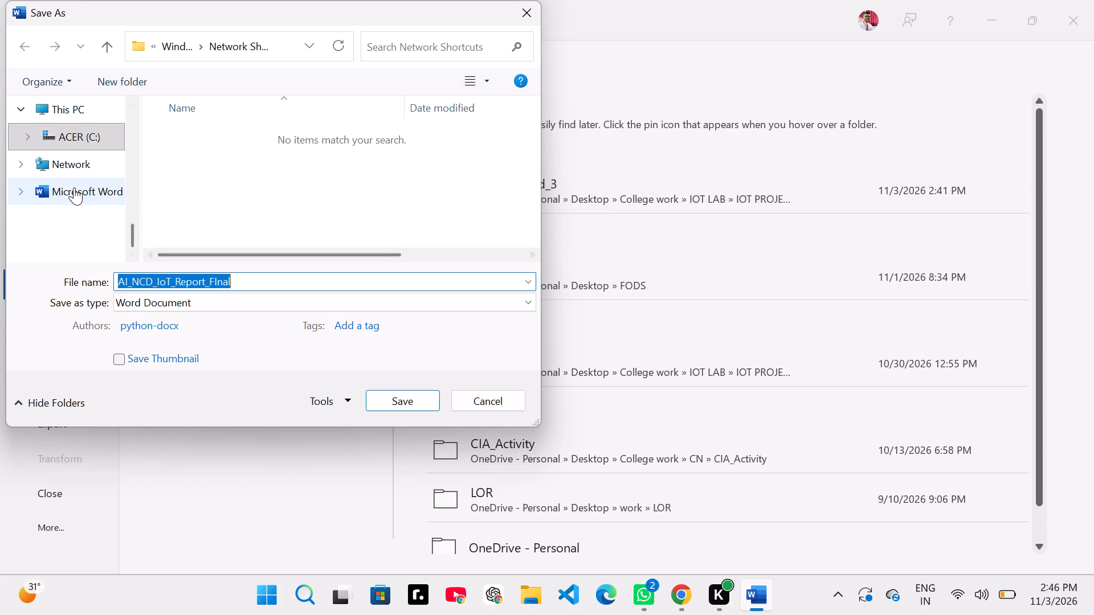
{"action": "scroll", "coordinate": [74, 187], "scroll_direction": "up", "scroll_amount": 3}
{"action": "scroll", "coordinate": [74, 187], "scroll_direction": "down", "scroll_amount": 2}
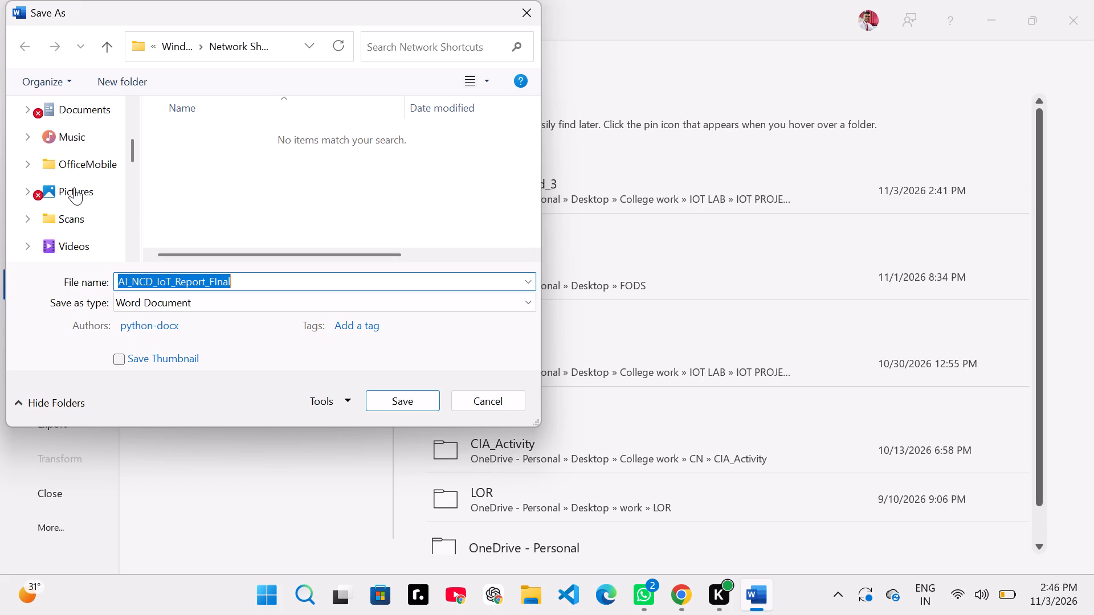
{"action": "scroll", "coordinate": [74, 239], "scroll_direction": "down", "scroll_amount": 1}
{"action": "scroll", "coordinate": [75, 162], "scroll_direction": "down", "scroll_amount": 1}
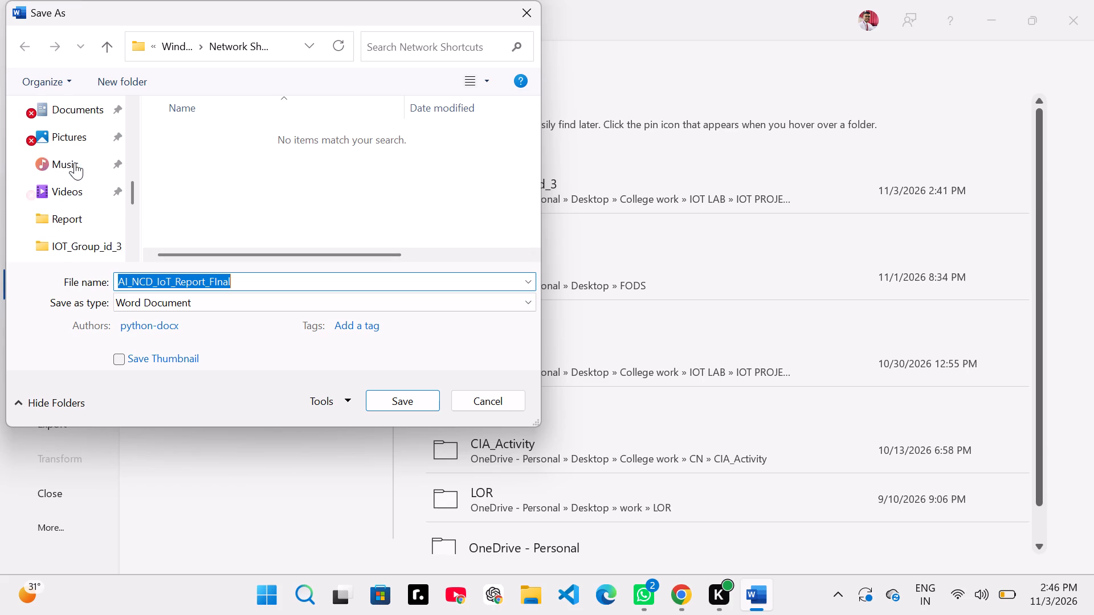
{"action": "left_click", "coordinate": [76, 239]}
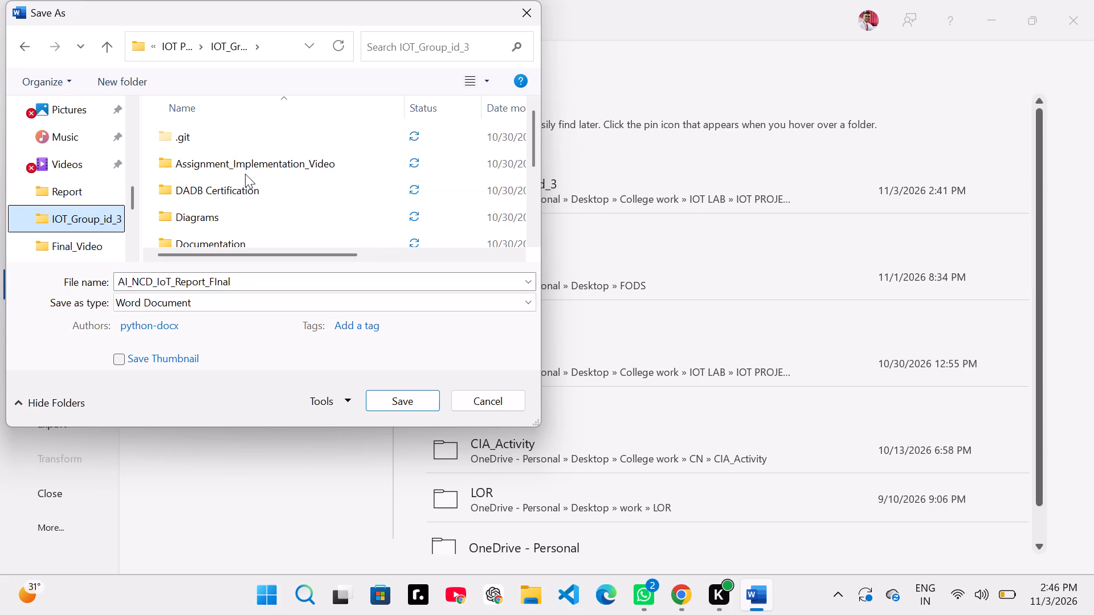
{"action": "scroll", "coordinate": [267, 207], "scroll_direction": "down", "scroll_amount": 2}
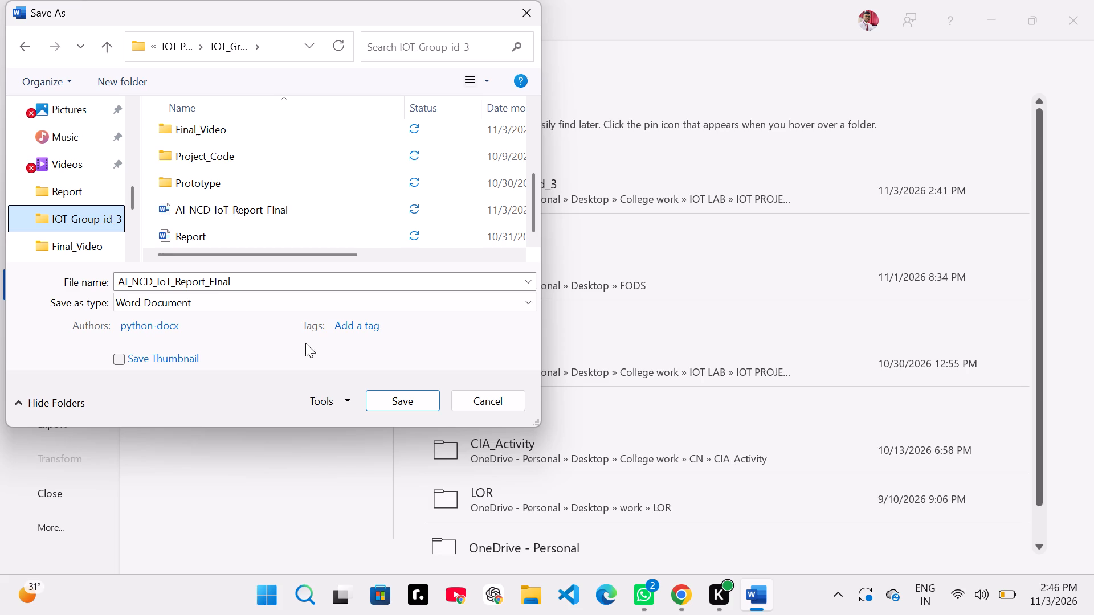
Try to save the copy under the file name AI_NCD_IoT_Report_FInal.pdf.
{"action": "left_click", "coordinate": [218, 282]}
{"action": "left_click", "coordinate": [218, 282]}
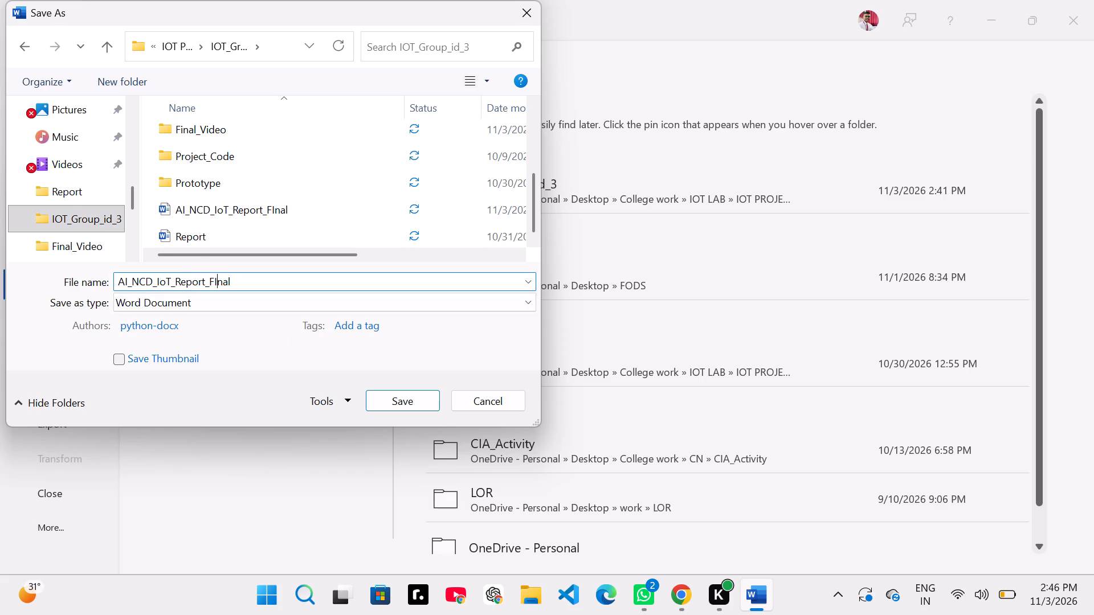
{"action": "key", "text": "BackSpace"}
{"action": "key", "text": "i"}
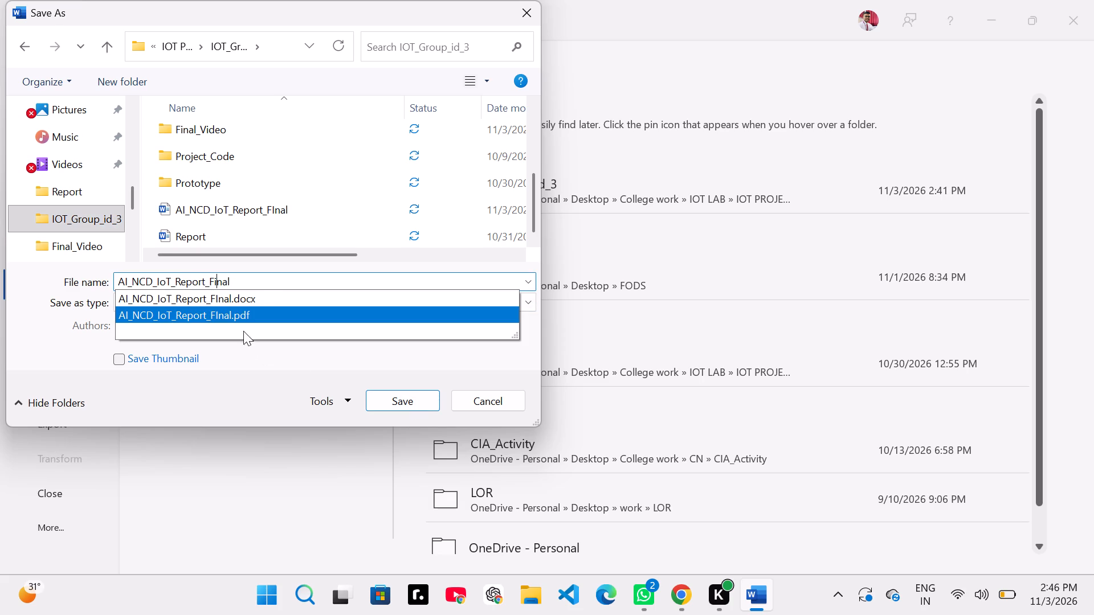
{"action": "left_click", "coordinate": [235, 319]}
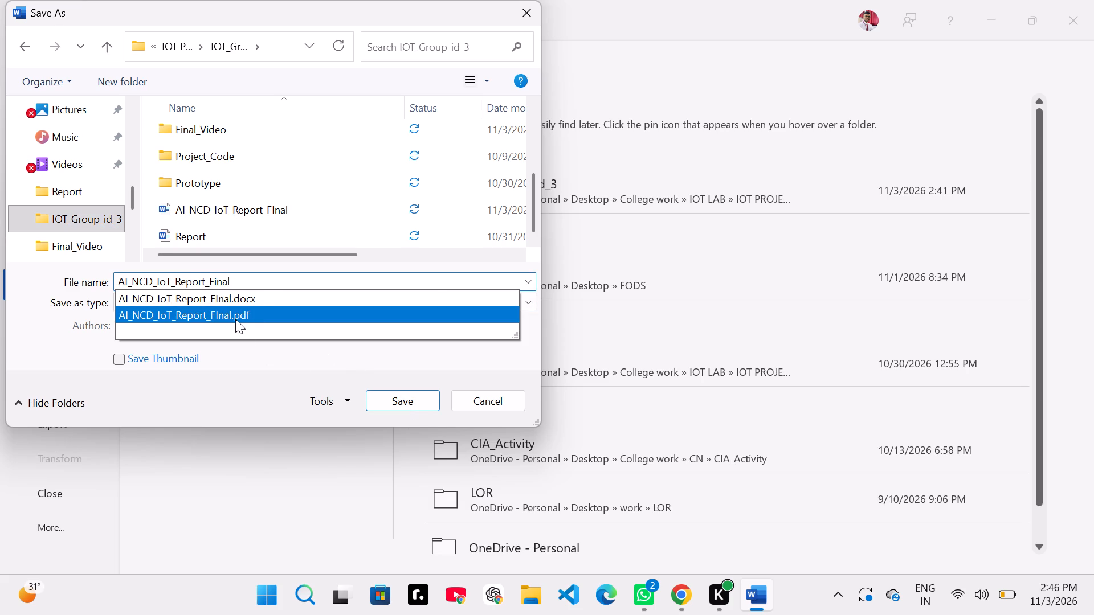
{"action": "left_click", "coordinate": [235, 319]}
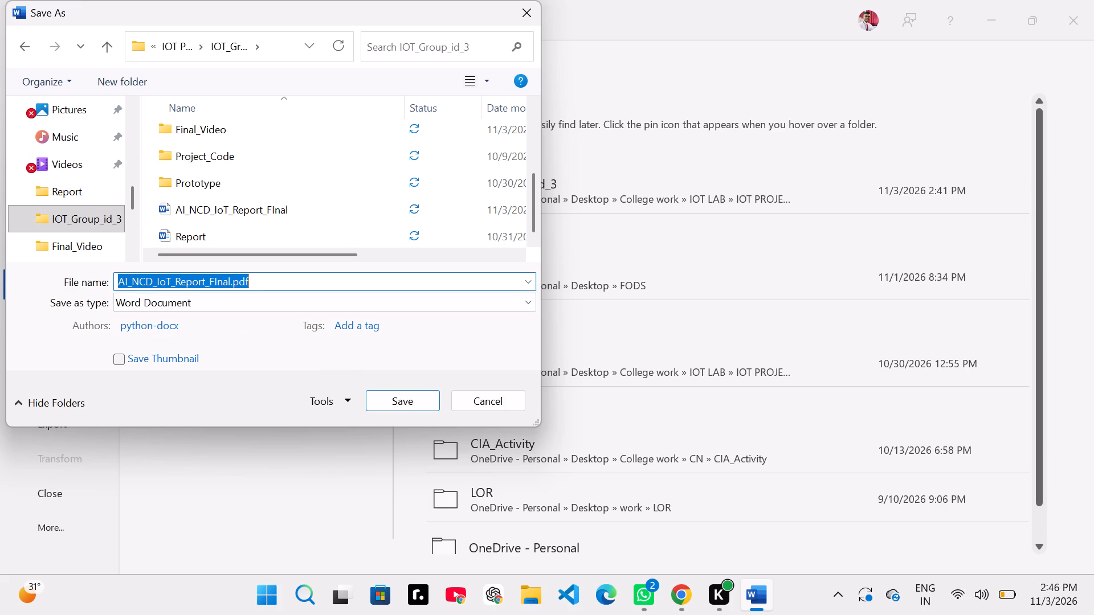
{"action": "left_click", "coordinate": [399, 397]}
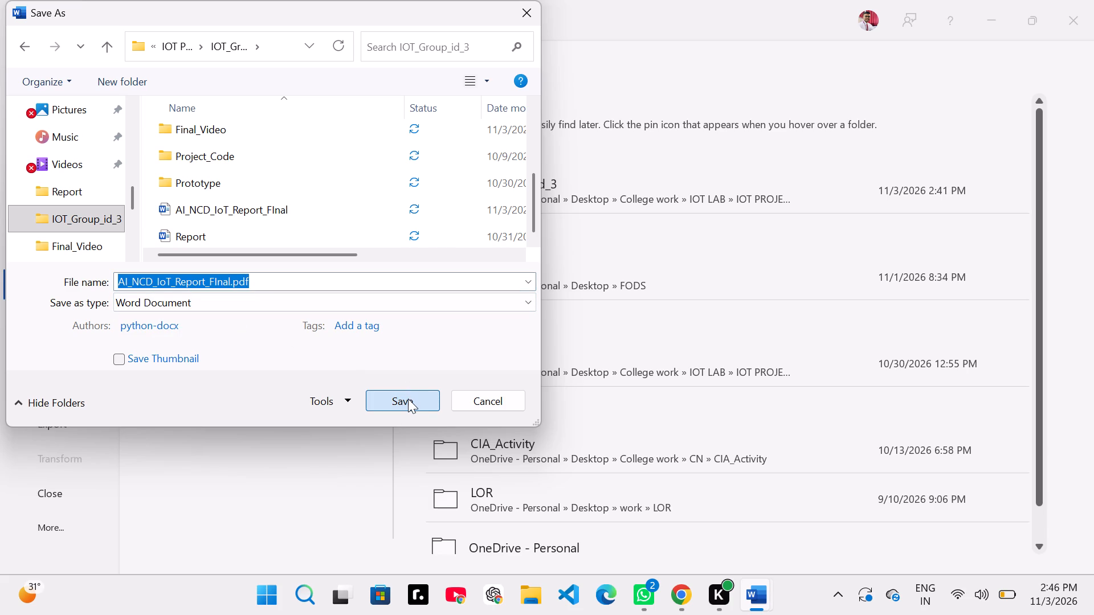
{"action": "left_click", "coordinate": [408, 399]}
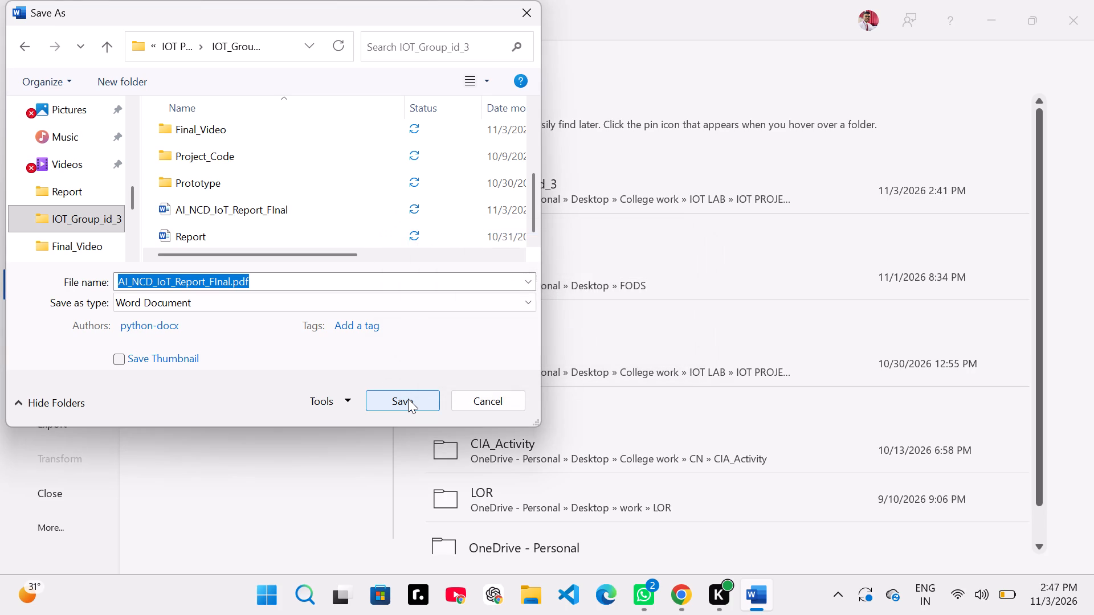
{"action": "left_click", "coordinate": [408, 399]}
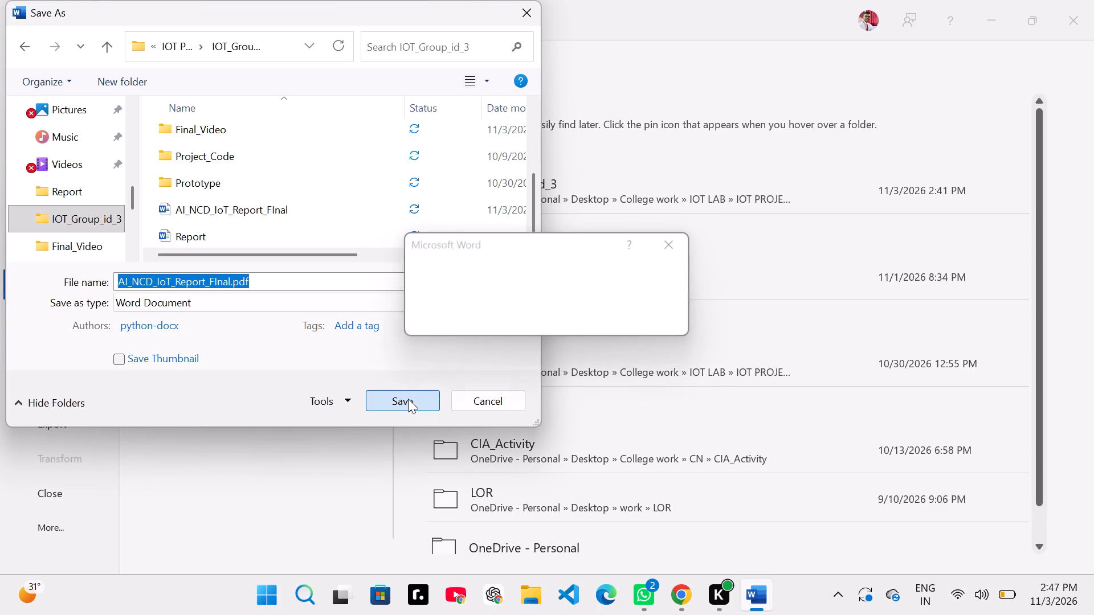
Dismiss the message box and the Save As dialog, and close the report's Word window.
{"action": "left_click", "coordinate": [670, 235]}
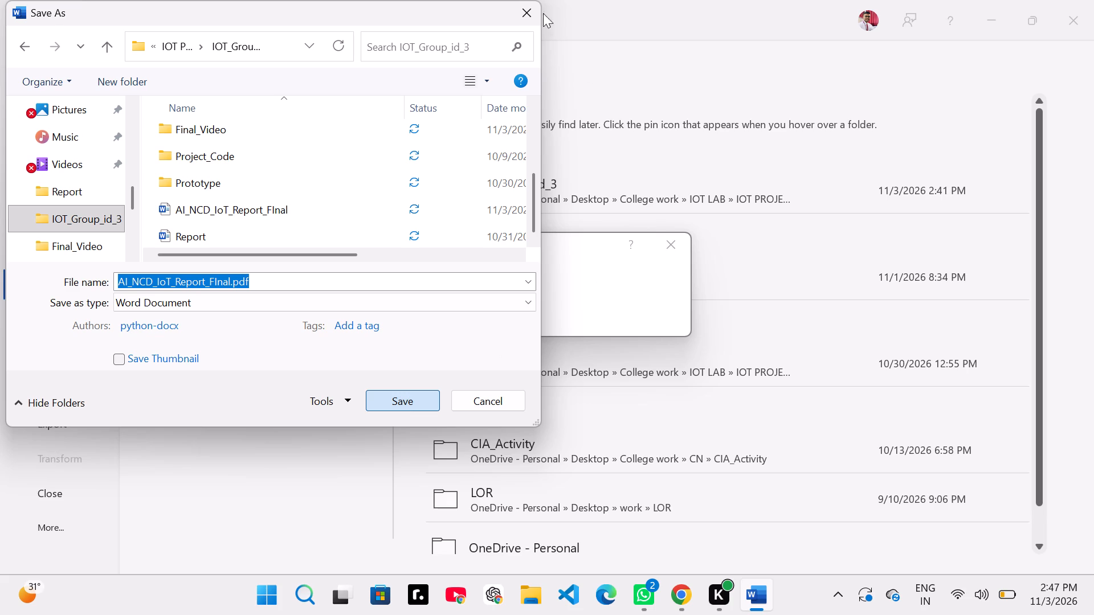
{"action": "left_click", "coordinate": [519, 6]}
{"action": "triple_click", "coordinate": [526, 11]}
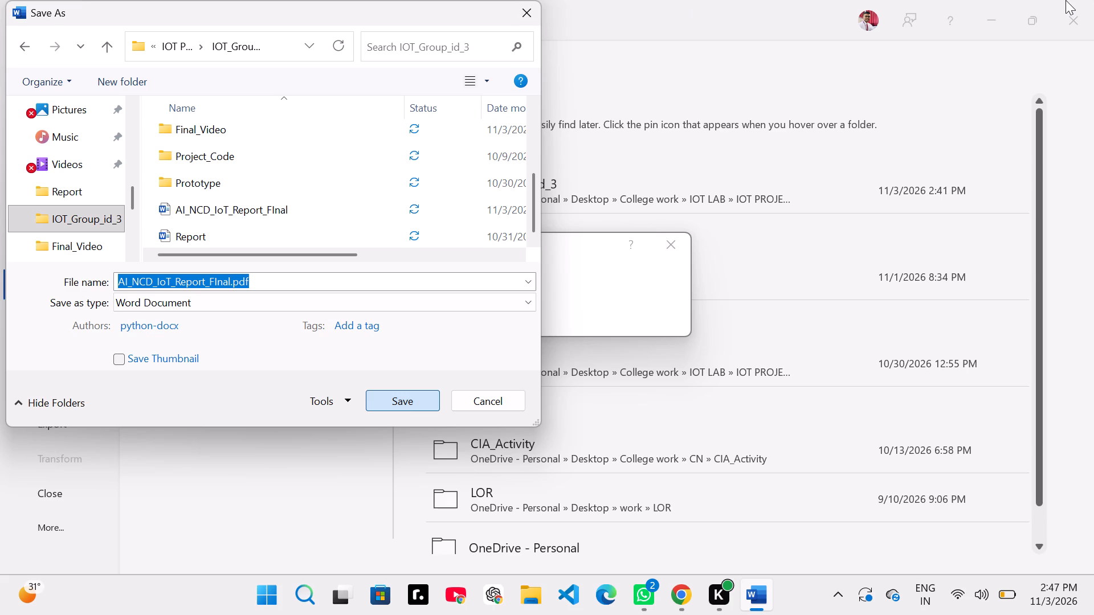
{"action": "left_click", "coordinate": [1066, 0]}
{"action": "left_click_drag", "start_coordinate": [1066, 0], "coordinate": [669, 586]}
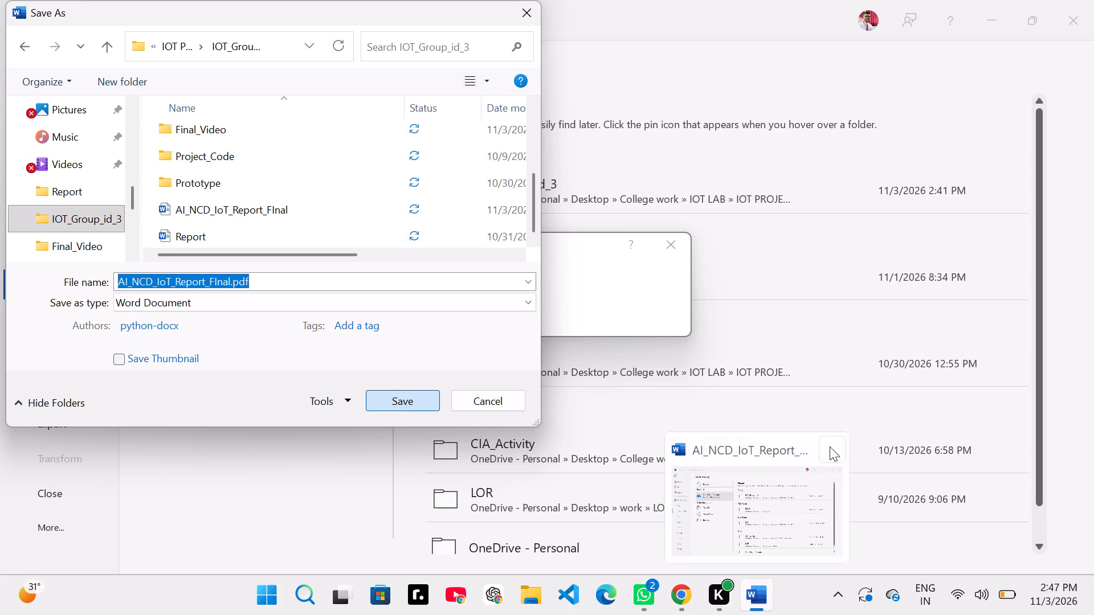
{"action": "left_click", "coordinate": [832, 443]}
{"action": "left_click", "coordinate": [832, 443]}
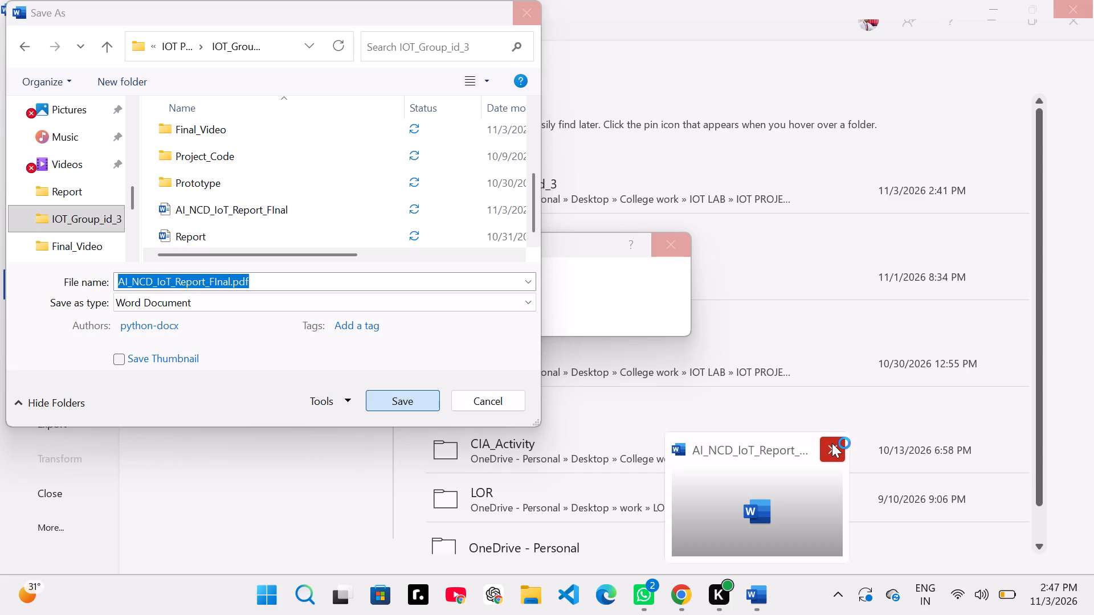
{"action": "triple_click", "coordinate": [832, 443]}
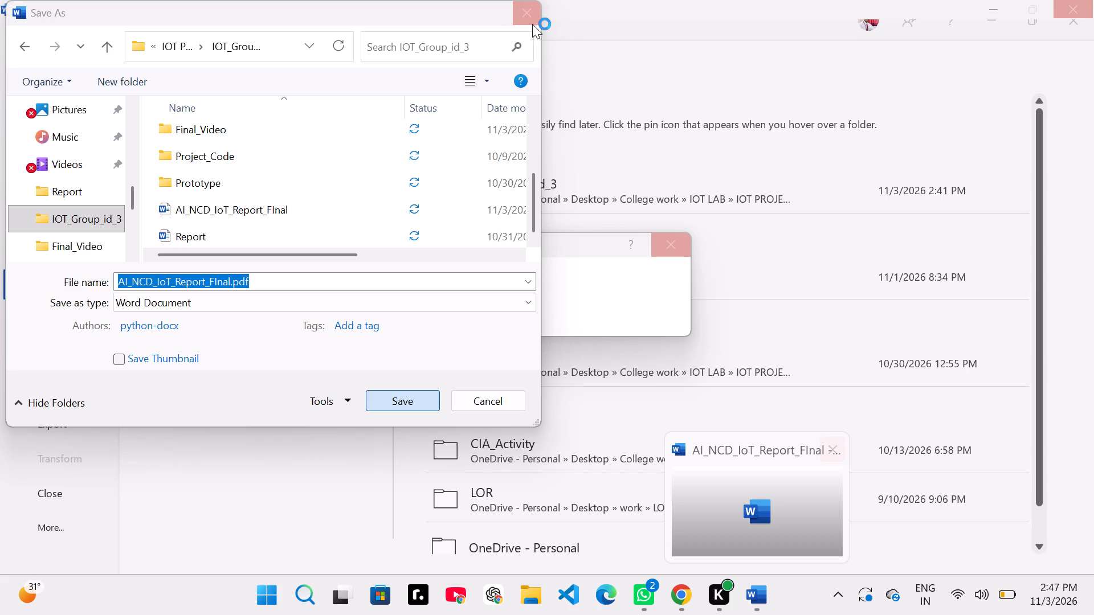
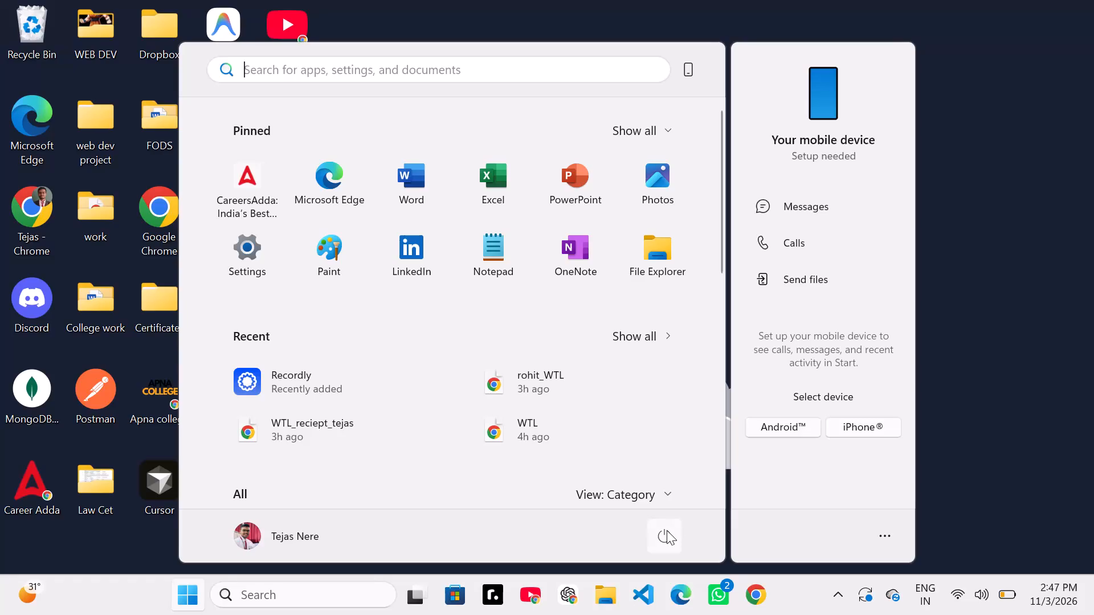
Put the computer to sleep.
{"action": "left_click", "coordinate": [655, 446]}
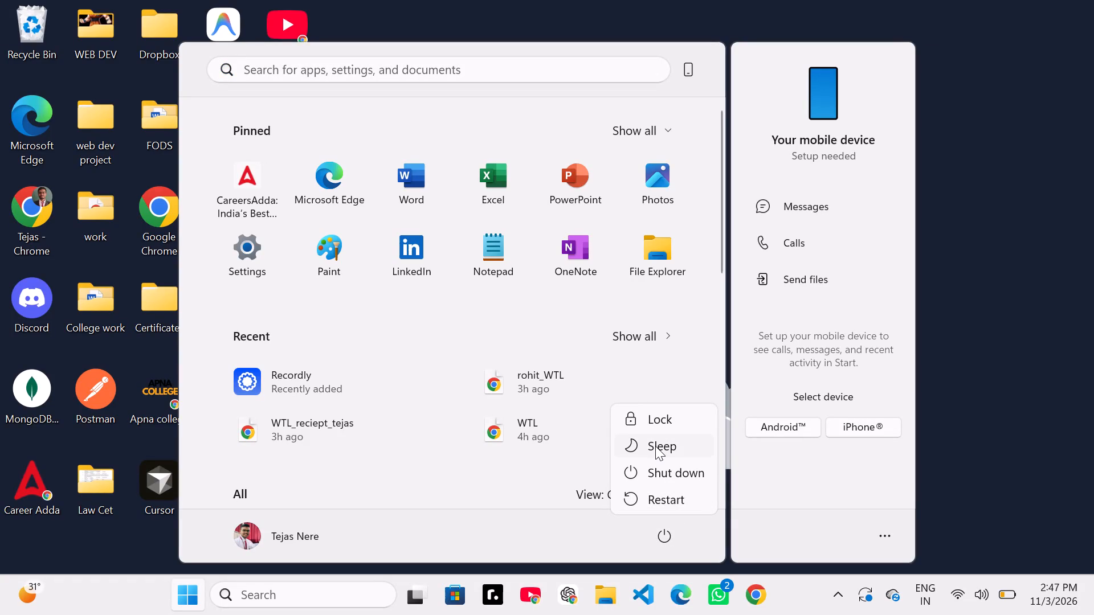